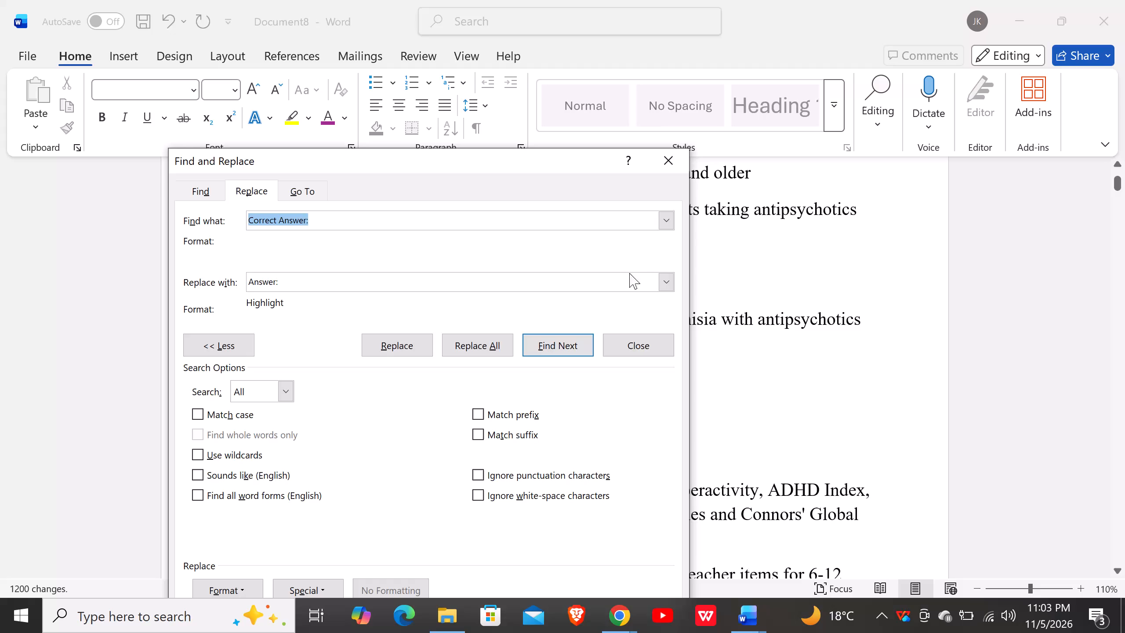
# Close Find and Replace and look through the document to check the highlighted "Answer:" labels.
pyautogui.click(677, 162)
pyautogui.scroll(2, 667, 370)
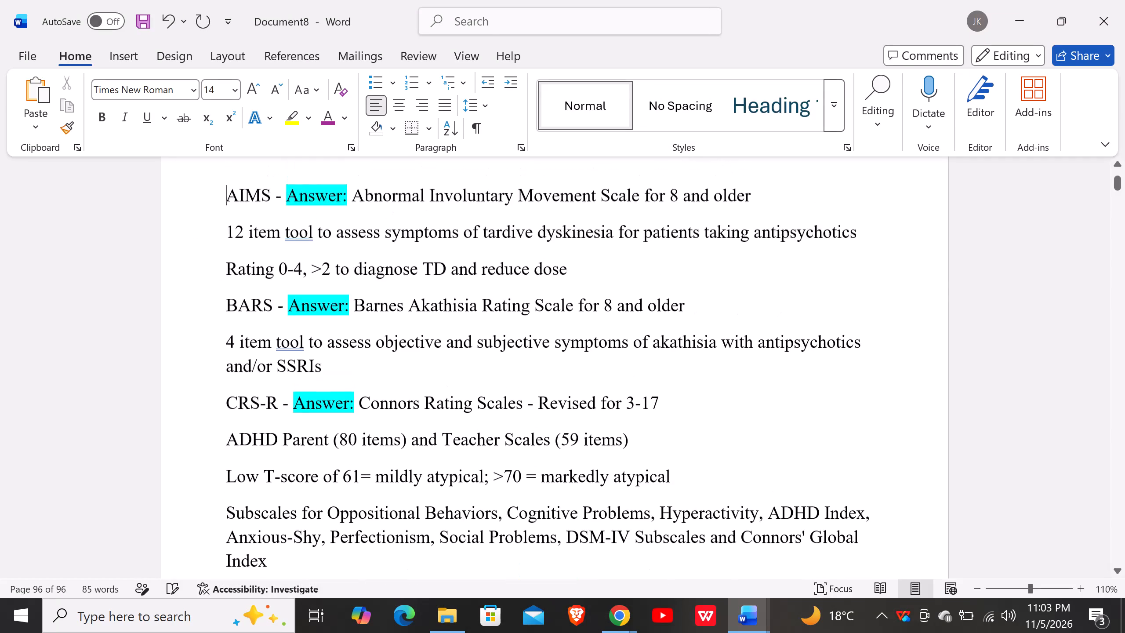
pyautogui.scroll(4, 667, 370)
pyautogui.scroll(-17, 667, 370)
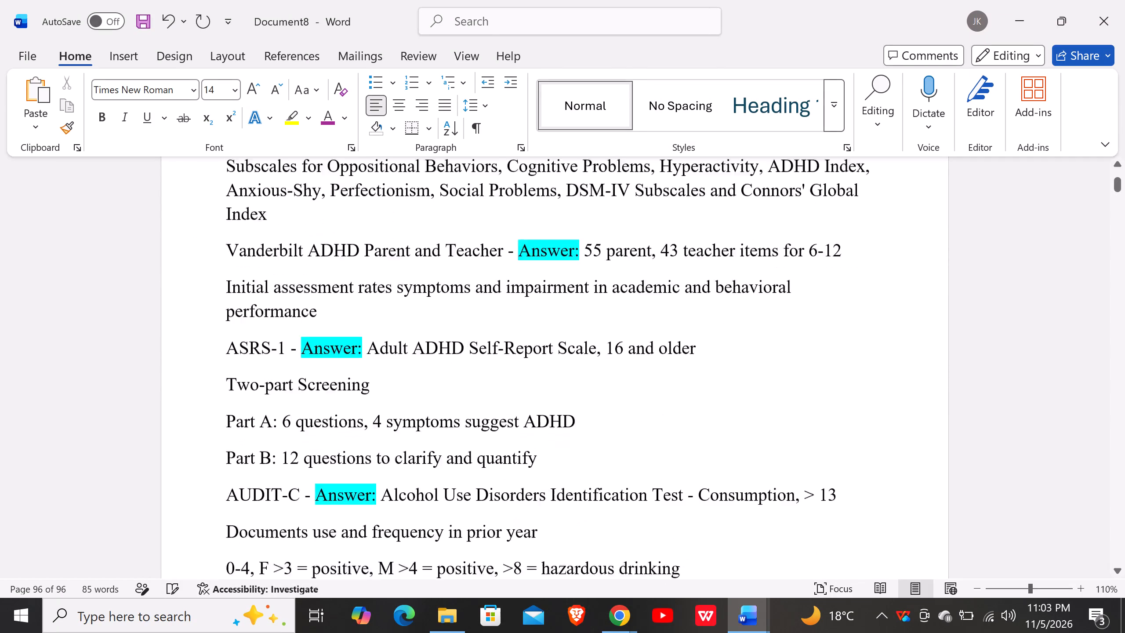
pyautogui.scroll(-14, 667, 370)
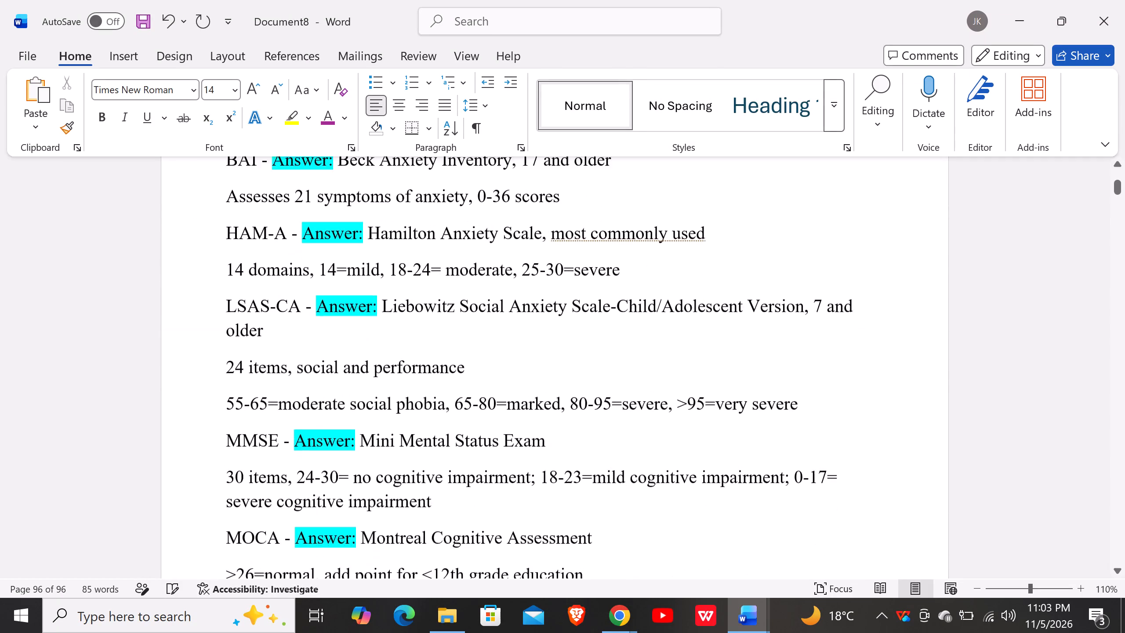
pyautogui.scroll(-18, 667, 370)
pyautogui.scroll(-5, 665, 370)
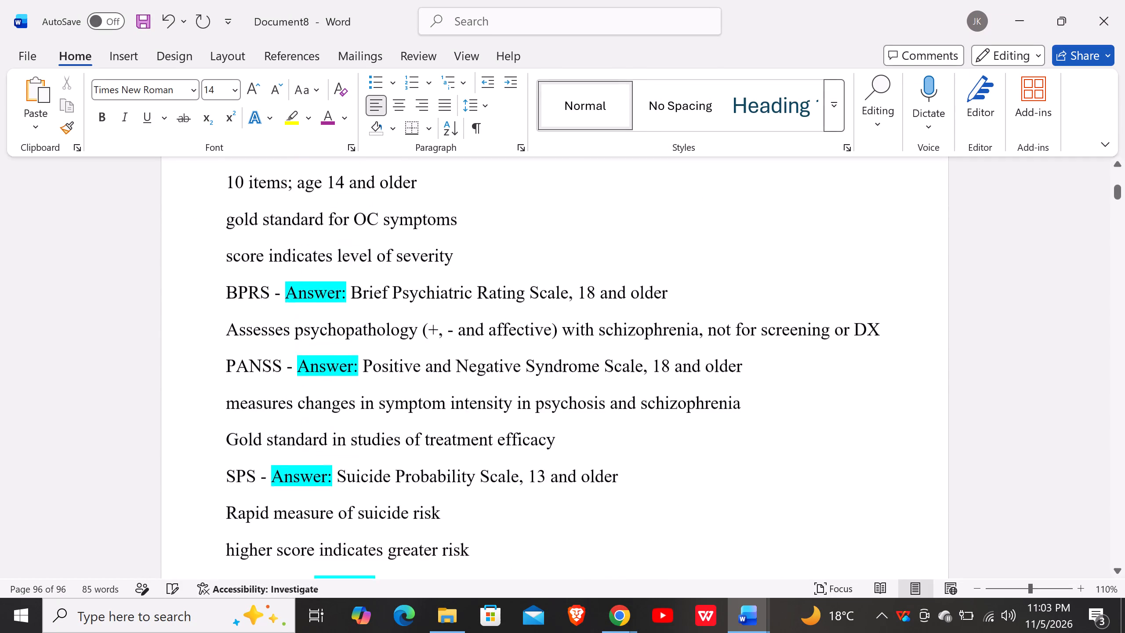
pyautogui.scroll(-11, 665, 370)
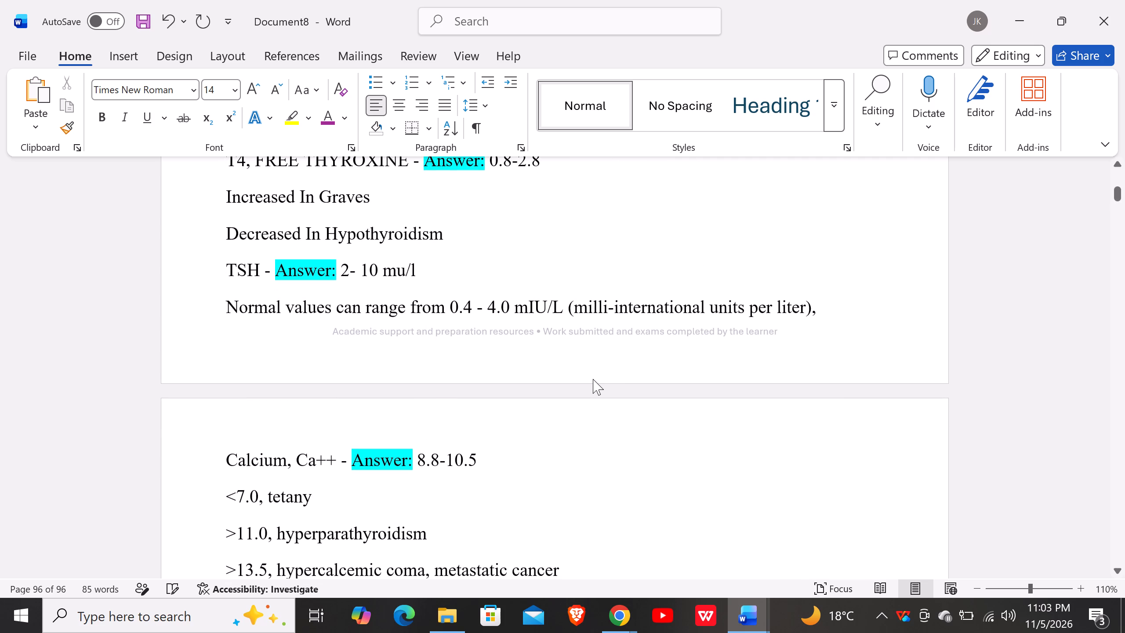
pyautogui.scroll(20, 597, 381)
pyautogui.scroll(1, 597, 381)
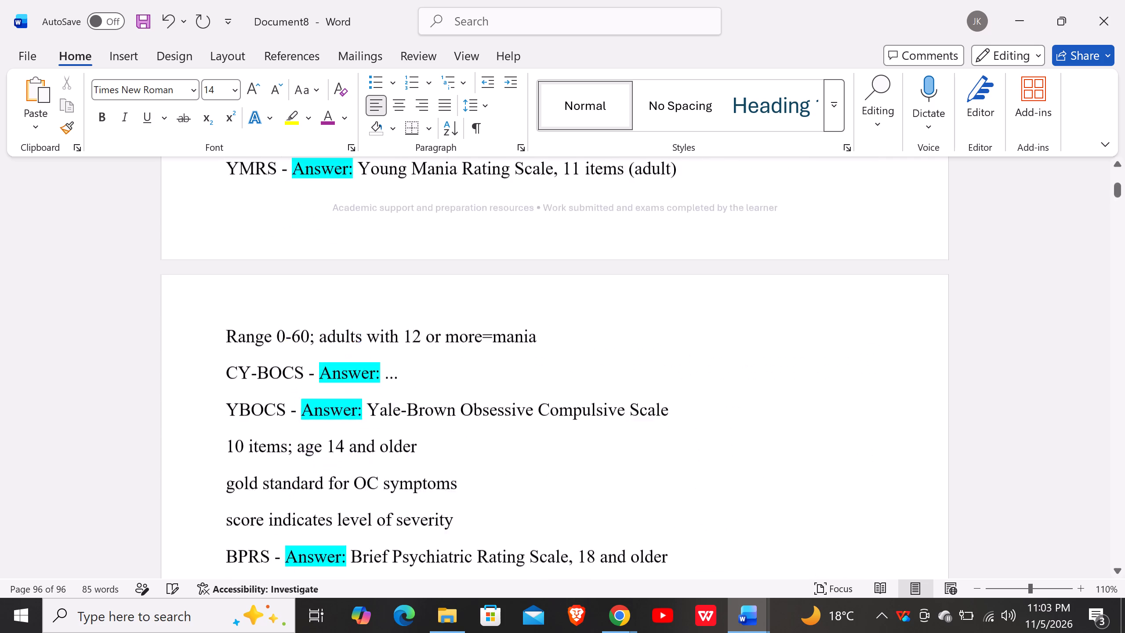
pyautogui.scroll(20, 639, 300)
pyautogui.scroll(14, 639, 300)
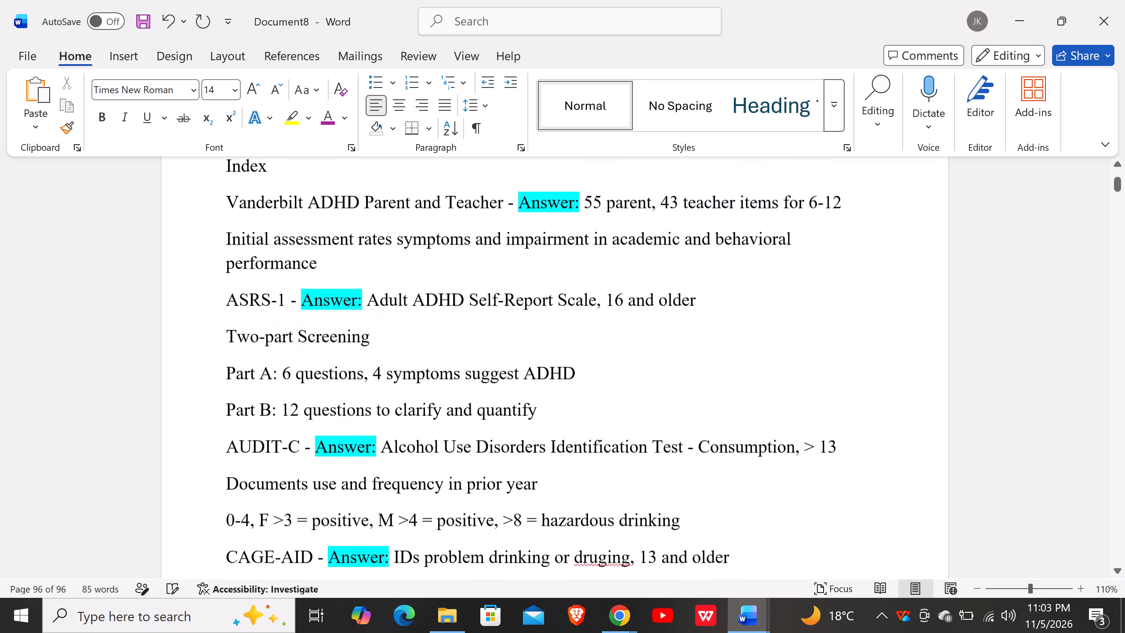
pyautogui.scroll(20, 642, 296)
pyautogui.scroll(12, 642, 296)
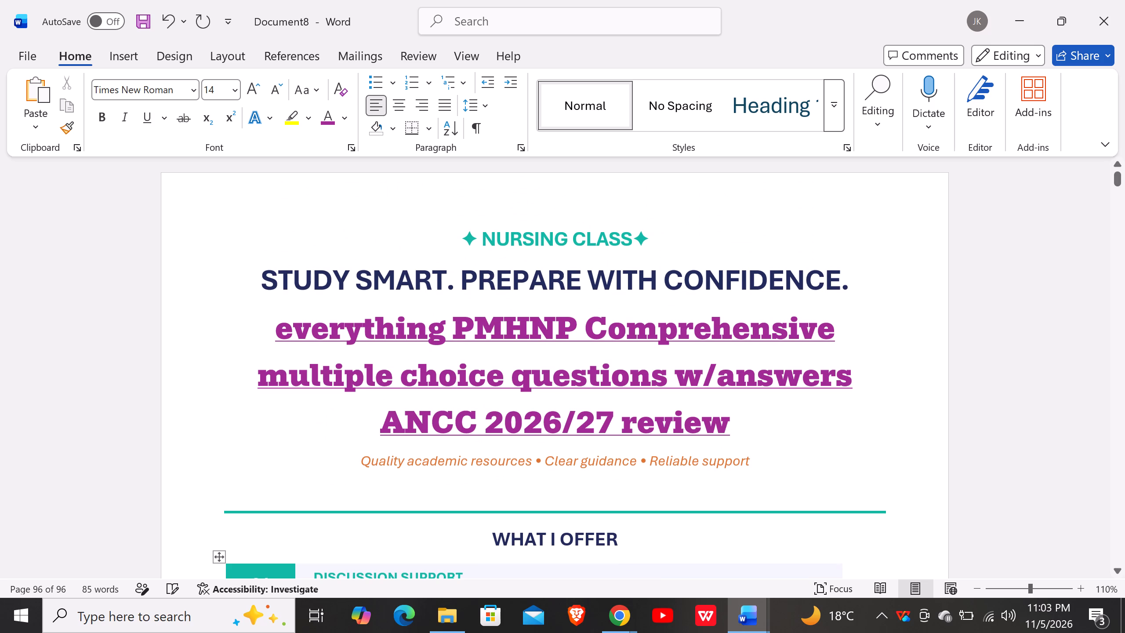
# Delete the words "multiple choice" from the purple title on the cover page.
pyautogui.click(396, 376)
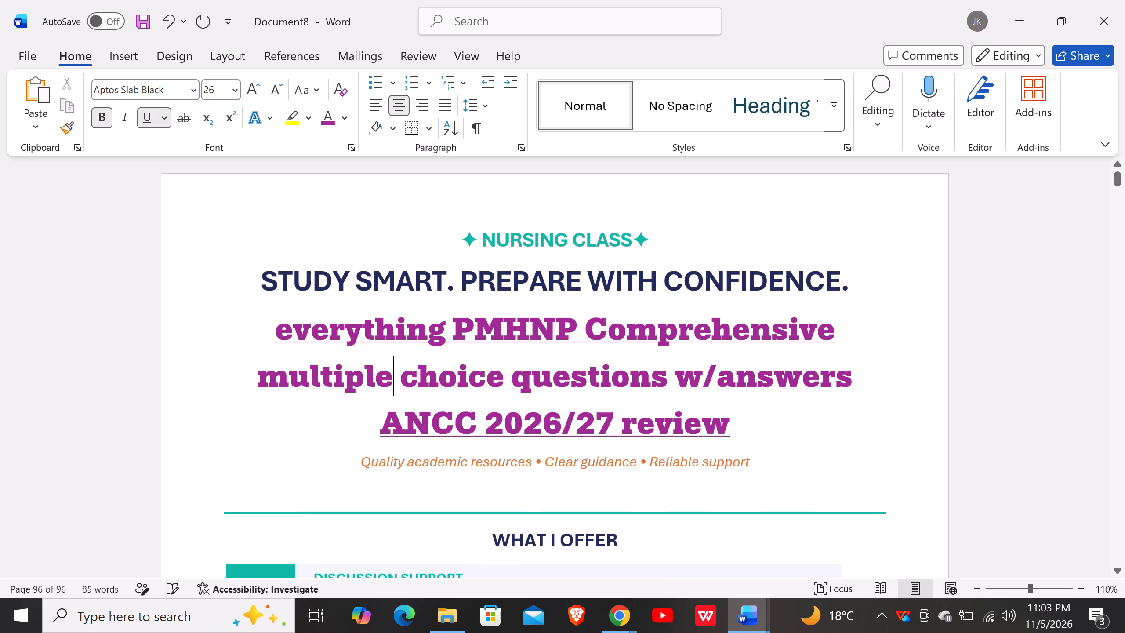
pyautogui.moveTo(509, 375); pyautogui.dragTo(439, 375)
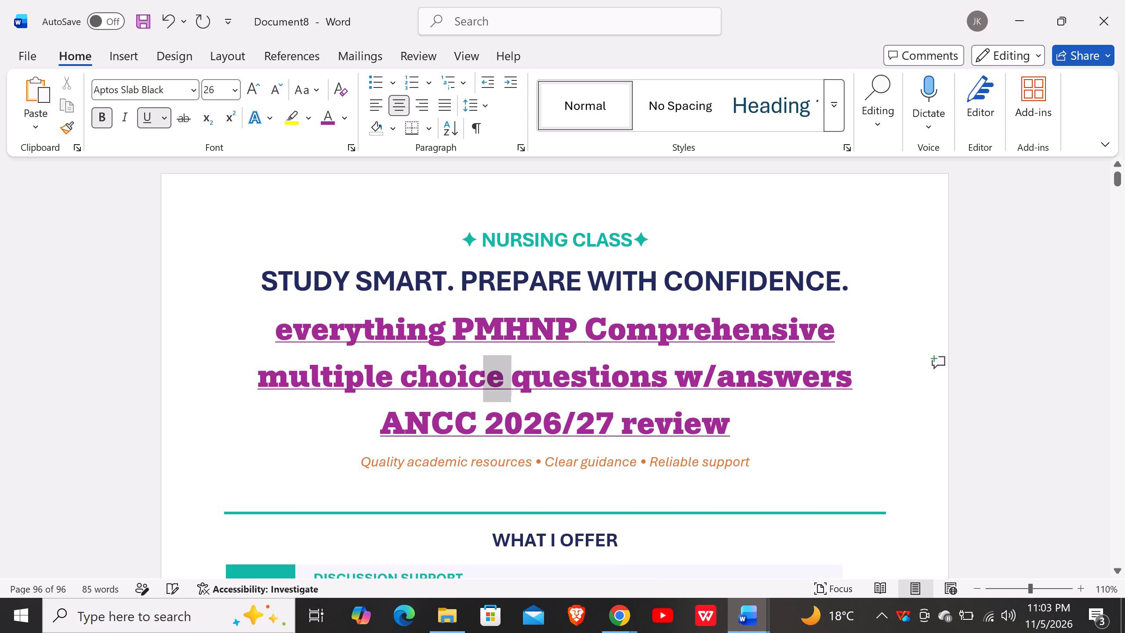
pyautogui.moveTo(439, 375); pyautogui.dragTo(259, 379)
pyautogui.press('BackSpace')
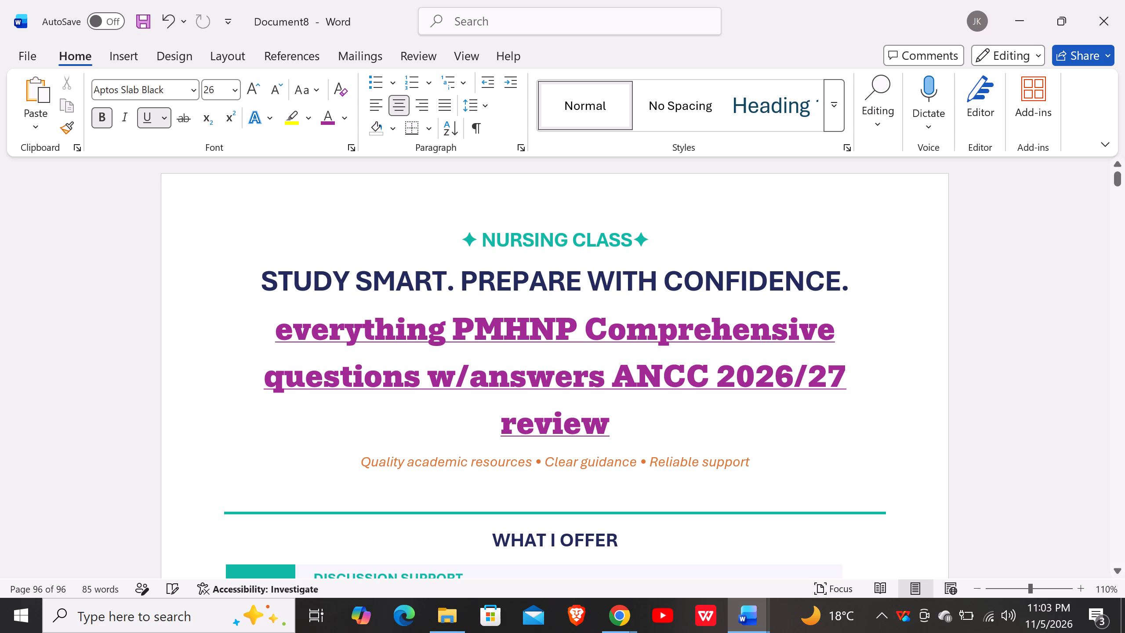
# Save the document in the stuvia folder, using the title's first line, "everything PMHNP Comprehensive", as the file name.
pyautogui.moveTo(839, 333); pyautogui.dragTo(346, 331)
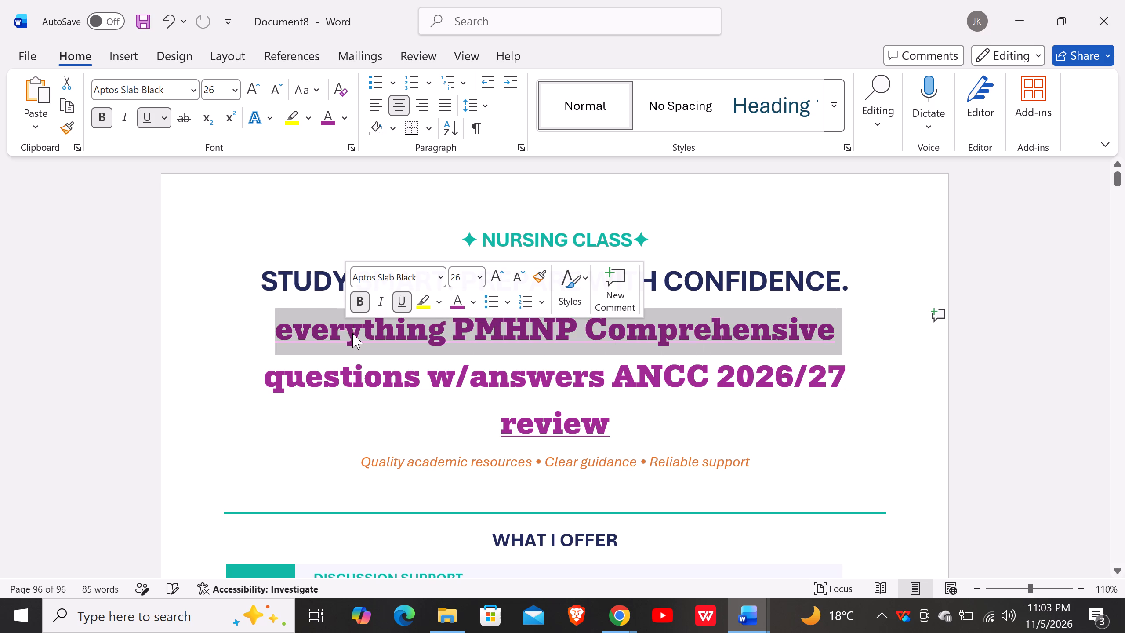
pyautogui.hotkey('ctrl', 'c')
pyautogui.hotkey('ctrl', 's')
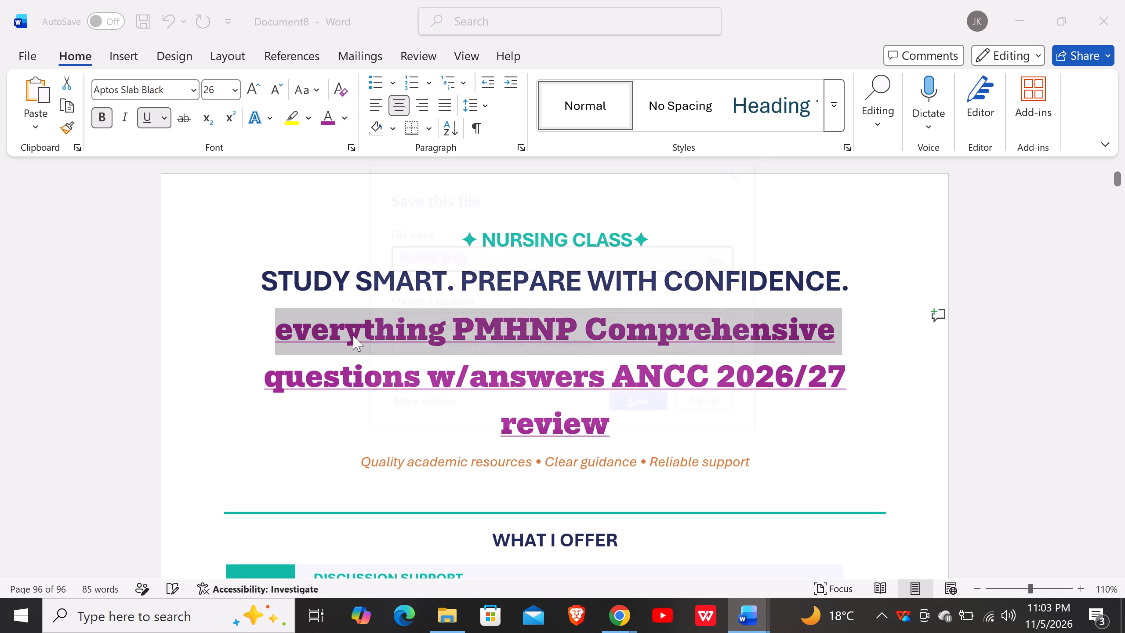
pyautogui.press('BackSpace')
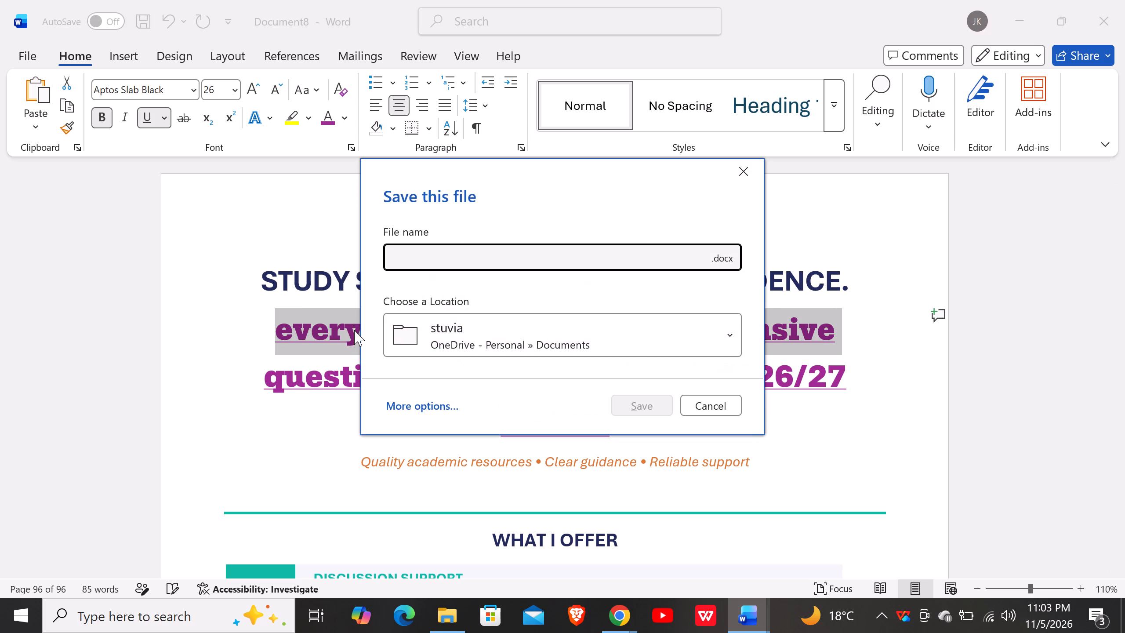
pyautogui.hotkey('ctrl', 'v')
pyautogui.click(644, 404)
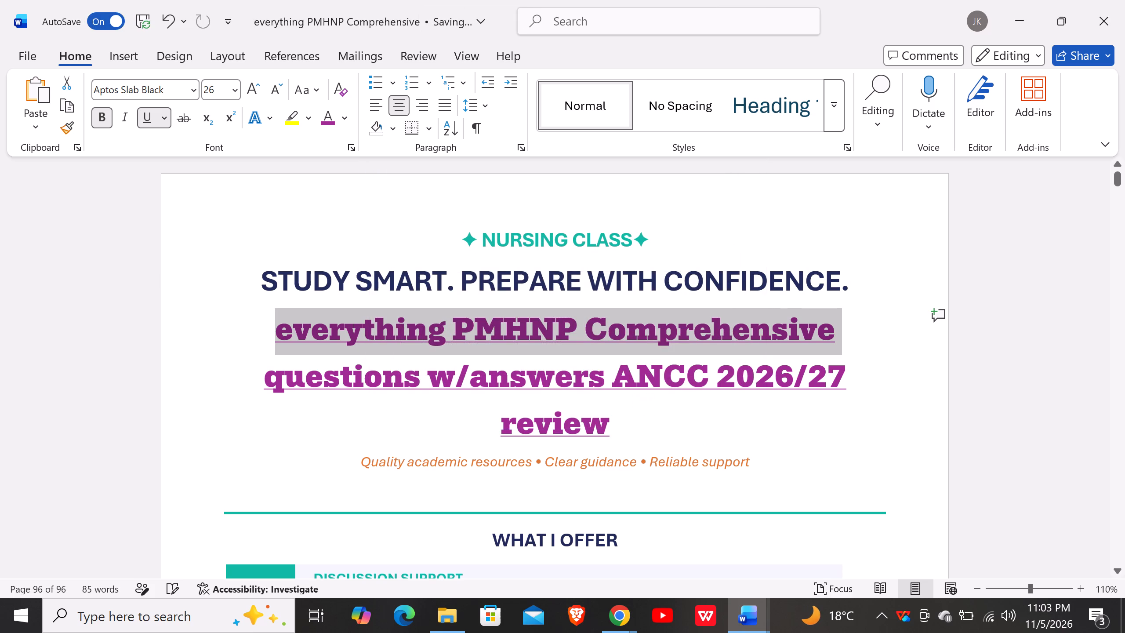
# Close the finished PMHNP and Georgette document windows, leaving only DOC COVER PAGE and Document9 open.
pyautogui.scroll(-10, 627, 417)
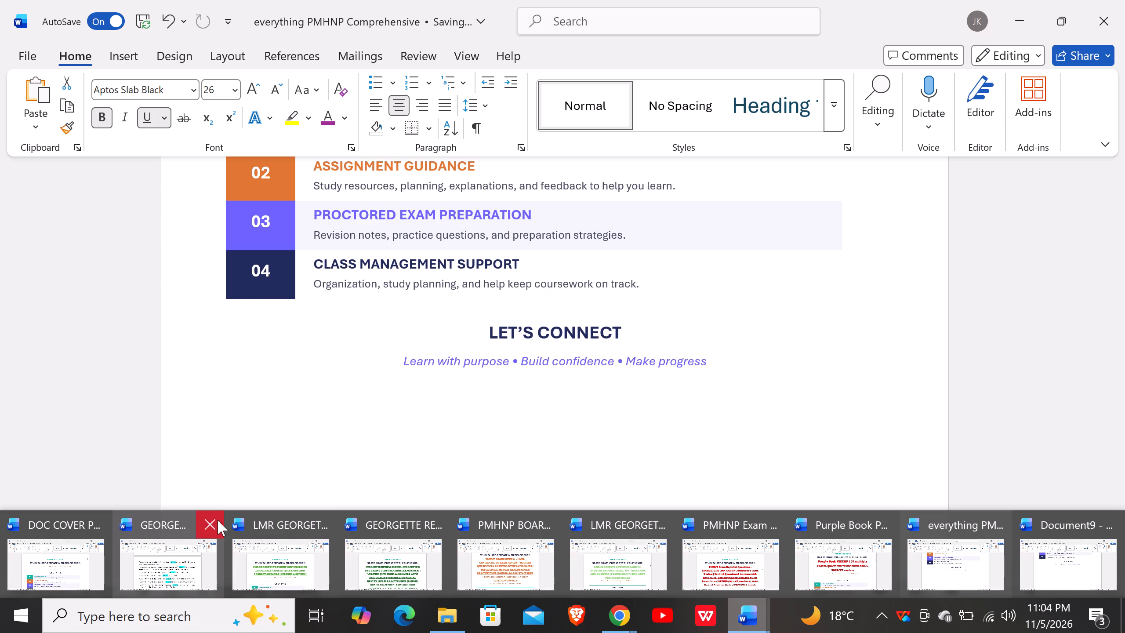
pyautogui.click(218, 520)
pyautogui.click(230, 515)
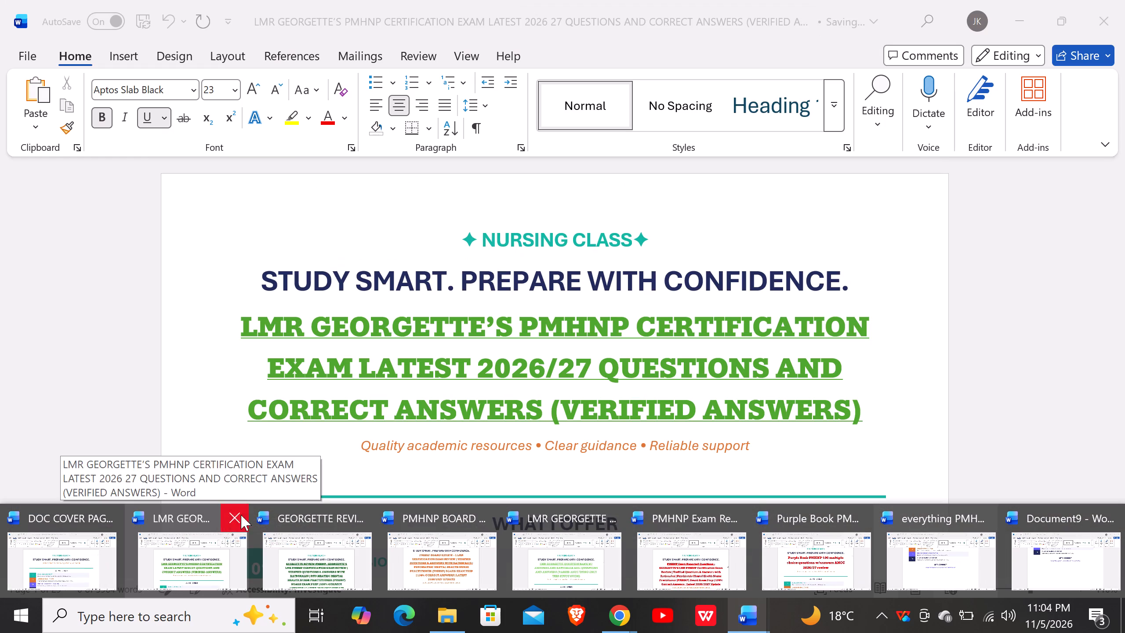
pyautogui.click(266, 509)
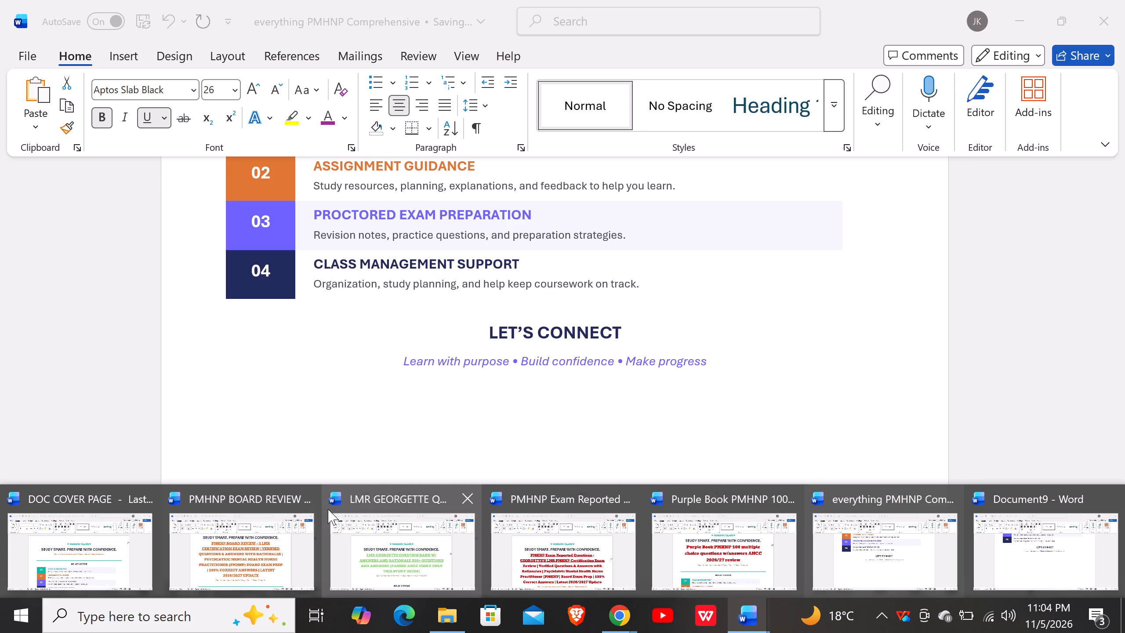
pyautogui.click(306, 494)
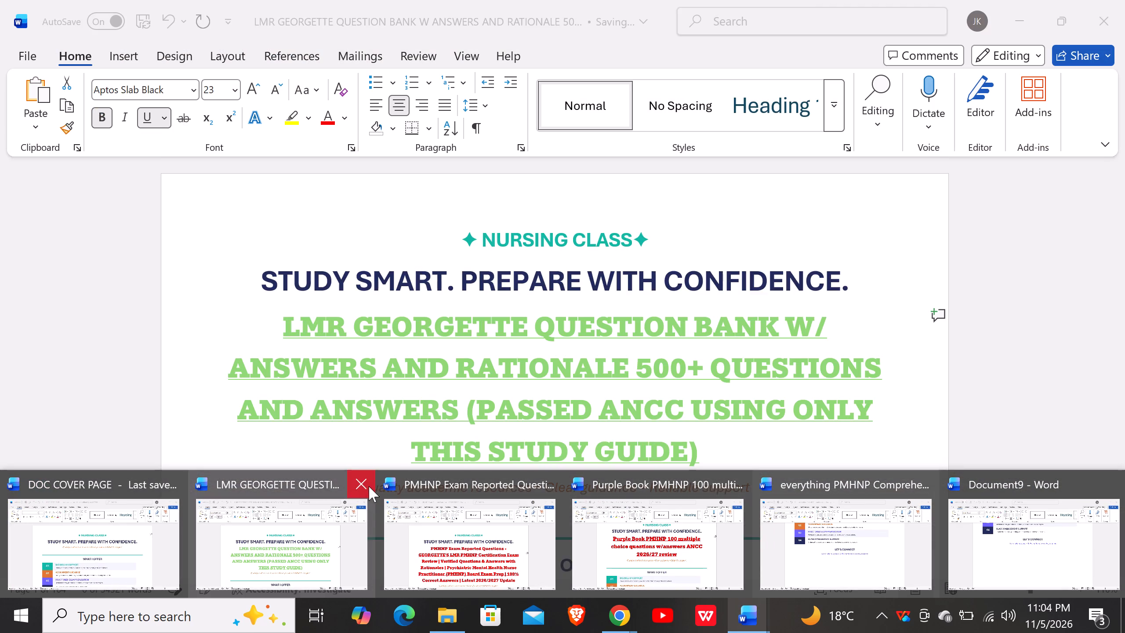
pyautogui.click(369, 486)
pyautogui.click(548, 480)
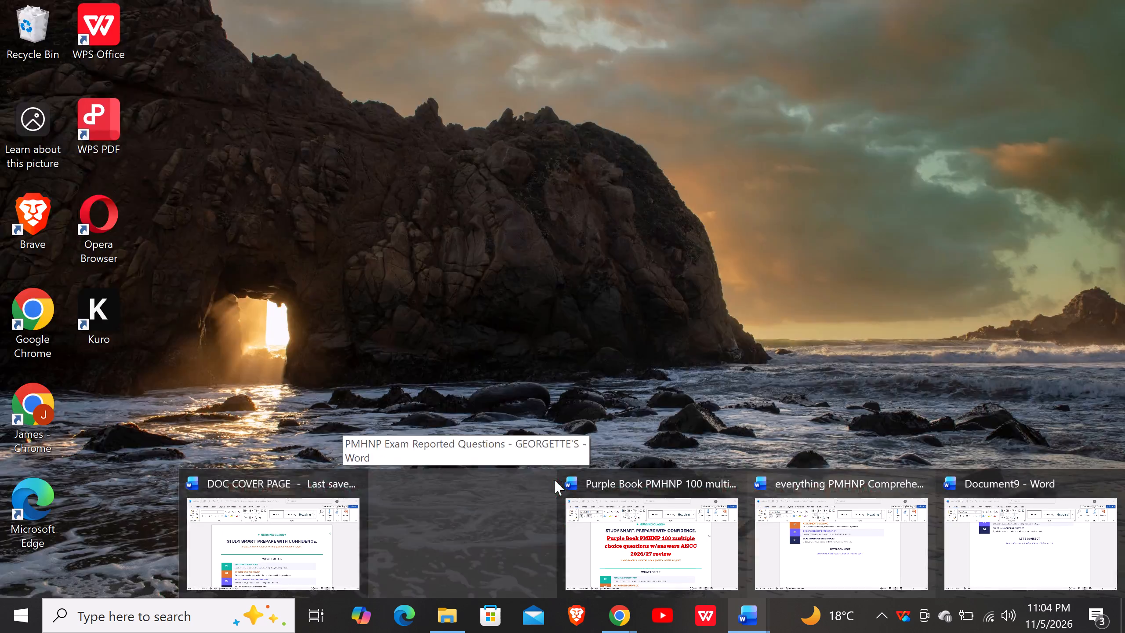
pyautogui.click(733, 484)
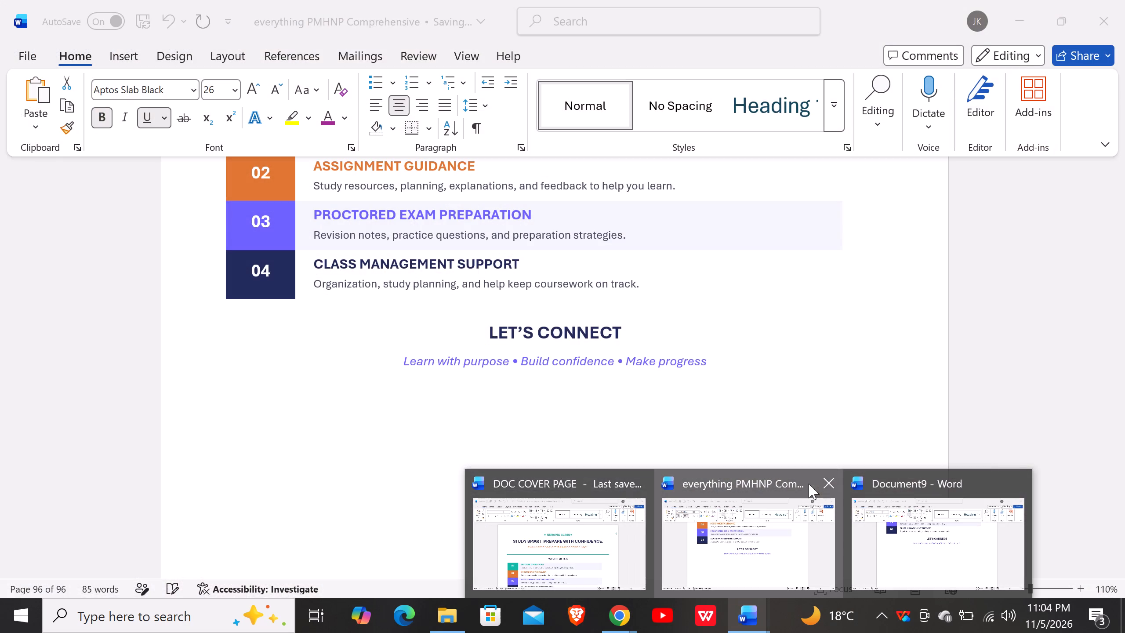
pyautogui.click(831, 484)
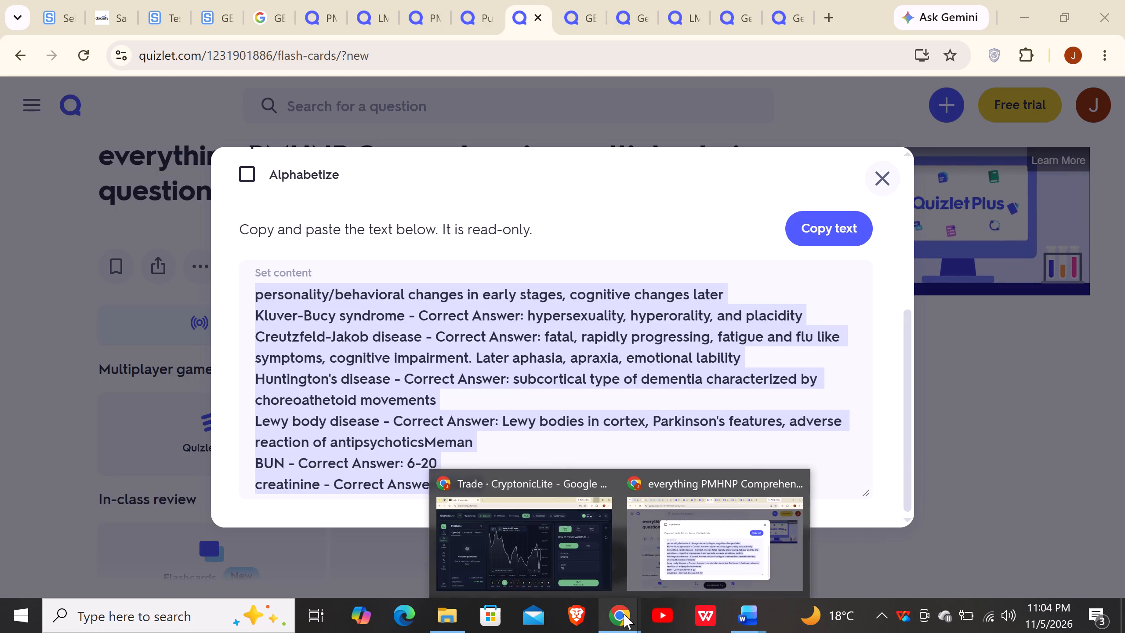
# Switch to the Stuvia dashboard in Chrome and start a document upload for a course, certification or exam.
pyautogui.click(65, 11)
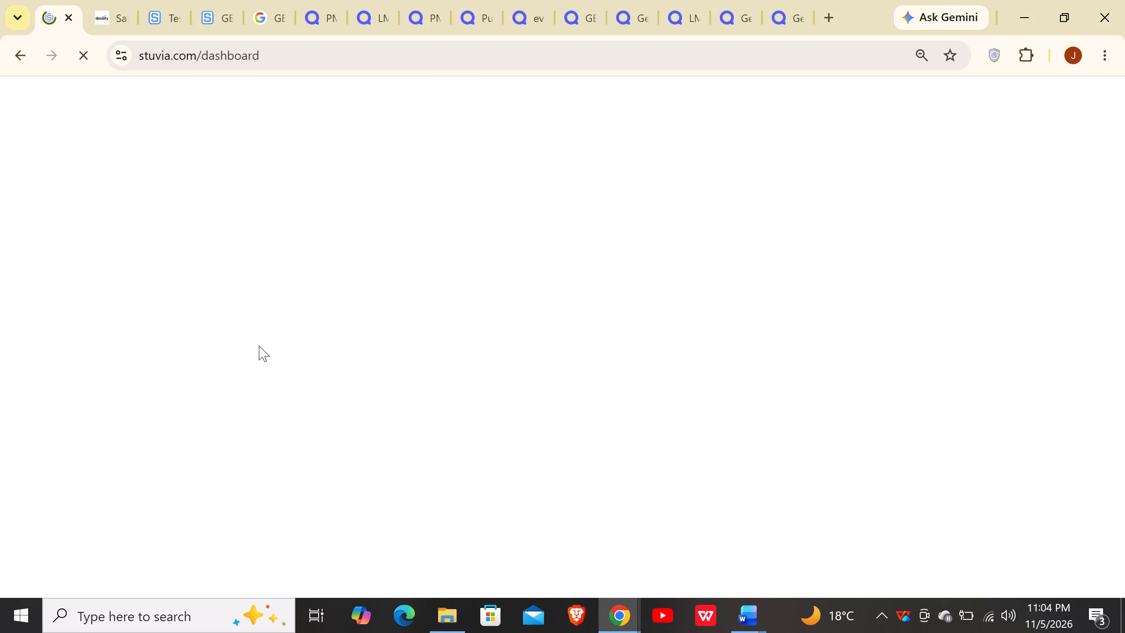
pyautogui.scroll(4, 336, 347)
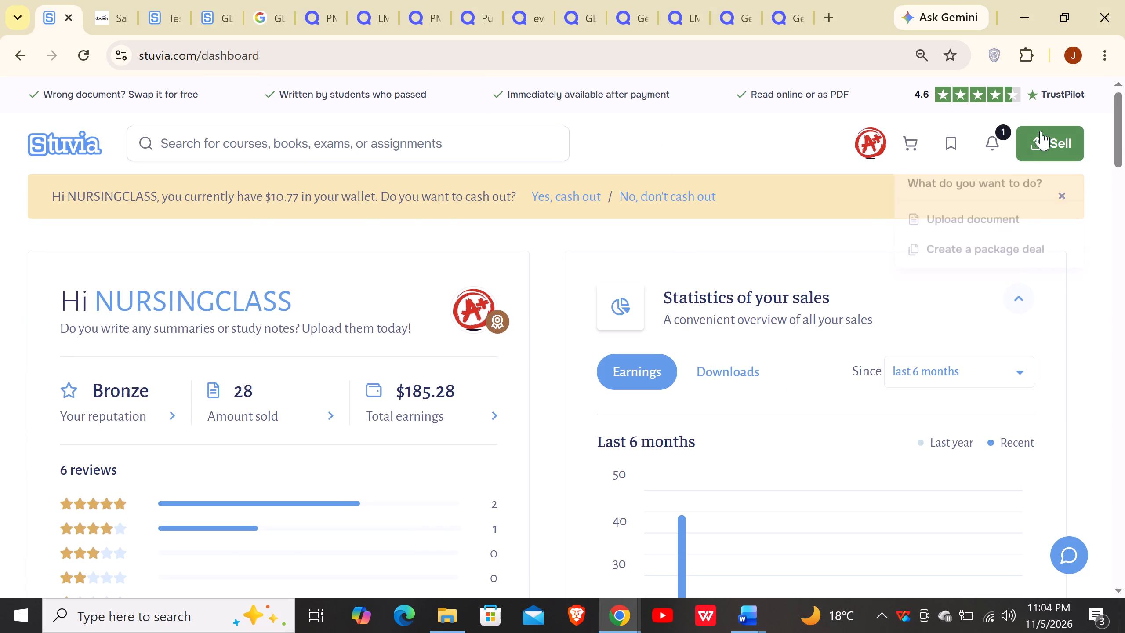
pyautogui.click(1058, 154)
pyautogui.click(998, 226)
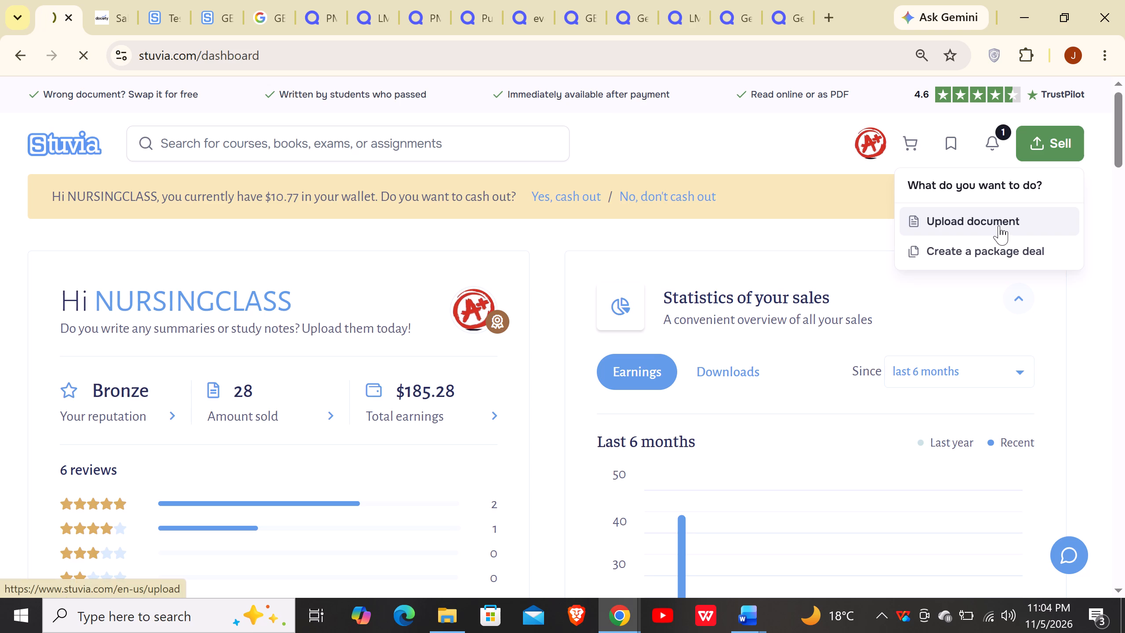
pyautogui.click(578, 399)
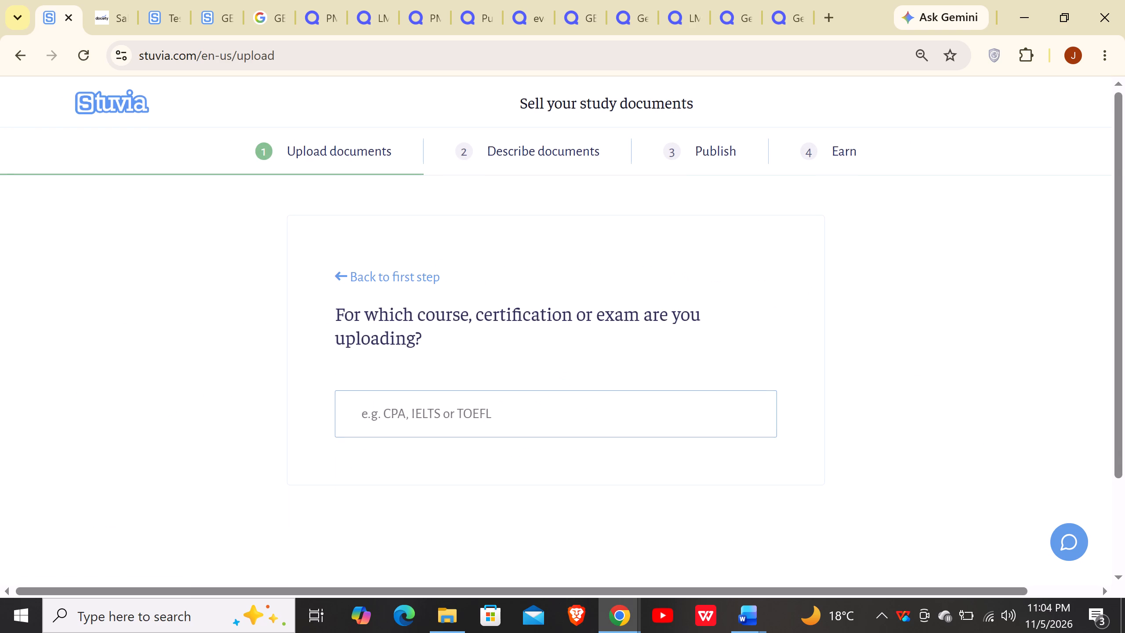
# Add "PMHNP Comprehensive" as a new course for the upload, dropping "everything" from the copied title.
pyautogui.hotkey('ctrl', 'v')
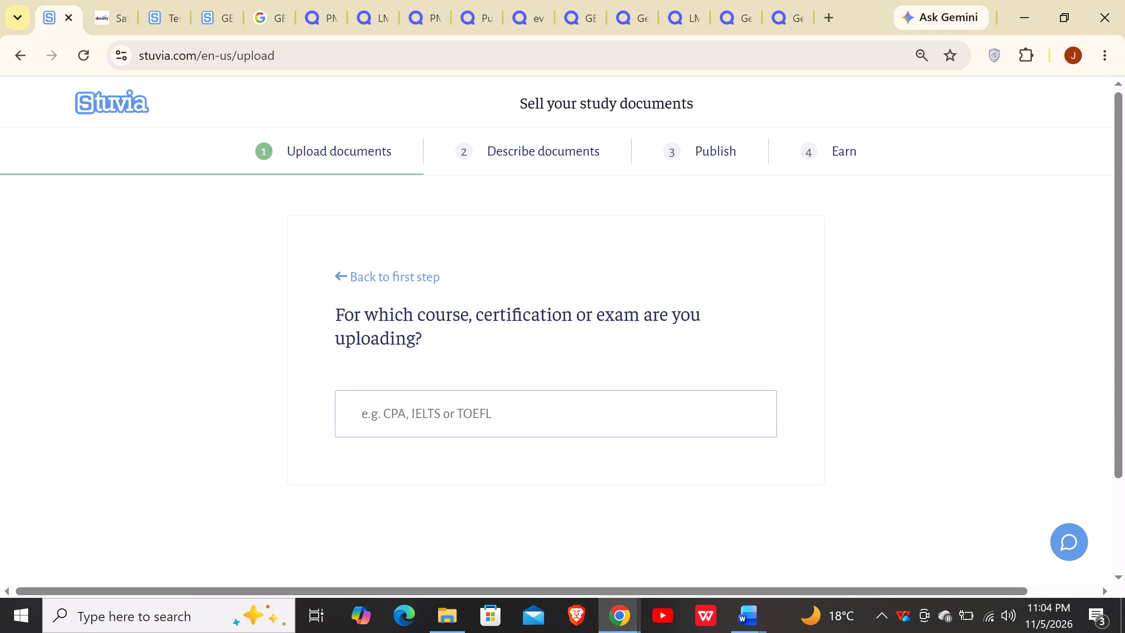
pyautogui.click(486, 412)
pyautogui.hotkey('ctrl', 'v')
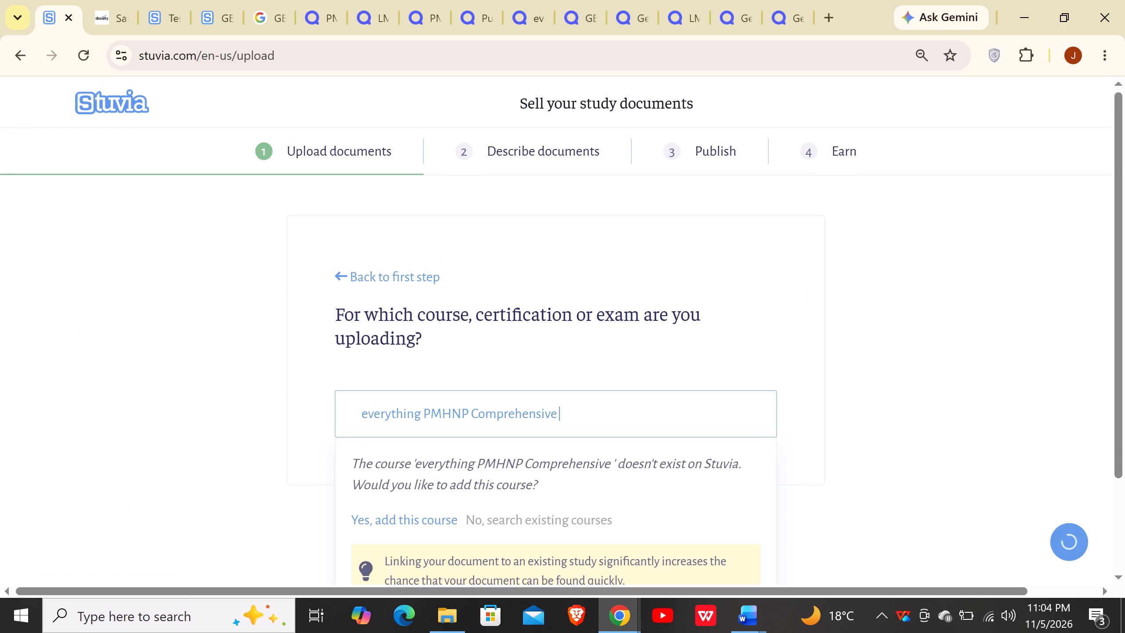
pyautogui.moveTo(425, 413); pyautogui.dragTo(326, 421)
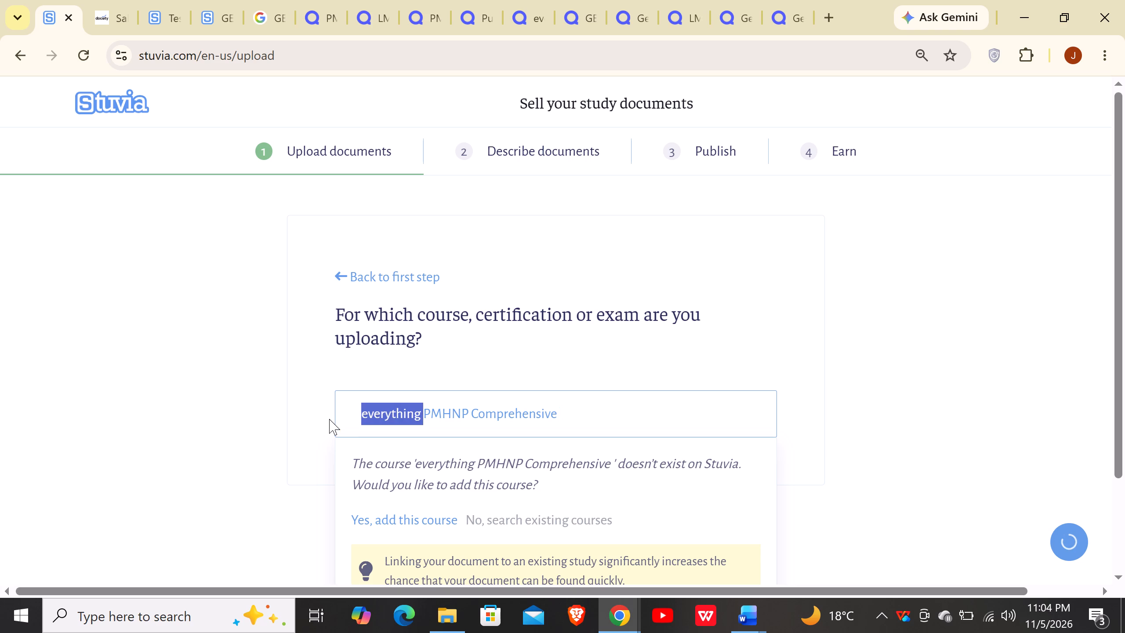
pyautogui.press('BackSpace')
pyautogui.click(432, 519)
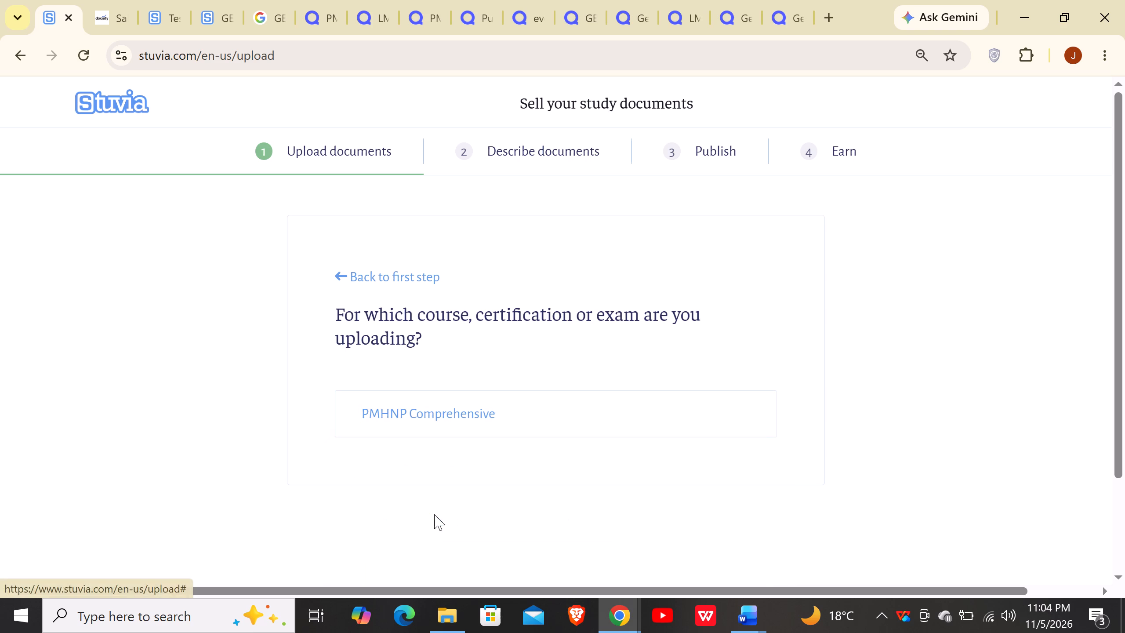
# Select the Purple Book, PMHNP BOARD REVIEW, PMHNP Exam Reported Questions and two LMR GEORGETTE documents from the stuvia folder for the PMHNP Comprehensive upload.
pyautogui.scroll(-4, 470, 426)
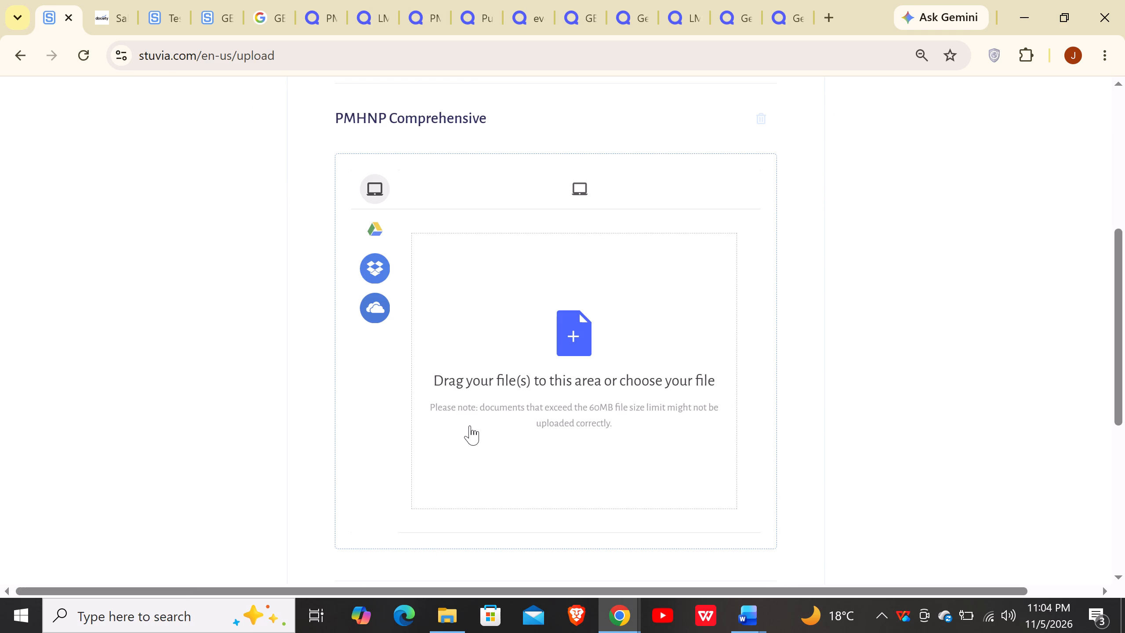
pyautogui.click(572, 346)
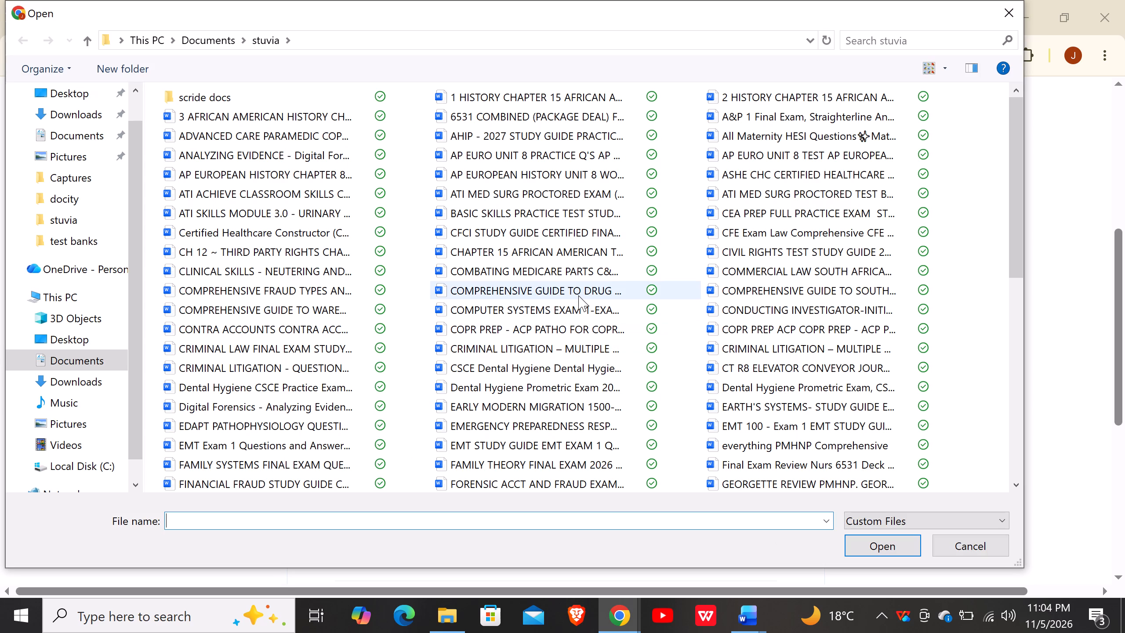
pyautogui.scroll(-6, 337, 295)
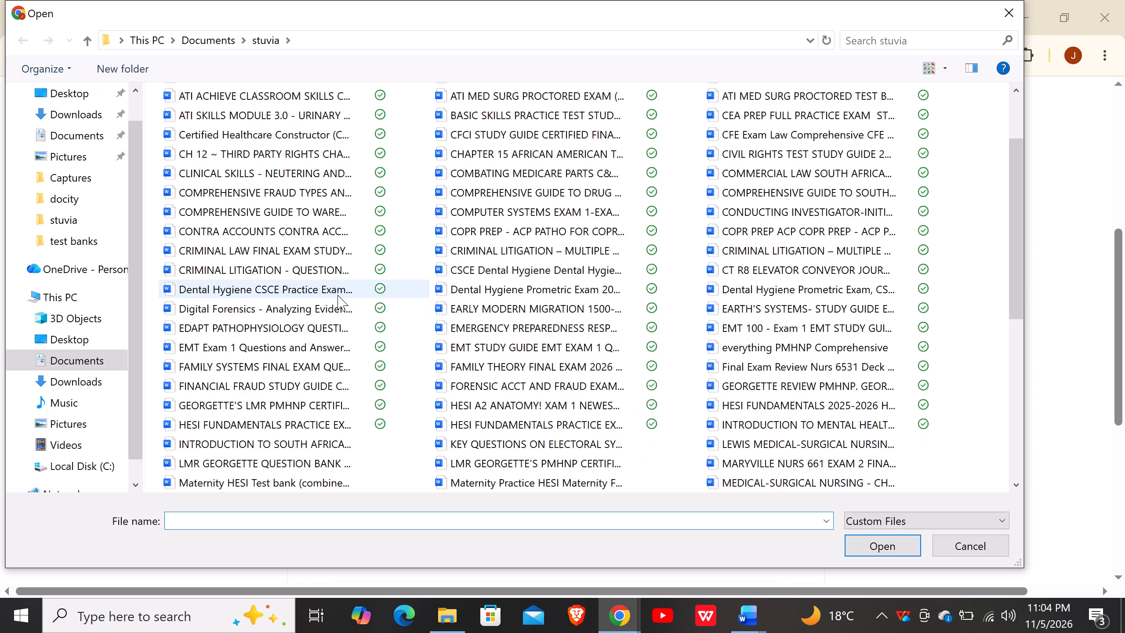
pyautogui.scroll(-13, 337, 295)
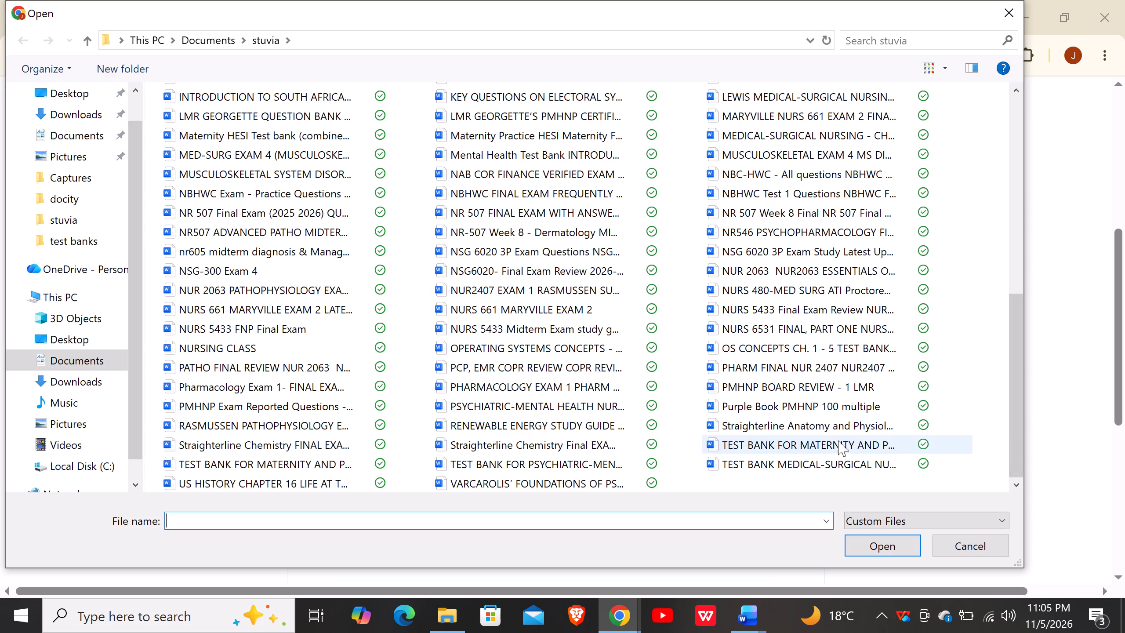
pyautogui.keyDown('ctrl'); pyautogui.click(794, 408); pyautogui.keyUp('ctrl')
pyautogui.keyDown('ctrl'); pyautogui.click(794, 382); pyautogui.keyUp('ctrl')
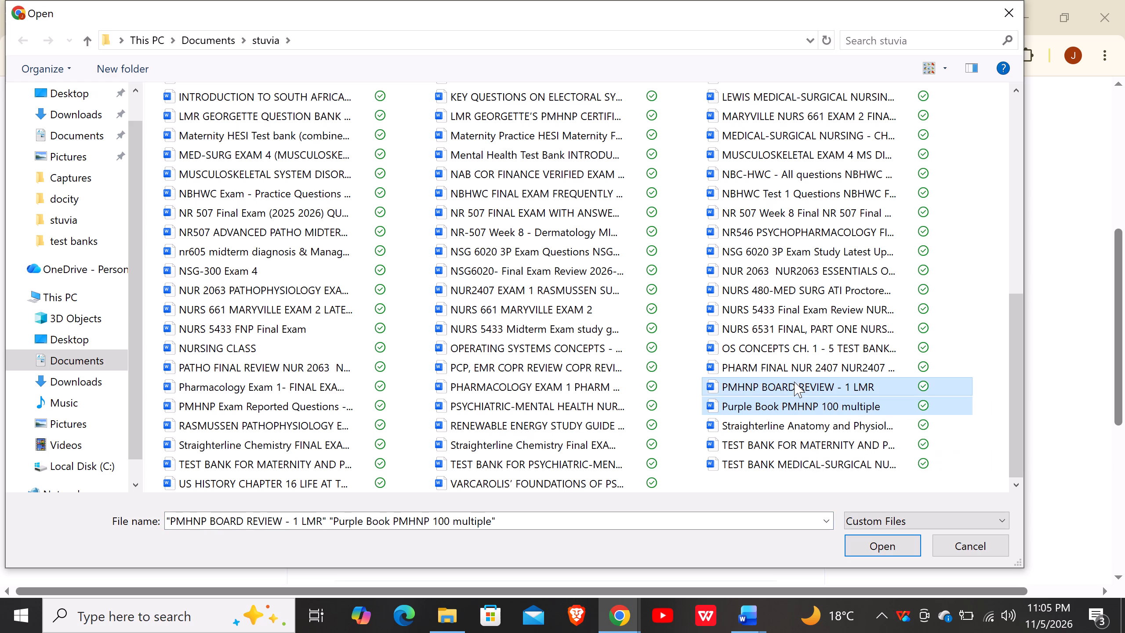
pyautogui.keyDown('ctrl'); pyautogui.click(496, 110); pyautogui.keyUp('ctrl')
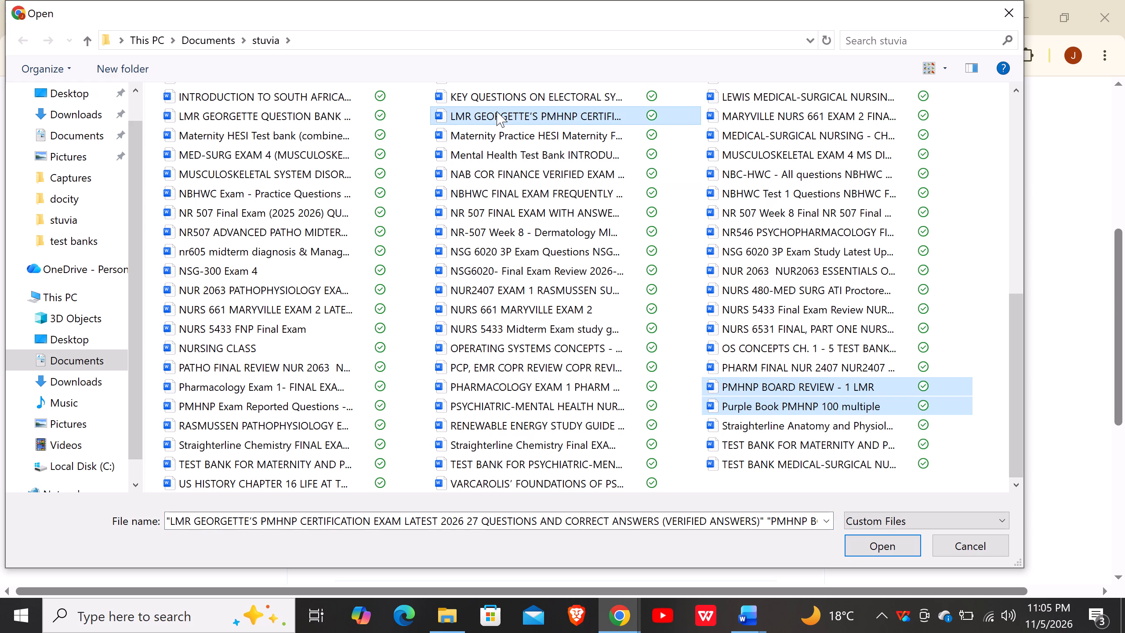
pyautogui.keyDown('ctrl'); pyautogui.click(313, 108); pyautogui.keyUp('ctrl')
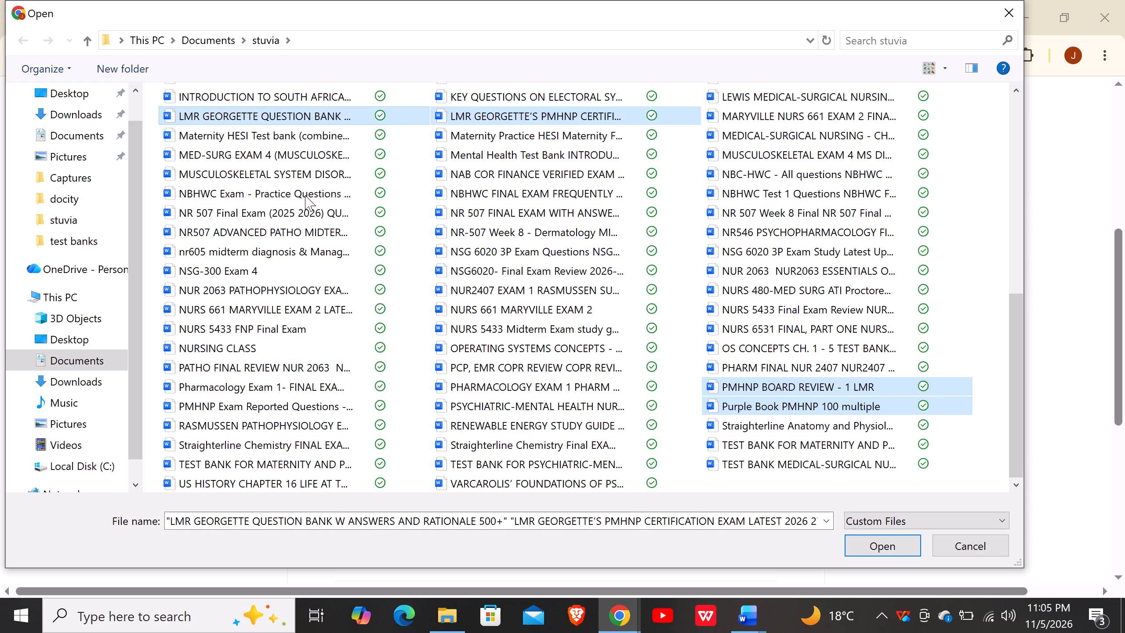
pyautogui.keyDown('ctrl'); pyautogui.click(289, 411); pyautogui.keyUp('ctrl')
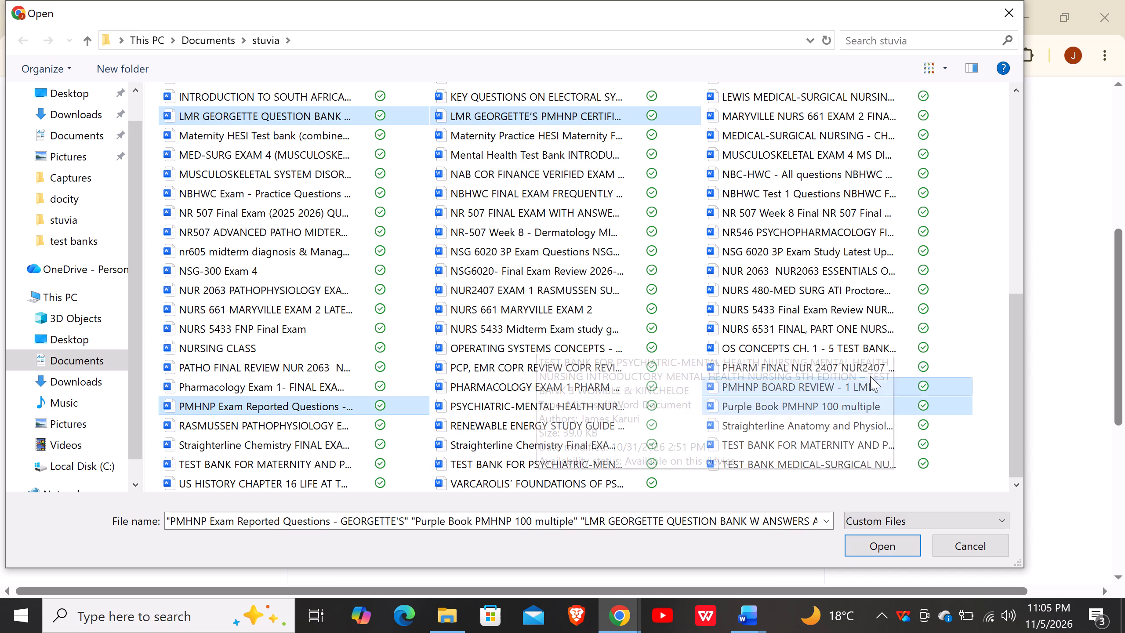
# Add "everything PMHNP Comprehensive" and the GEORGETTE'S LMR PMHNP CERTIFICATION EXAM REVIEW document to the selected files.
pyautogui.keyDown('ctrl'); pyautogui.moveTo(1019, 368); pyautogui.dragTo(1016, 309); pyautogui.keyUp('ctrl')
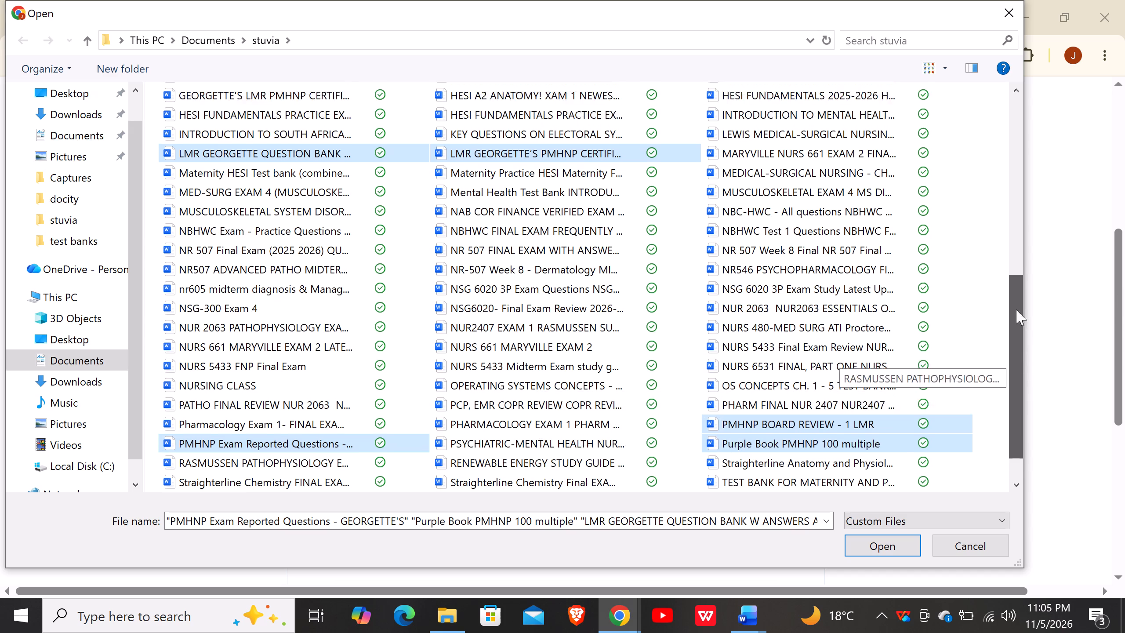
pyautogui.keyDown('ctrl'); pyautogui.moveTo(1016, 309); pyautogui.dragTo(1018, 213); pyautogui.keyUp('ctrl')
pyautogui.keyDown('ctrl'); pyautogui.click(840, 348); pyautogui.keyUp('ctrl')
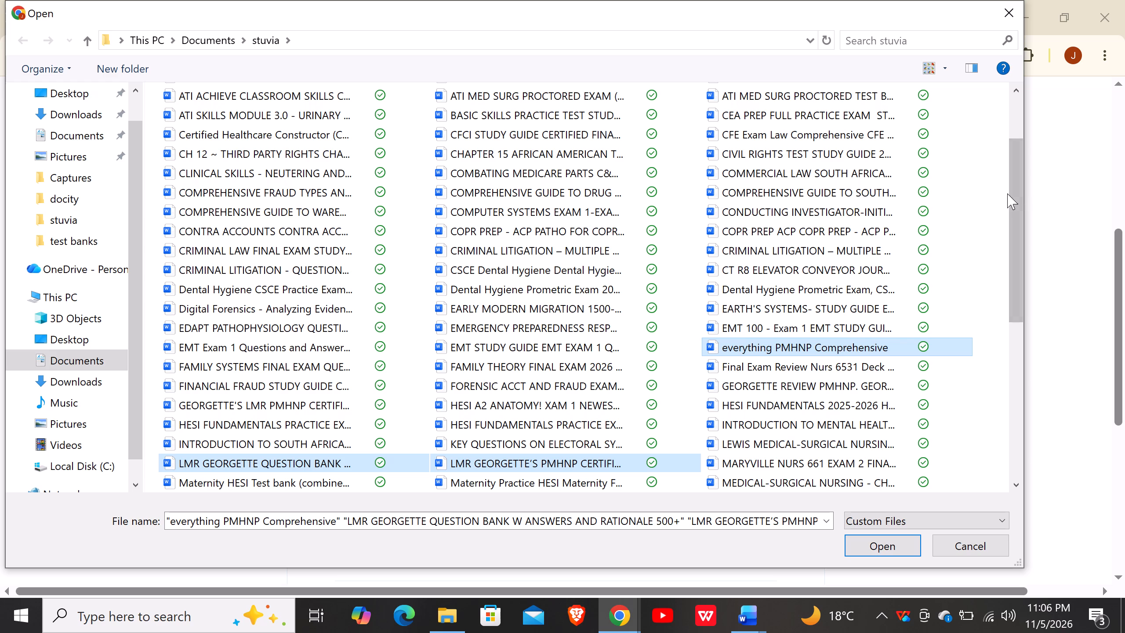
pyautogui.keyDown('ctrl'); pyautogui.moveTo(1022, 187); pyautogui.dragTo(1029, 219); pyautogui.keyUp('ctrl')
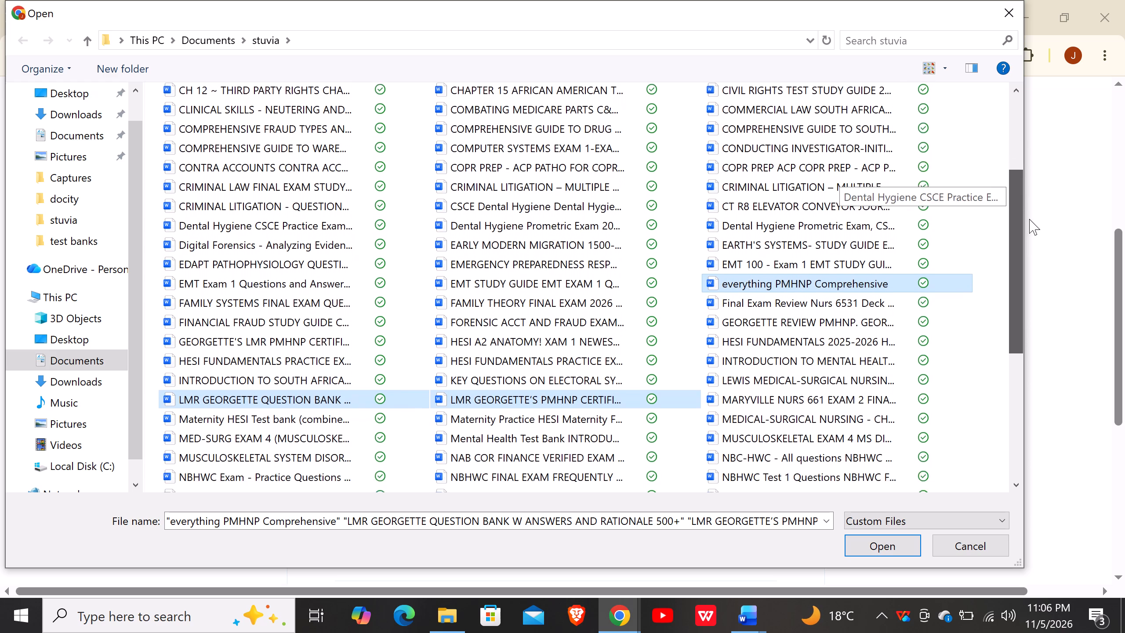
pyautogui.keyDown('ctrl'); pyautogui.moveTo(1029, 219); pyautogui.dragTo(1030, 310); pyautogui.keyUp('ctrl')
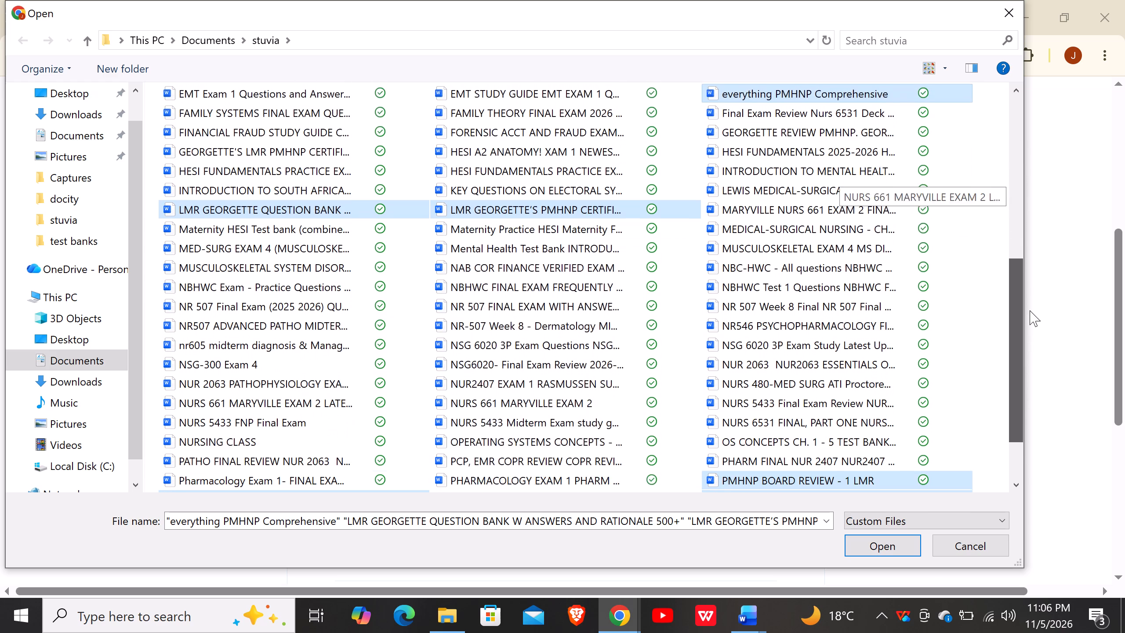
pyautogui.keyDown('ctrl'); pyautogui.moveTo(1030, 310); pyautogui.dragTo(1030, 333); pyautogui.keyUp('ctrl')
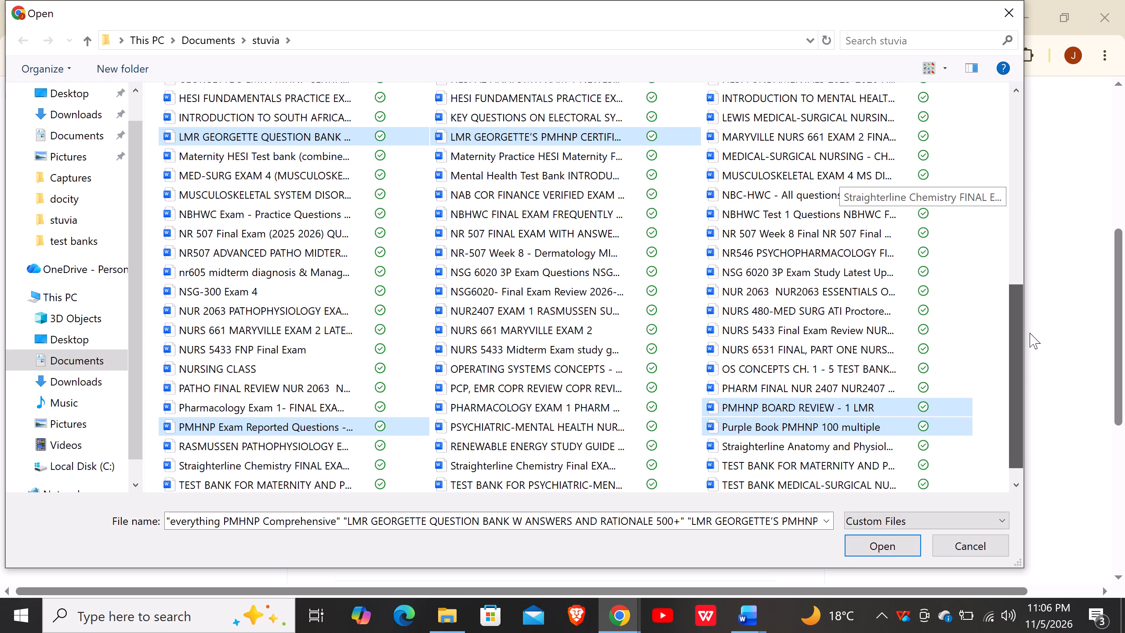
pyautogui.keyDown('ctrl'); pyautogui.moveTo(1030, 333); pyautogui.dragTo(1031, 375); pyautogui.keyUp('ctrl')
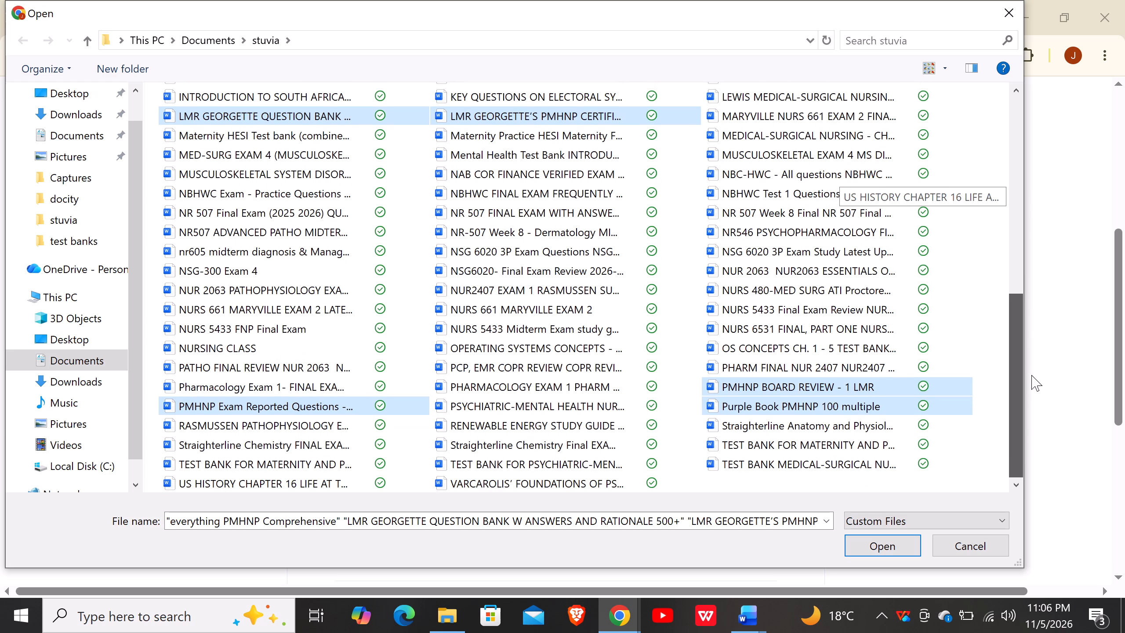
pyautogui.keyDown('ctrl'); pyautogui.moveTo(1031, 375); pyautogui.dragTo(1049, 283); pyautogui.keyUp('ctrl')
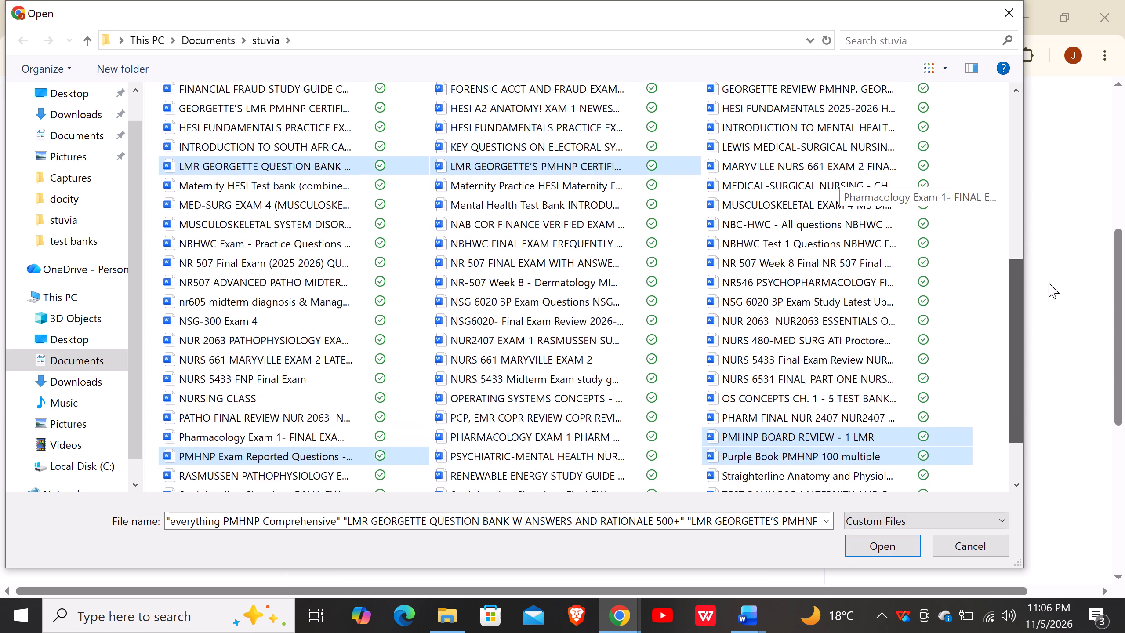
pyautogui.keyDown('ctrl'); pyautogui.moveTo(1049, 283); pyautogui.dragTo(1054, 250); pyautogui.keyUp('ctrl')
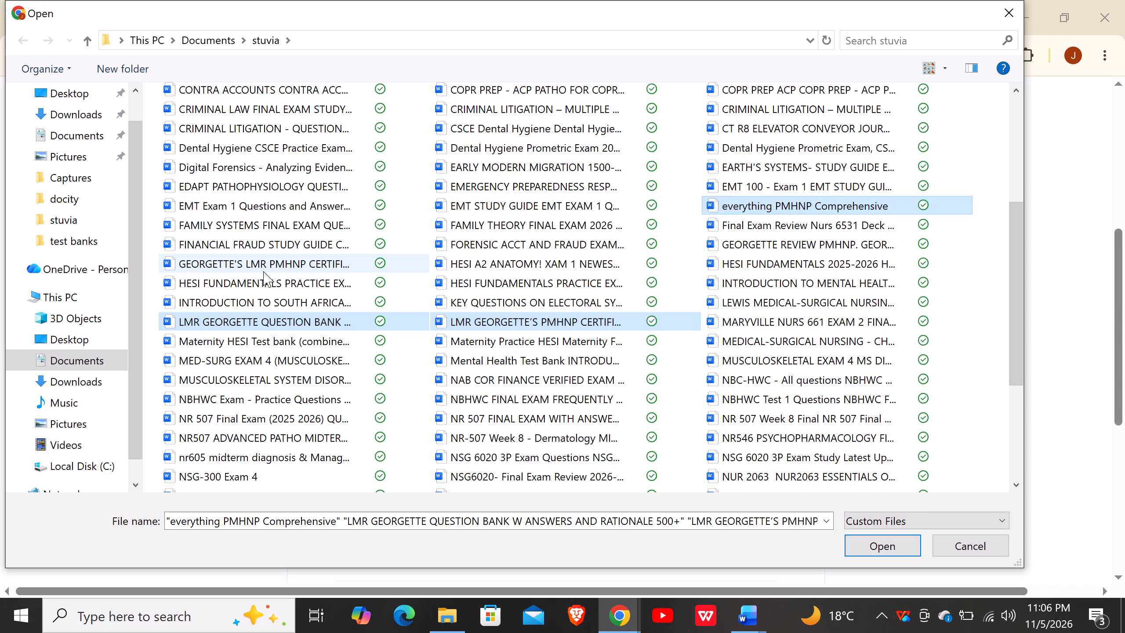
pyautogui.keyDown('ctrl'); pyautogui.click(269, 267); pyautogui.keyUp('ctrl')
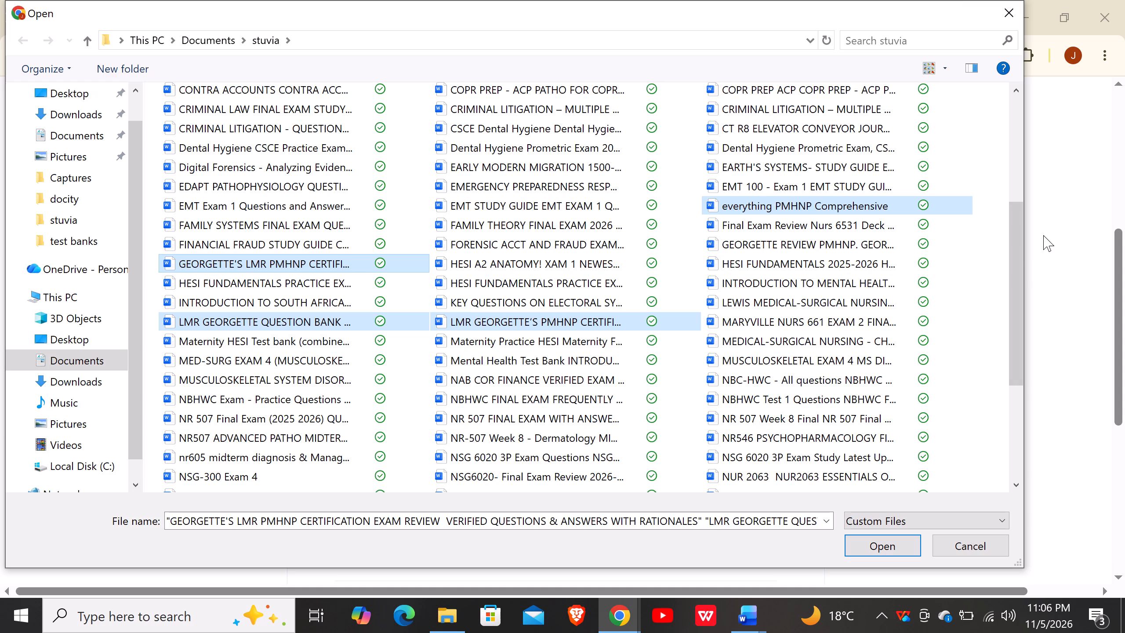
# Check the whole stuvia file list to see whether every PMHNP and Georgette document for this course is selected.
pyautogui.keyDown('ctrl'); pyautogui.moveTo(1020, 260); pyautogui.dragTo(1009, 370); pyautogui.keyUp('ctrl')
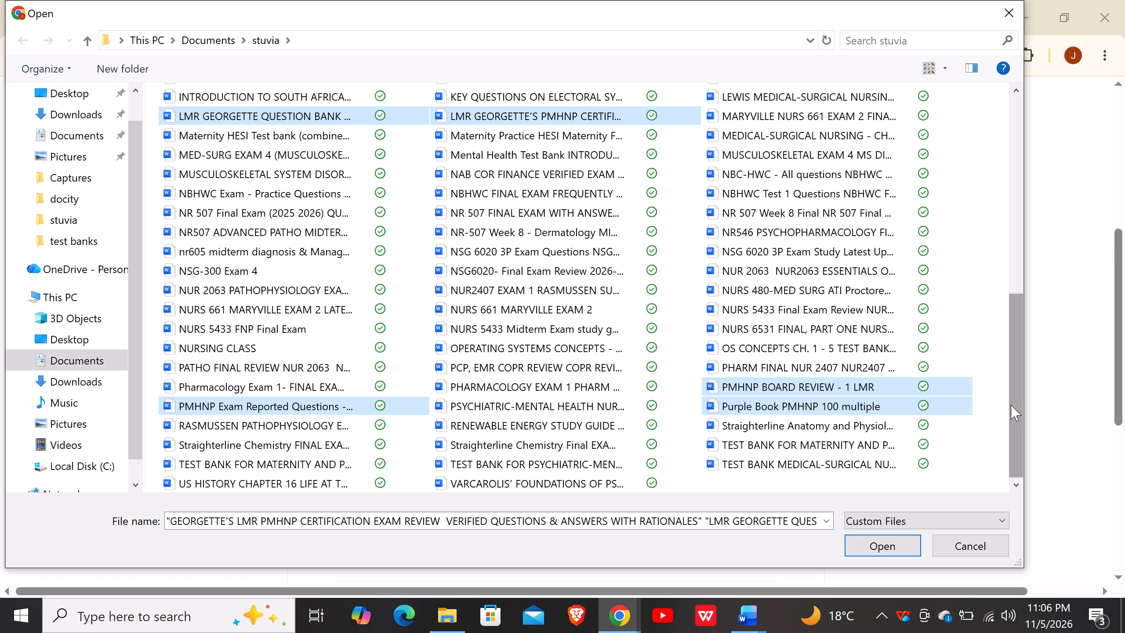
pyautogui.keyDown('ctrl'); pyautogui.moveTo(1015, 400); pyautogui.dragTo(1020, 281); pyautogui.keyUp('ctrl')
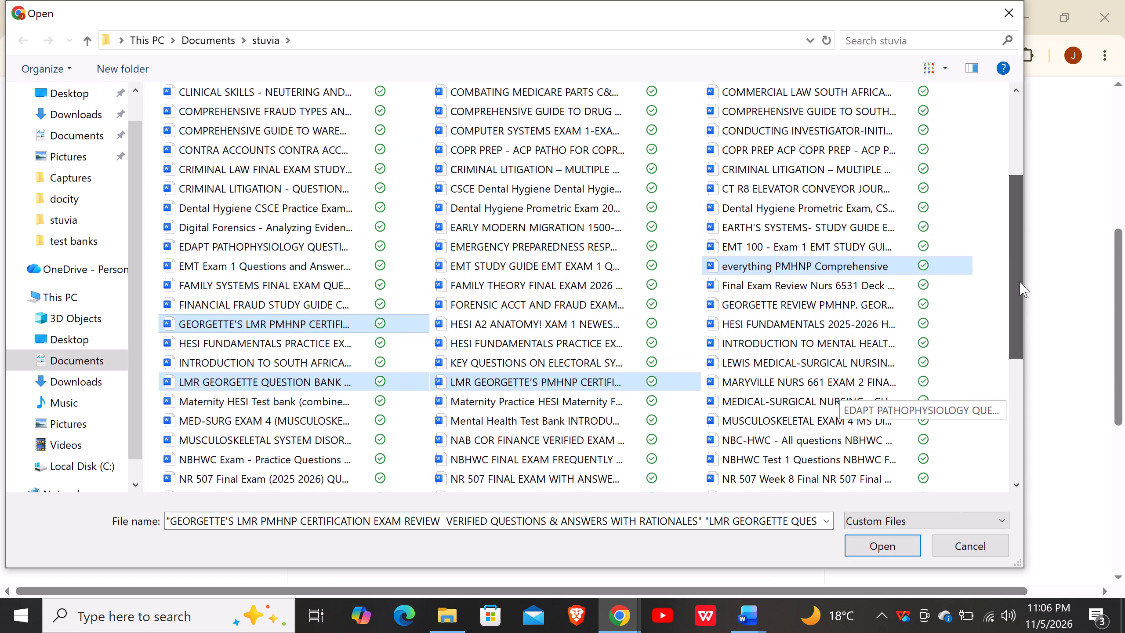
pyautogui.keyDown('ctrl'); pyautogui.moveTo(1020, 281); pyautogui.dragTo(1020, 280); pyautogui.keyUp('ctrl')
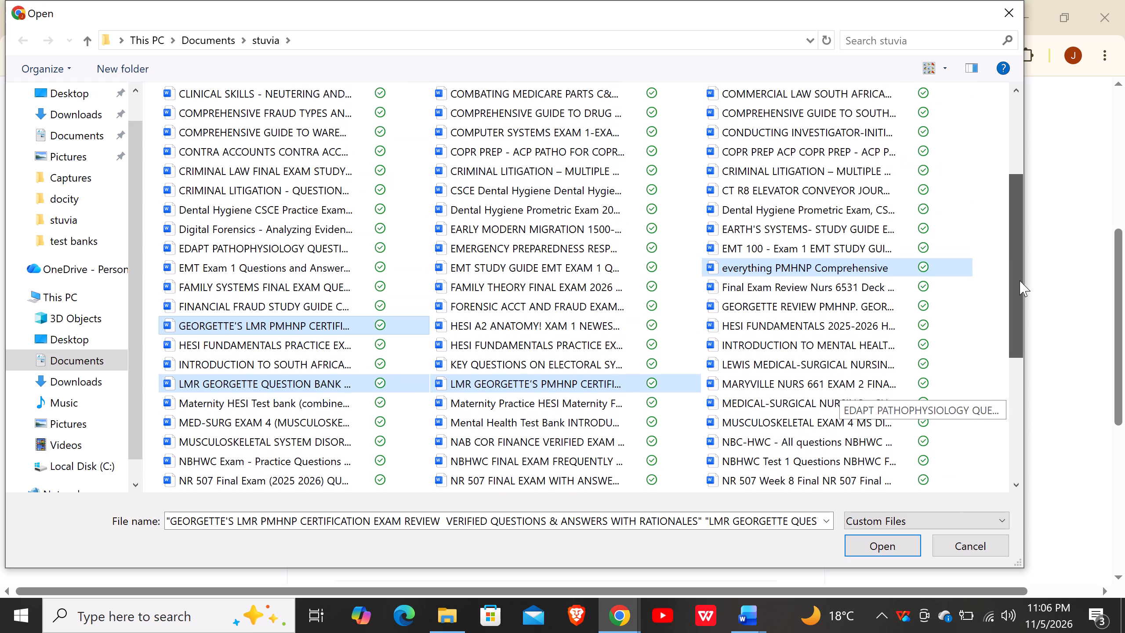
pyautogui.keyDown('ctrl'); pyautogui.moveTo(1020, 280); pyautogui.dragTo(1023, 263); pyautogui.keyUp('ctrl')
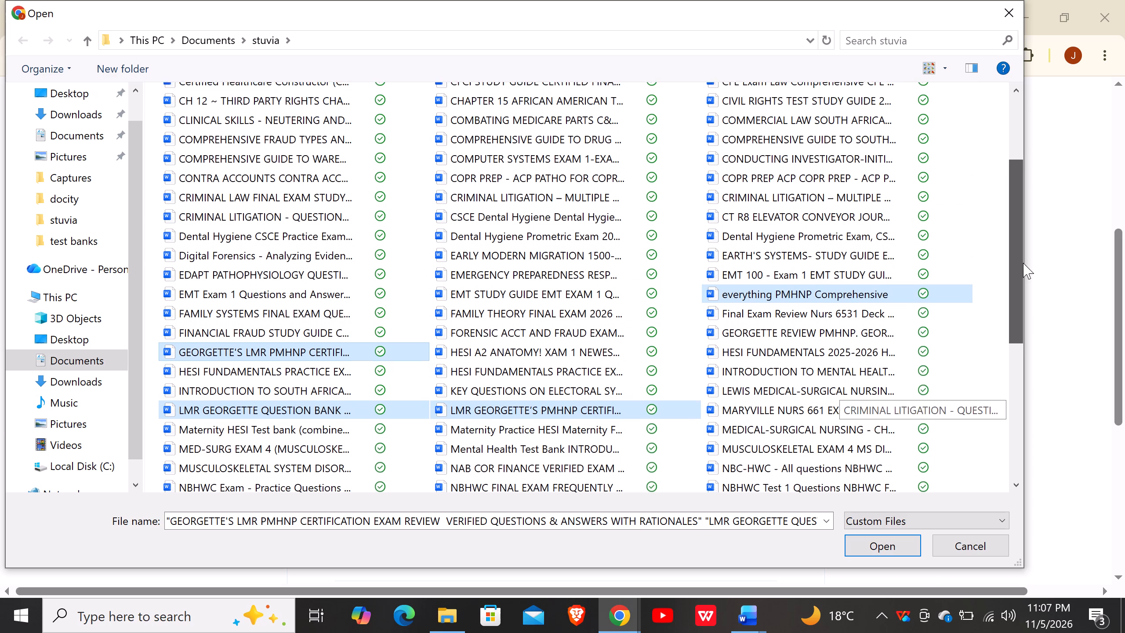
pyautogui.keyDown('ctrl'); pyautogui.moveTo(1023, 263); pyautogui.dragTo(1028, 221); pyautogui.keyUp('ctrl')
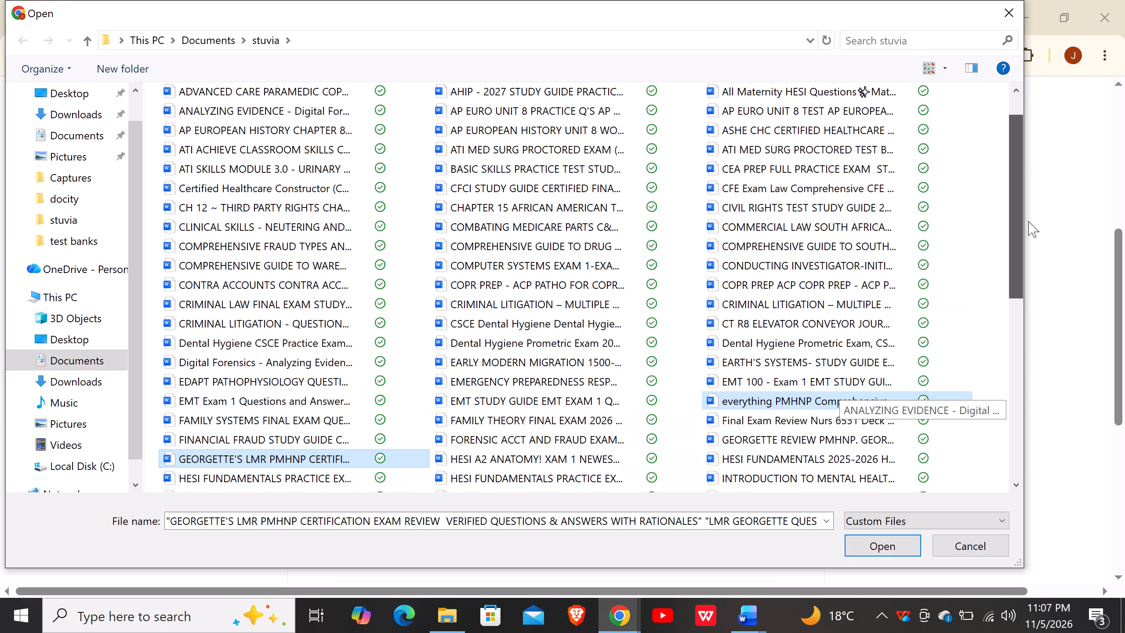
pyautogui.keyDown('ctrl'); pyautogui.moveTo(1028, 221); pyautogui.dragTo(1030, 207); pyautogui.keyUp('ctrl')
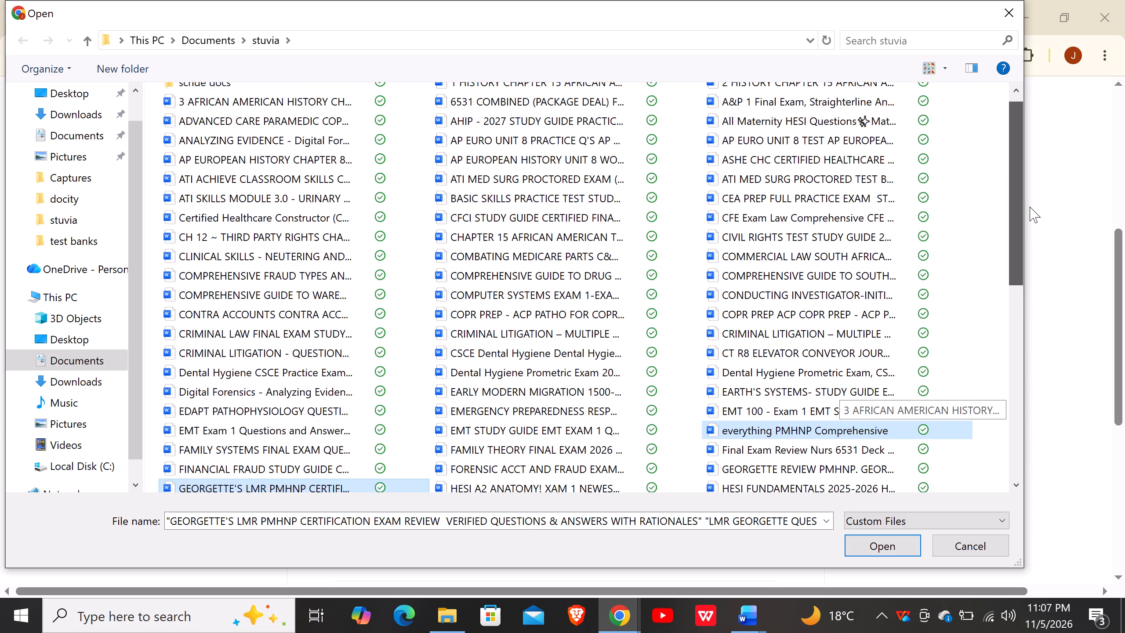
pyautogui.keyDown('ctrl'); pyautogui.moveTo(1030, 207); pyautogui.dragTo(1033, 182); pyautogui.keyUp('ctrl')
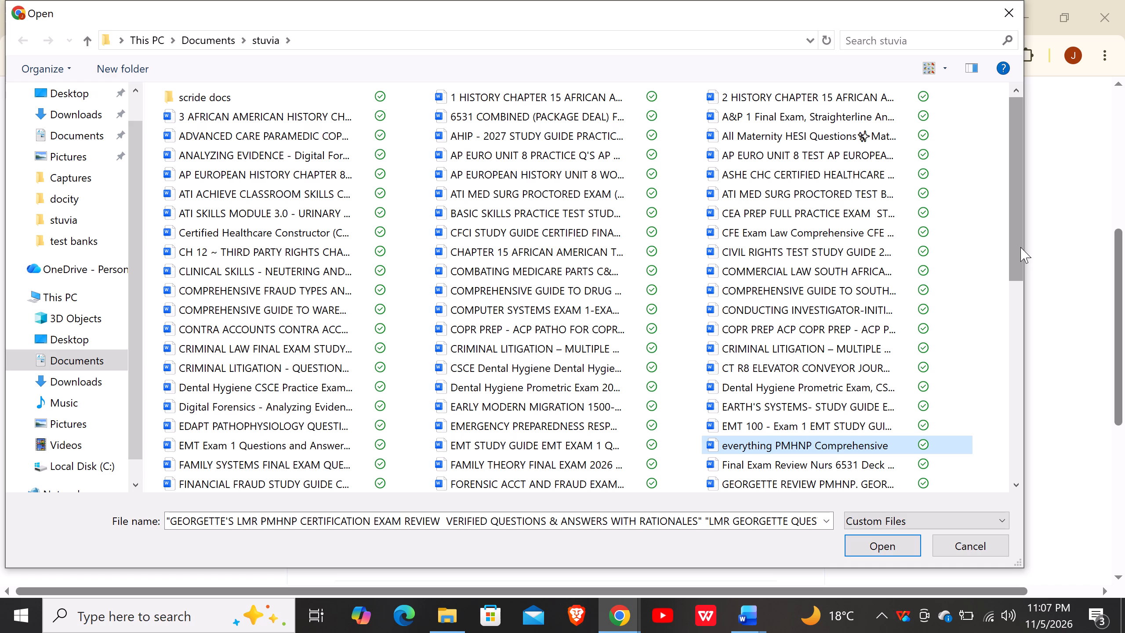
pyautogui.keyDown('ctrl'); pyautogui.moveTo(1020, 247); pyautogui.dragTo(1017, 268); pyautogui.keyUp('ctrl')
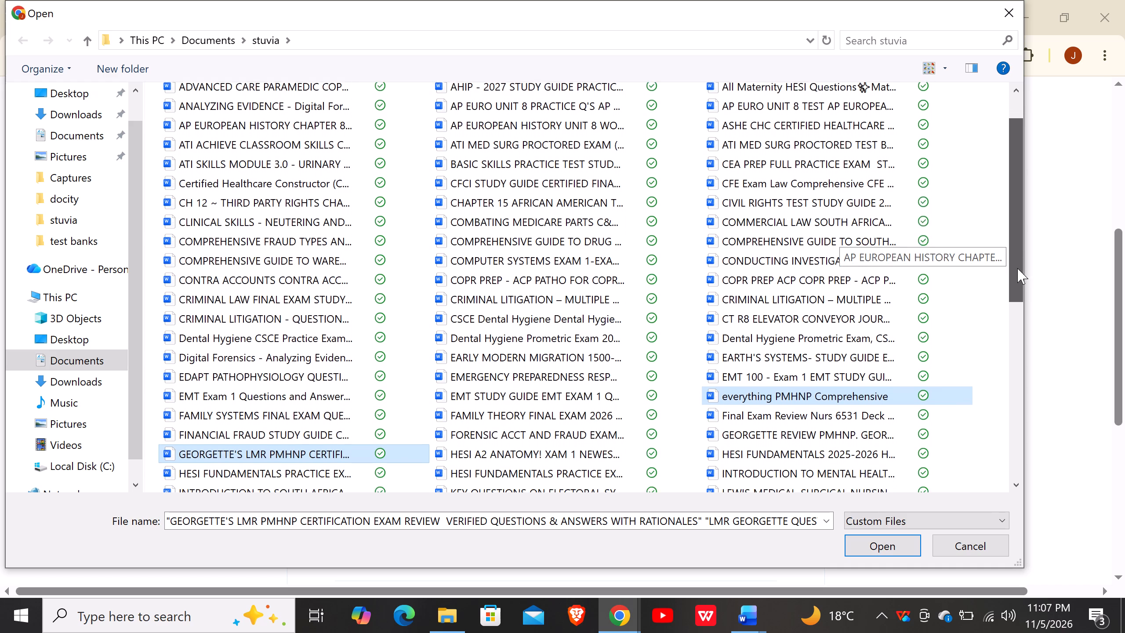
pyautogui.keyDown('ctrl'); pyautogui.moveTo(1017, 268); pyautogui.dragTo(1016, 280); pyautogui.keyUp('ctrl')
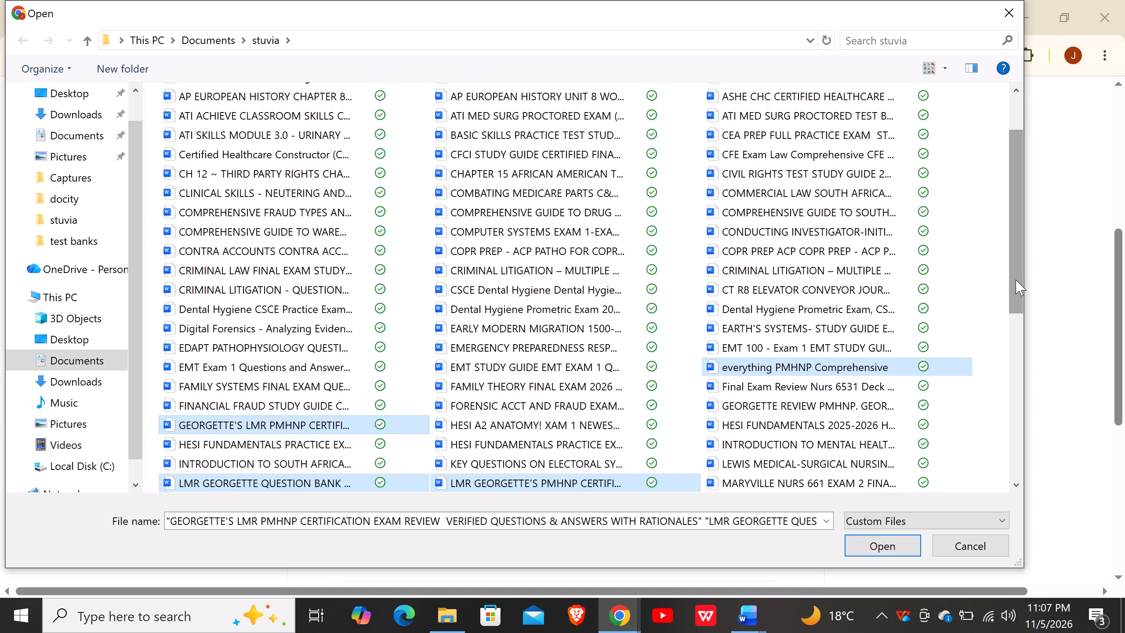
pyautogui.keyDown('ctrl'); pyautogui.moveTo(1016, 280); pyautogui.dragTo(1012, 298); pyautogui.keyUp('ctrl')
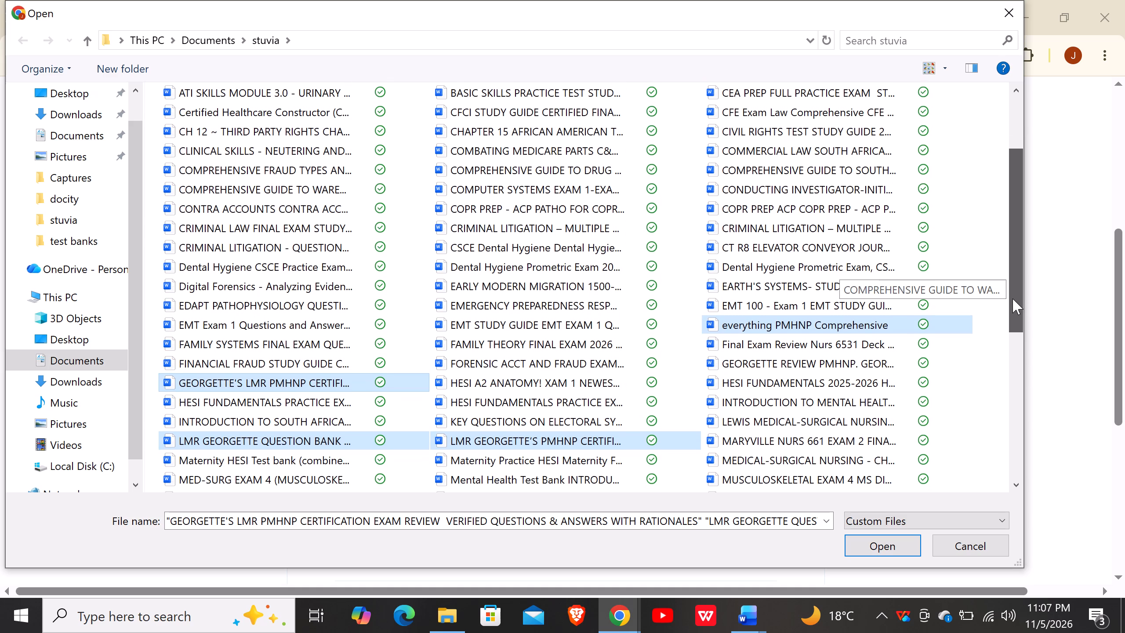
pyautogui.keyDown('ctrl'); pyautogui.moveTo(1012, 298); pyautogui.dragTo(1009, 318); pyautogui.keyUp('ctrl')
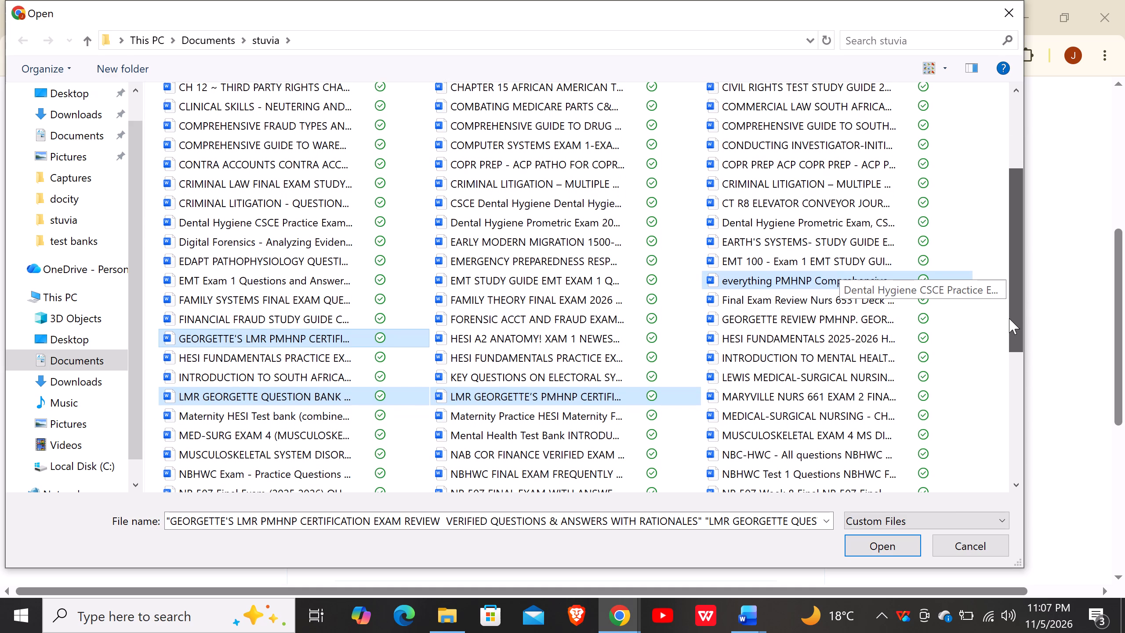
pyautogui.keyDown('ctrl'); pyautogui.moveTo(1009, 318); pyautogui.dragTo(1005, 350); pyautogui.keyUp('ctrl')
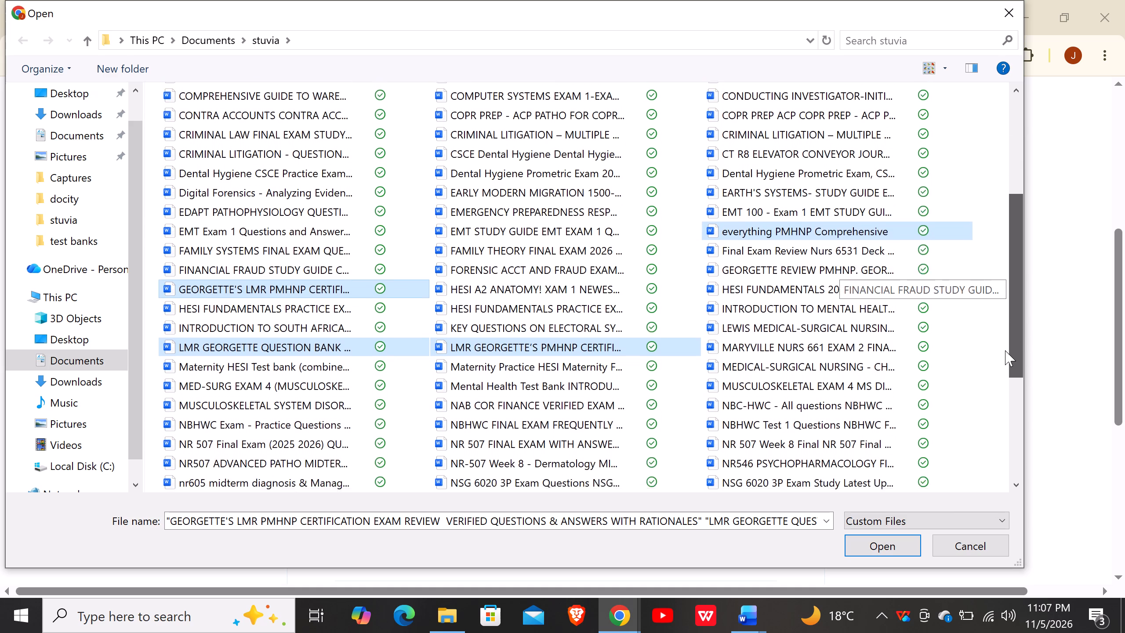
pyautogui.keyDown('ctrl'); pyautogui.moveTo(1005, 350); pyautogui.dragTo(1004, 429); pyautogui.keyUp('ctrl')
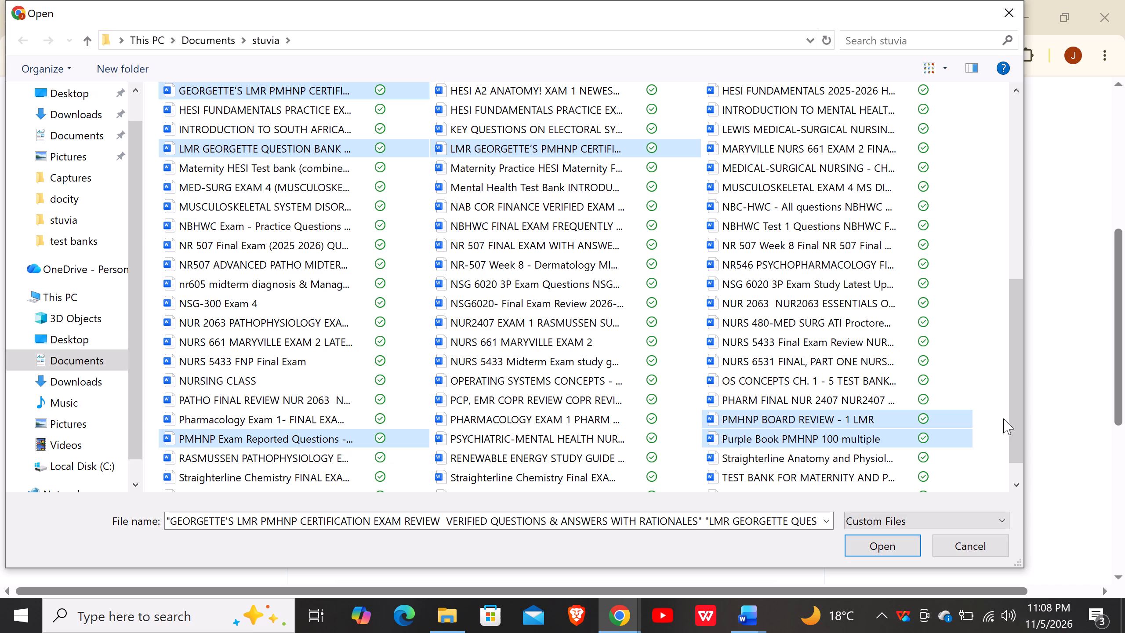
# Upload the seven selected documents to the PMHNP Comprehensive course.
pyautogui.click(895, 546)
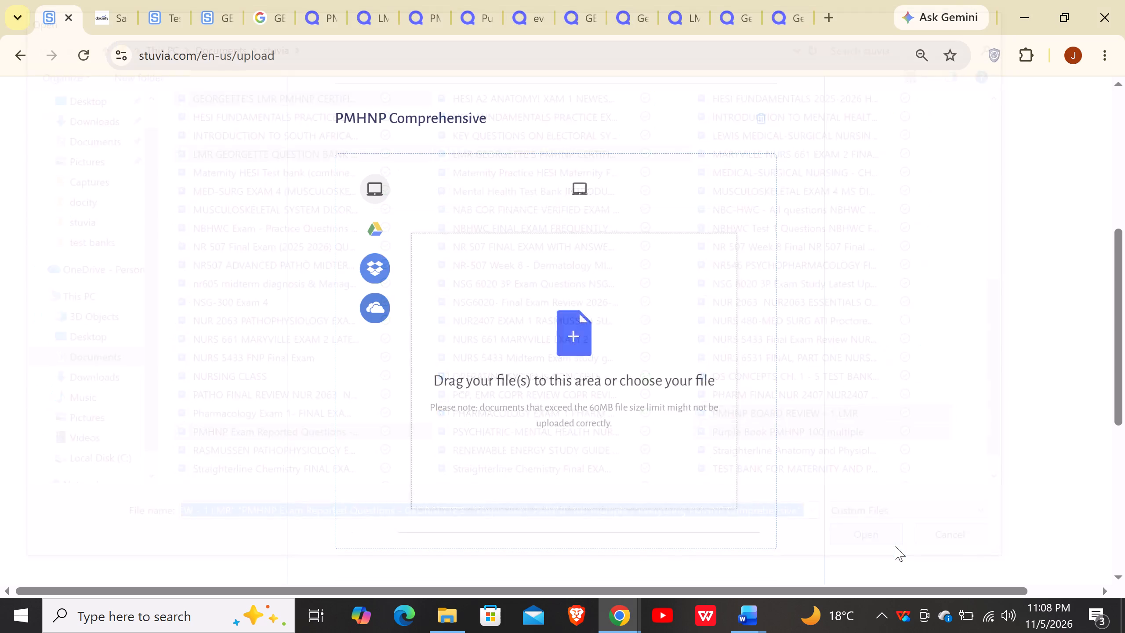
pyautogui.click(714, 511)
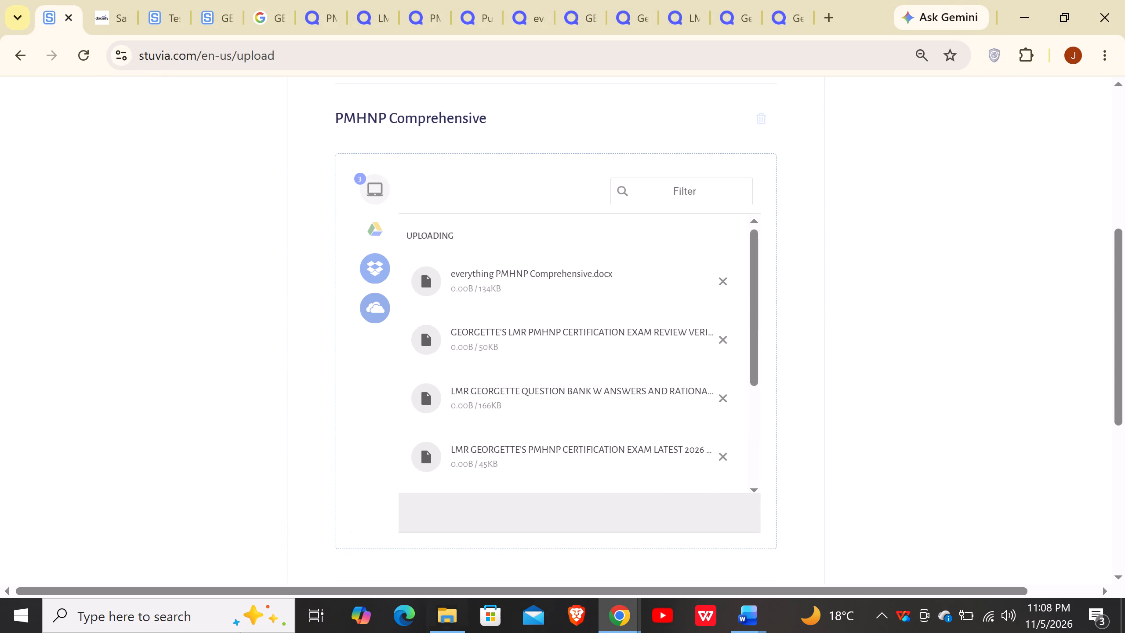
# Switch to File Explorer and open the stuvia folder.
pyautogui.click(445, 615)
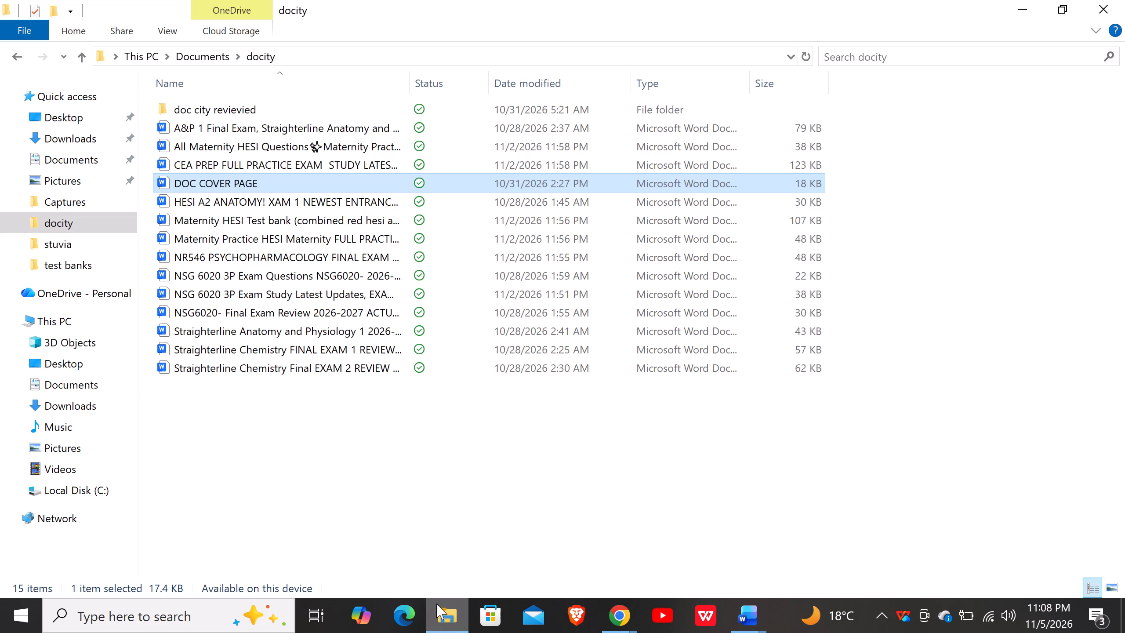
pyautogui.click(58, 248)
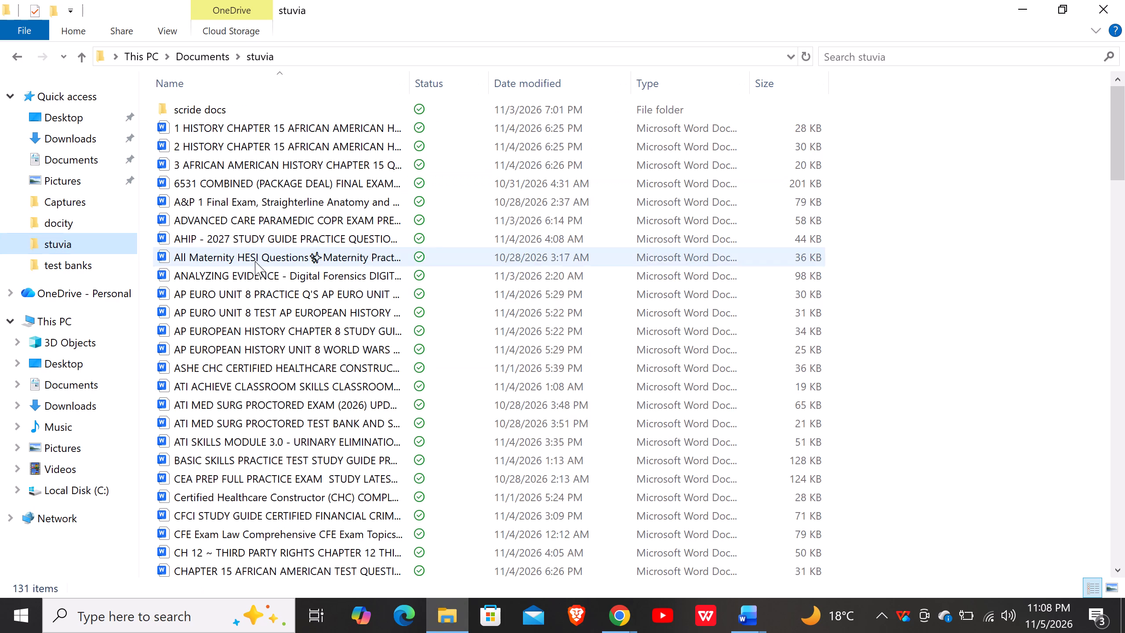
# Look through the stuvia folder for the PMHNP and Georgette documents that belong to this course.
pyautogui.scroll(-20, 491, 291)
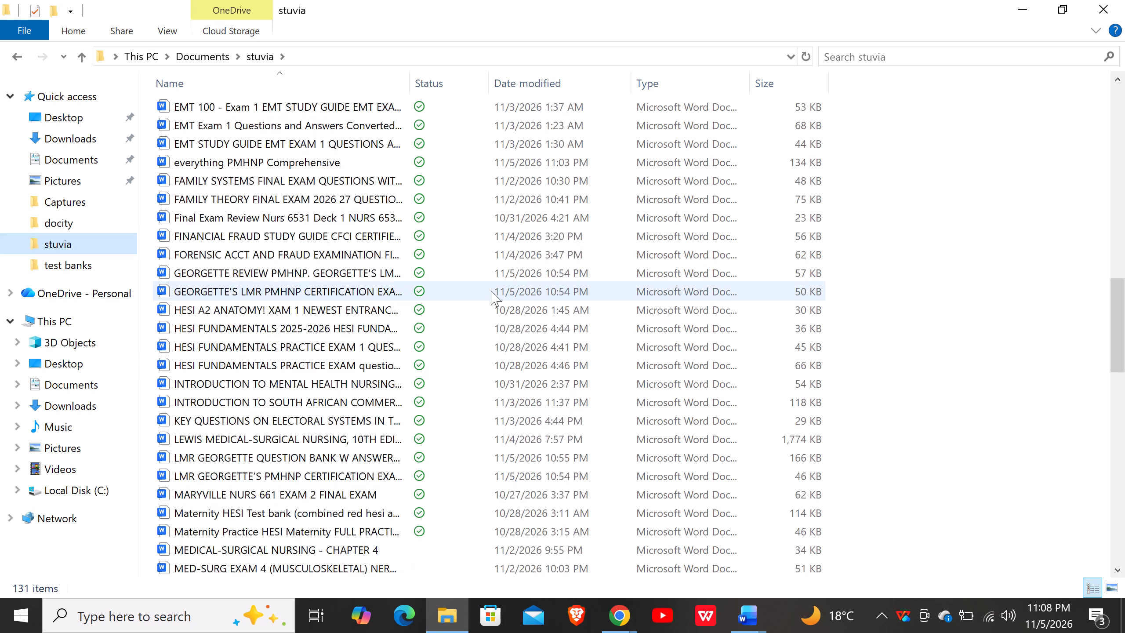
pyautogui.scroll(-15, 491, 291)
pyautogui.scroll(-16, 490, 291)
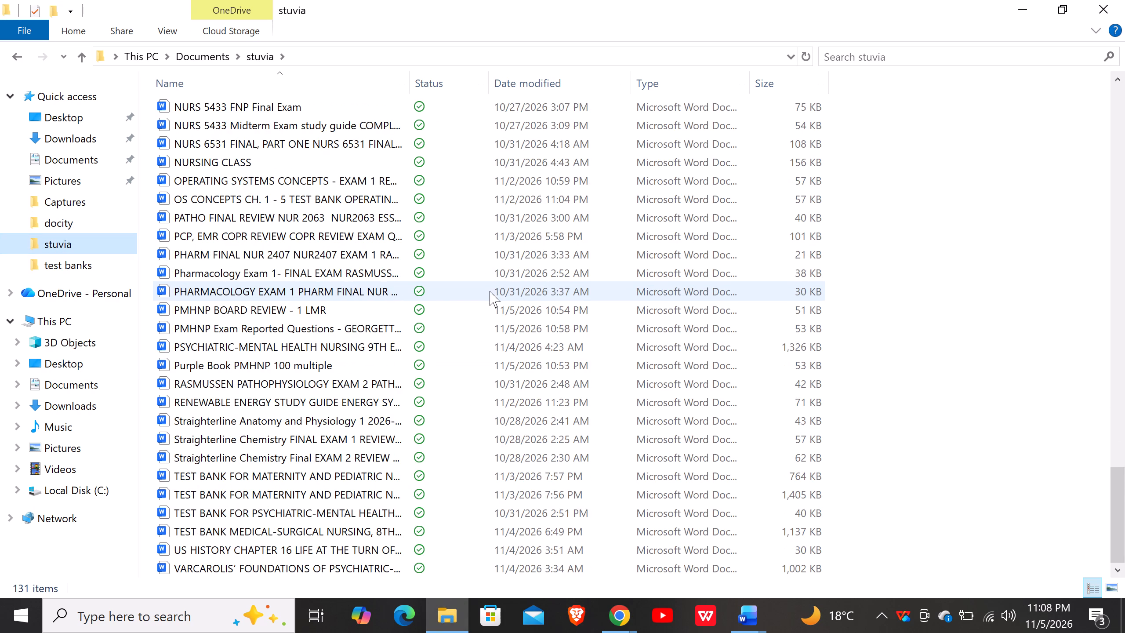
pyautogui.scroll(-3, 490, 291)
pyautogui.scroll(20, 434, 450)
pyautogui.scroll(6, 434, 450)
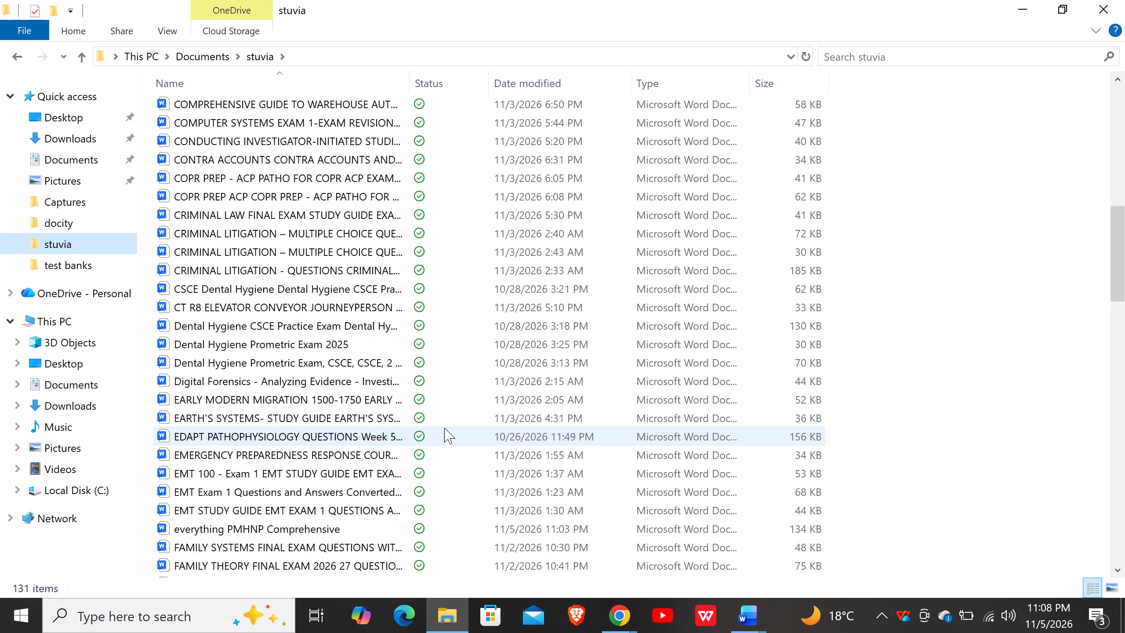
pyautogui.scroll(20, 444, 428)
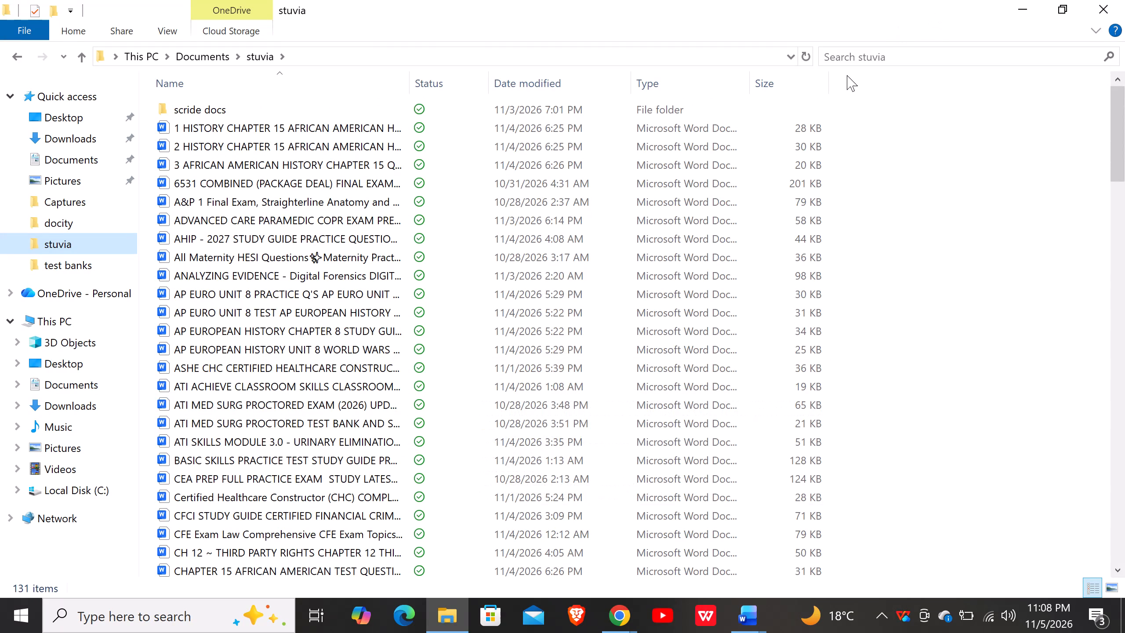
# Sort the stuvia folder by date modified with the newest files first.
pyautogui.click(1085, 586)
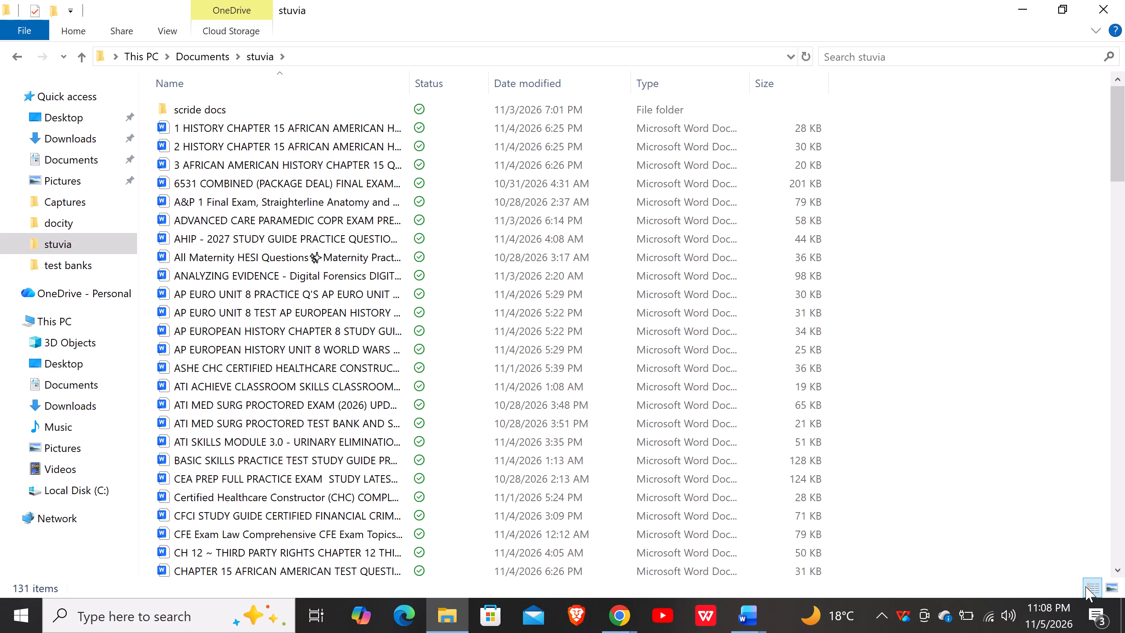
pyautogui.click(1088, 583)
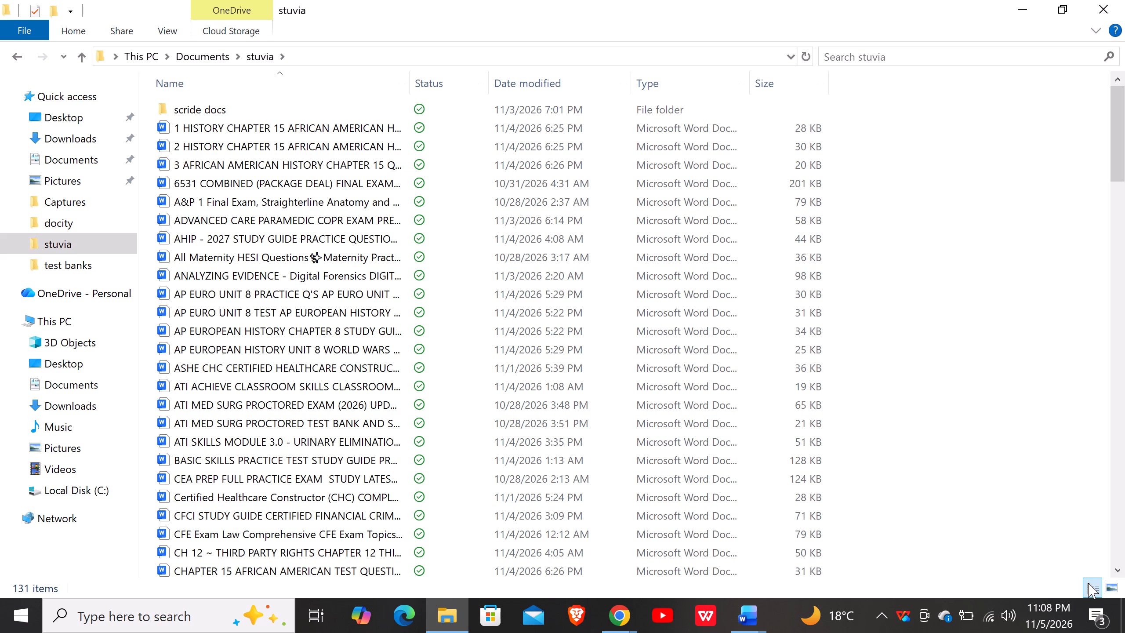
pyautogui.click(1088, 583)
pyautogui.click(522, 86)
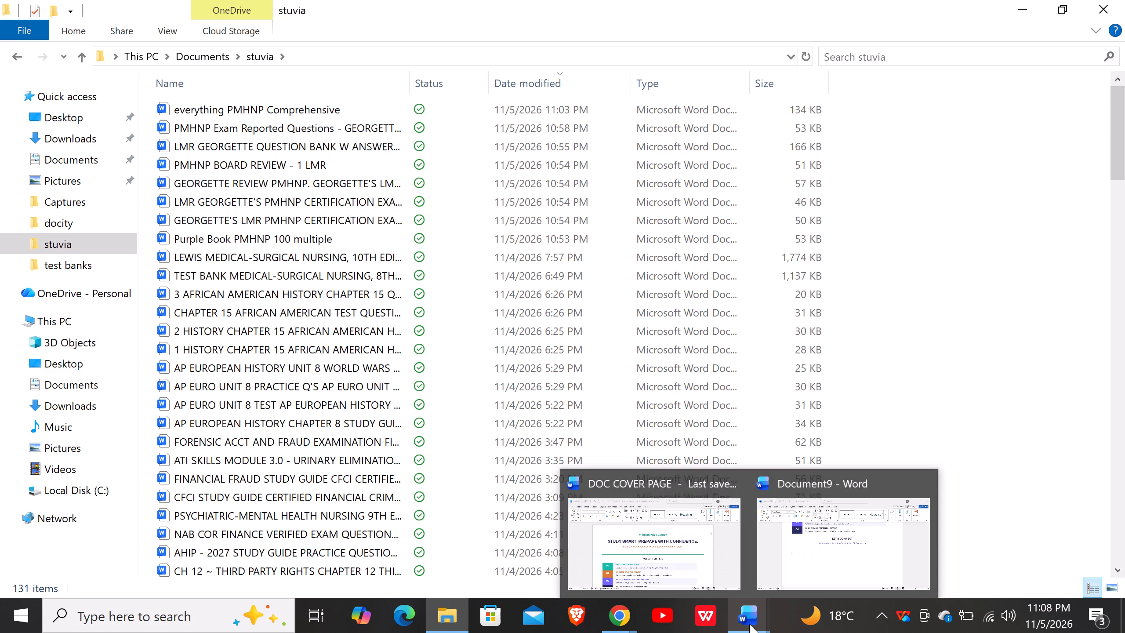
# Switch to the Stuvia upload page in Chrome and check which documents are listed under PMHNP Comprehensive.
pyautogui.click(650, 554)
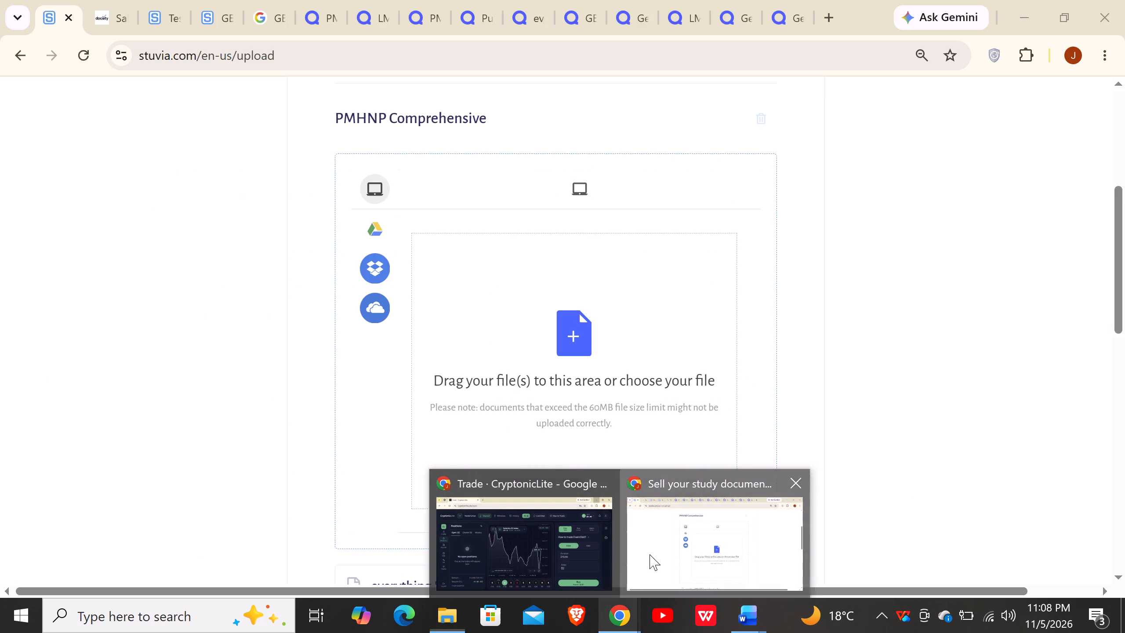
pyautogui.scroll(-4, 672, 440)
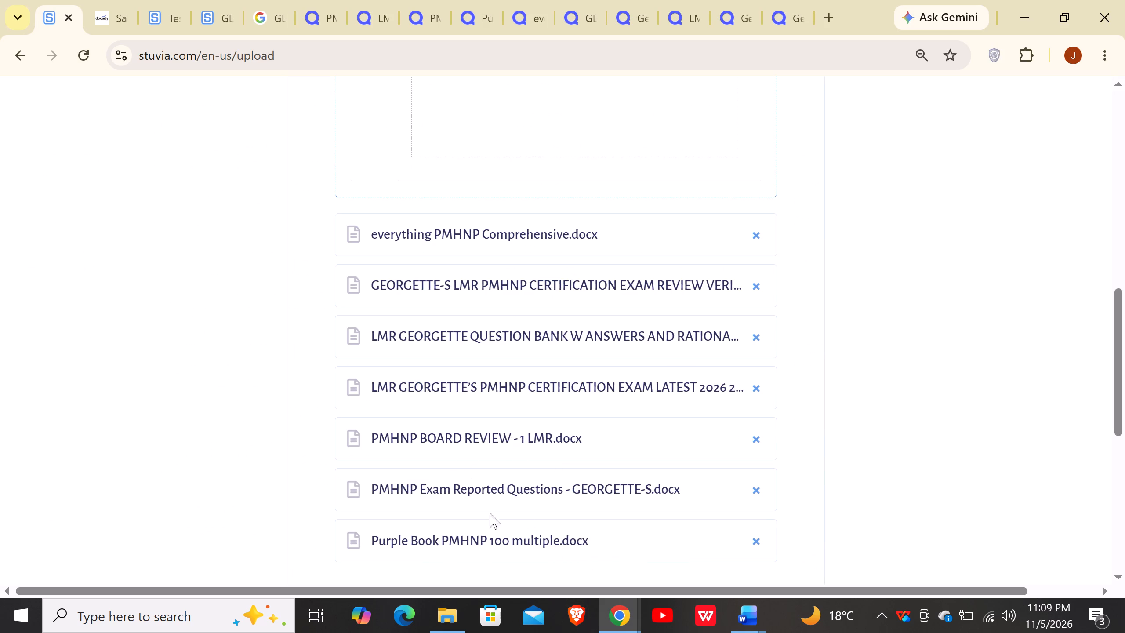
pyautogui.scroll(-1, 487, 531)
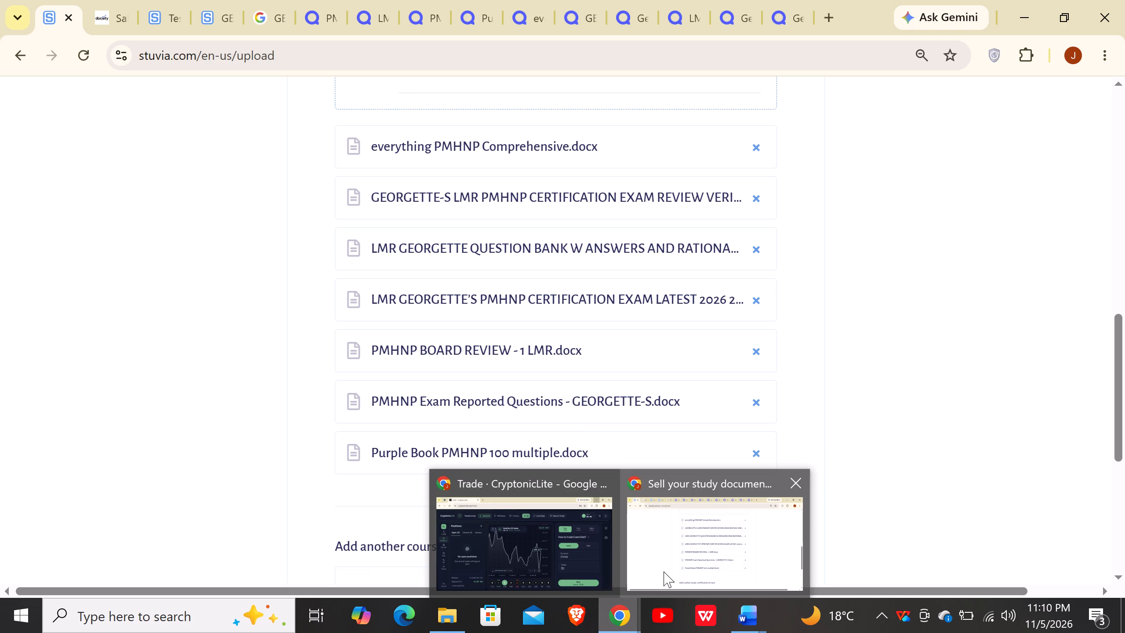
pyautogui.scroll(-2, 582, 280)
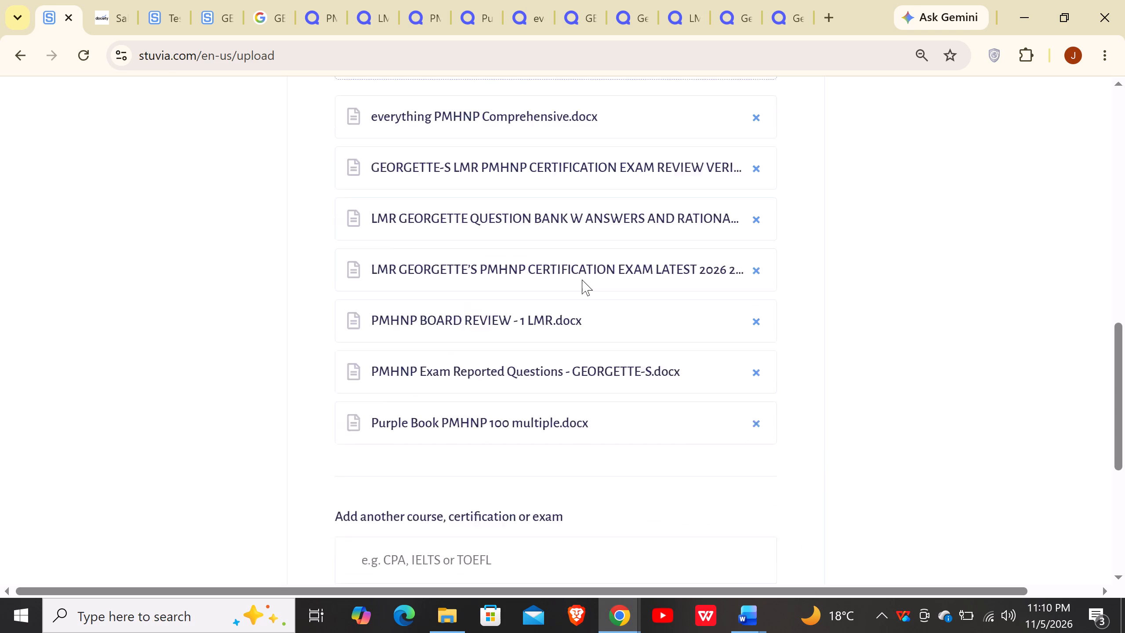
pyautogui.scroll(-2, 582, 280)
pyautogui.scroll(9, 582, 278)
pyautogui.scroll(-2, 594, 312)
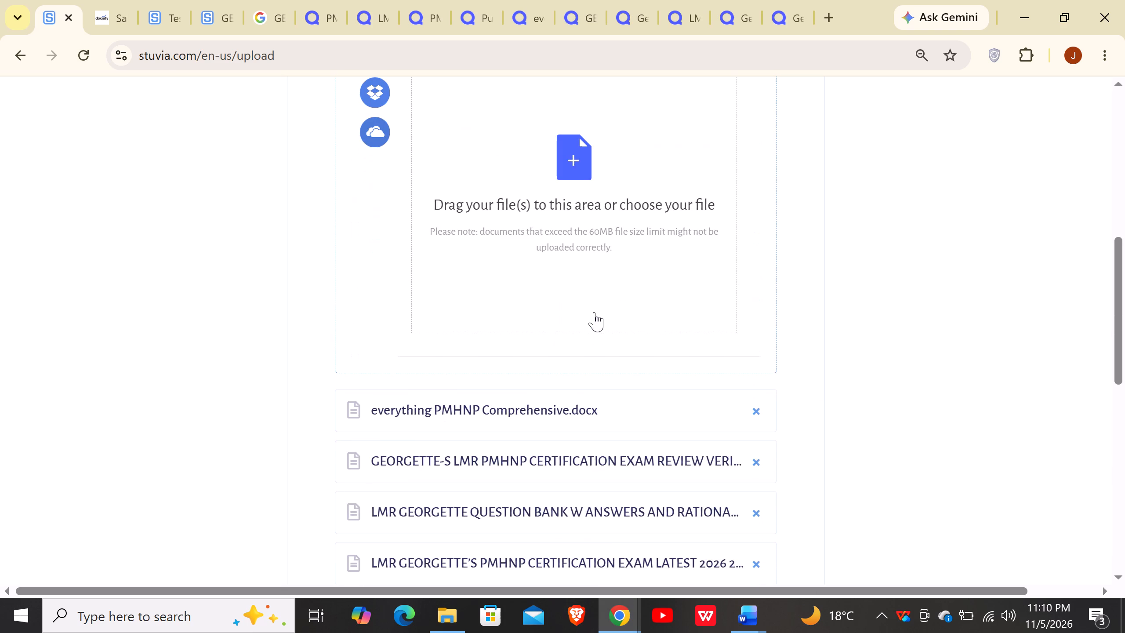
# Choose the GEORGETTE REVIEW PMHNP document from the stuvia folder for the PMHNP Comprehensive course.
pyautogui.click(598, 165)
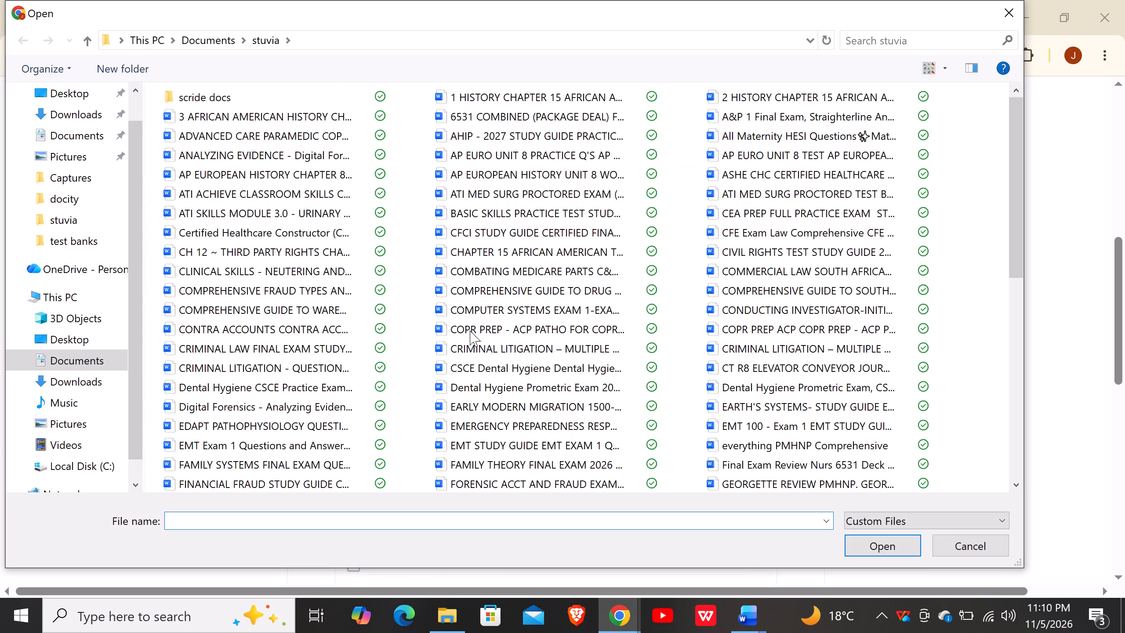
pyautogui.scroll(-1, 302, 382)
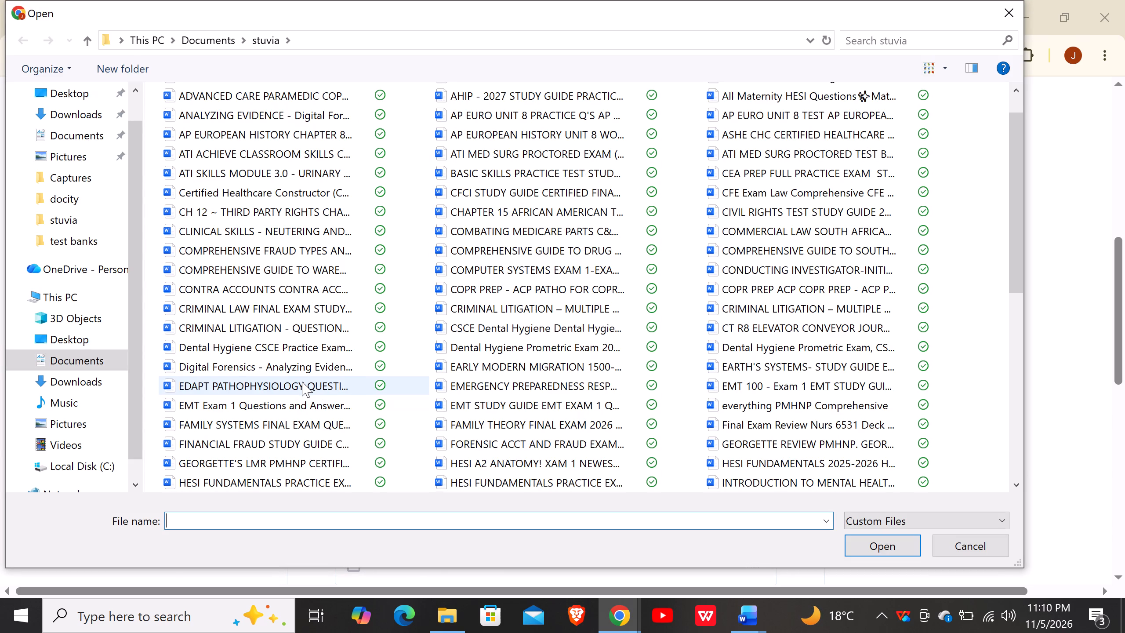
pyautogui.scroll(-2, 302, 382)
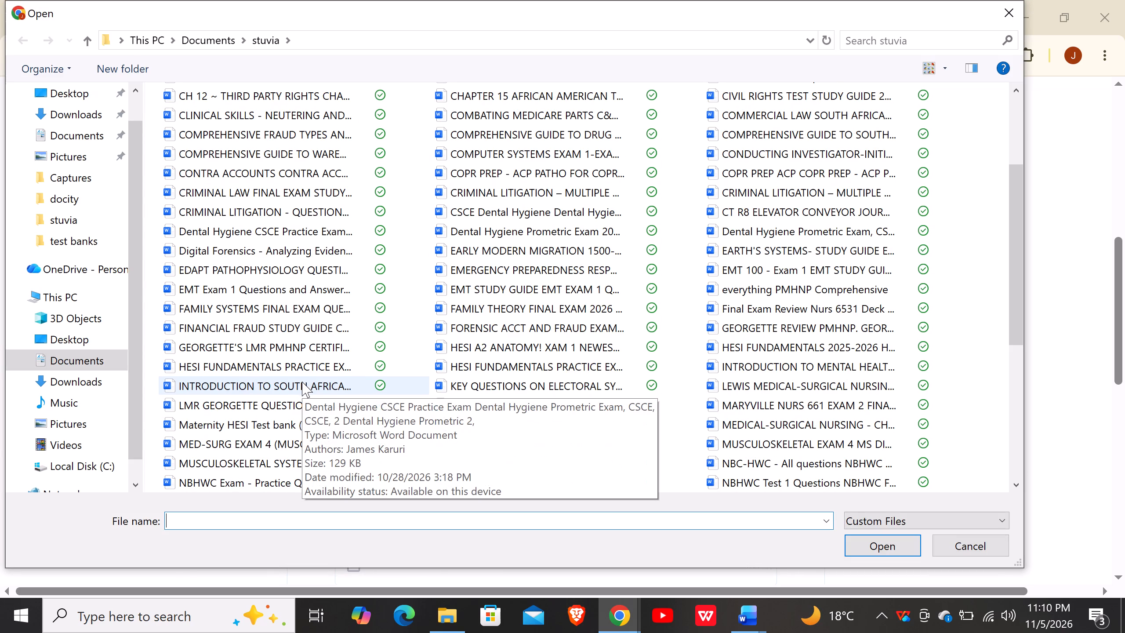
pyautogui.write('gg')
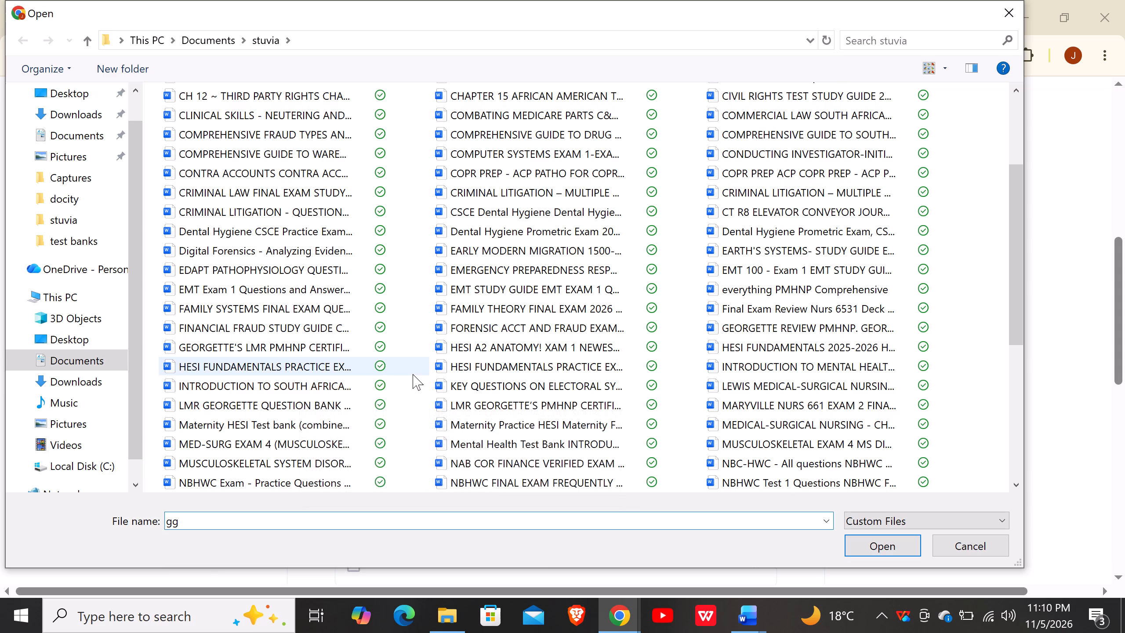
pyautogui.scroll(-5, 633, 226)
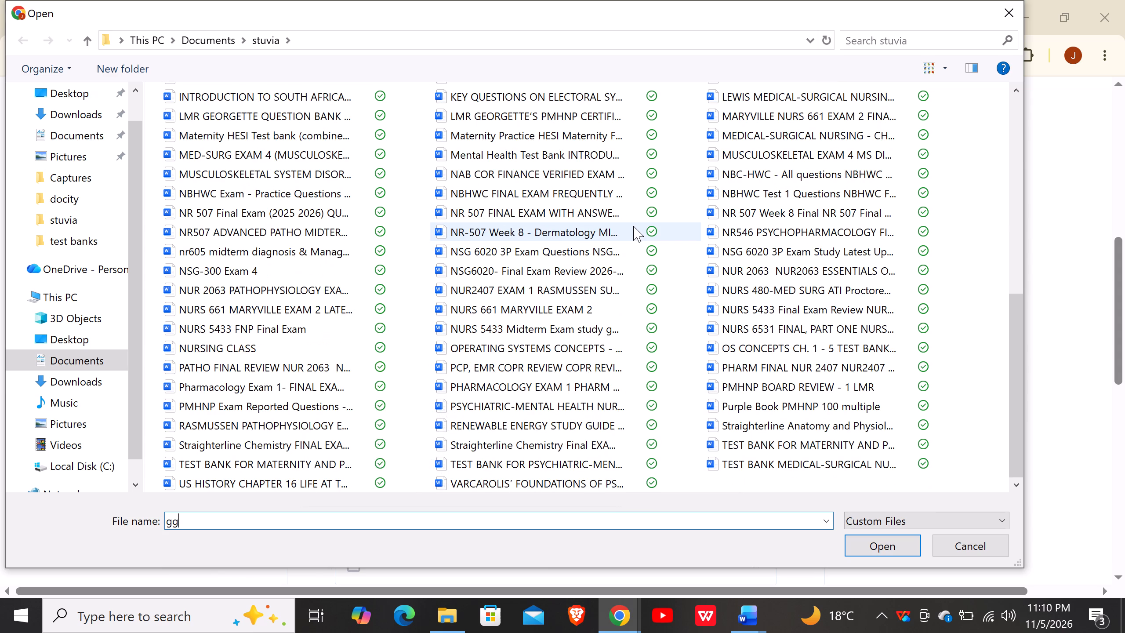
pyautogui.scroll(-4, 633, 226)
pyautogui.scroll(-4, 560, 324)
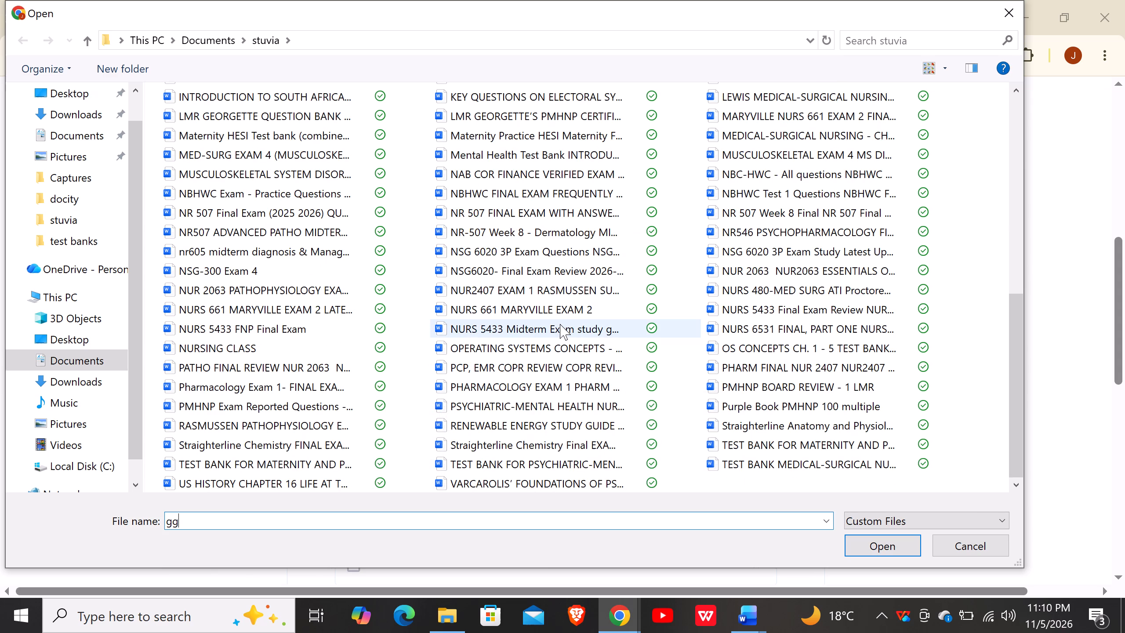
pyautogui.scroll(-4, 560, 324)
pyautogui.scroll(10, 558, 324)
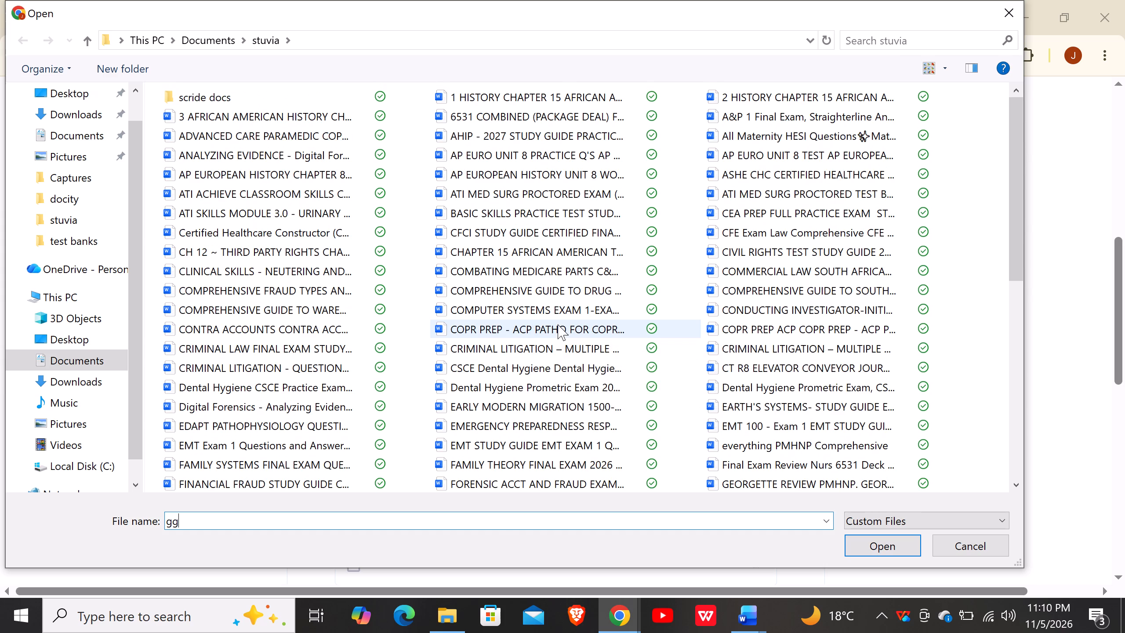
pyautogui.scroll(4, 558, 324)
pyautogui.scroll(-1, 558, 324)
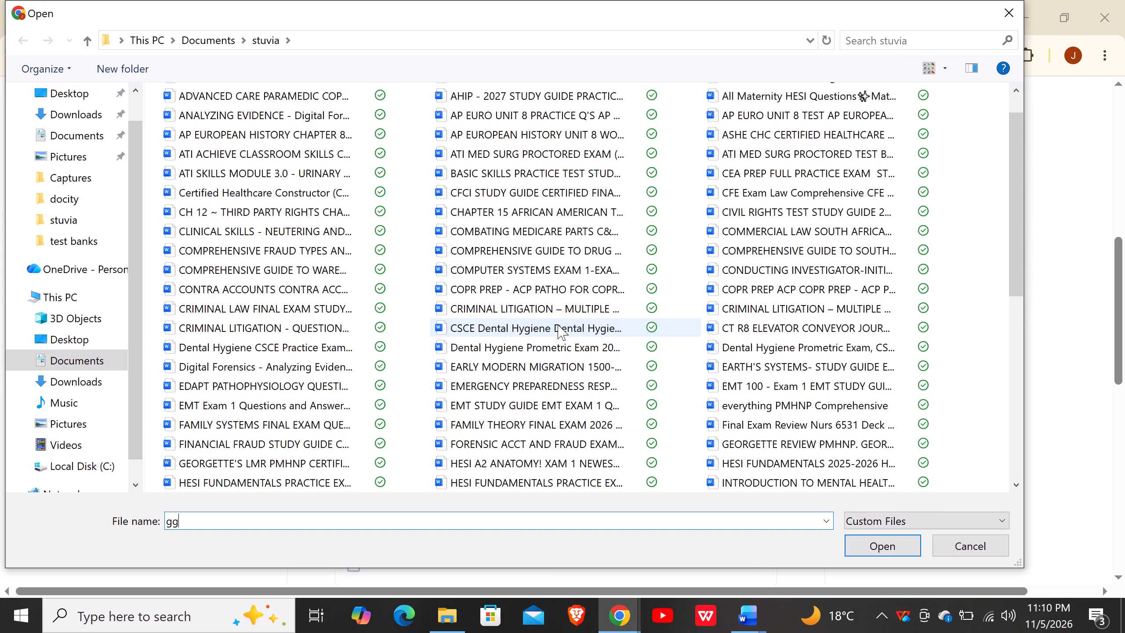
pyautogui.scroll(-1, 558, 324)
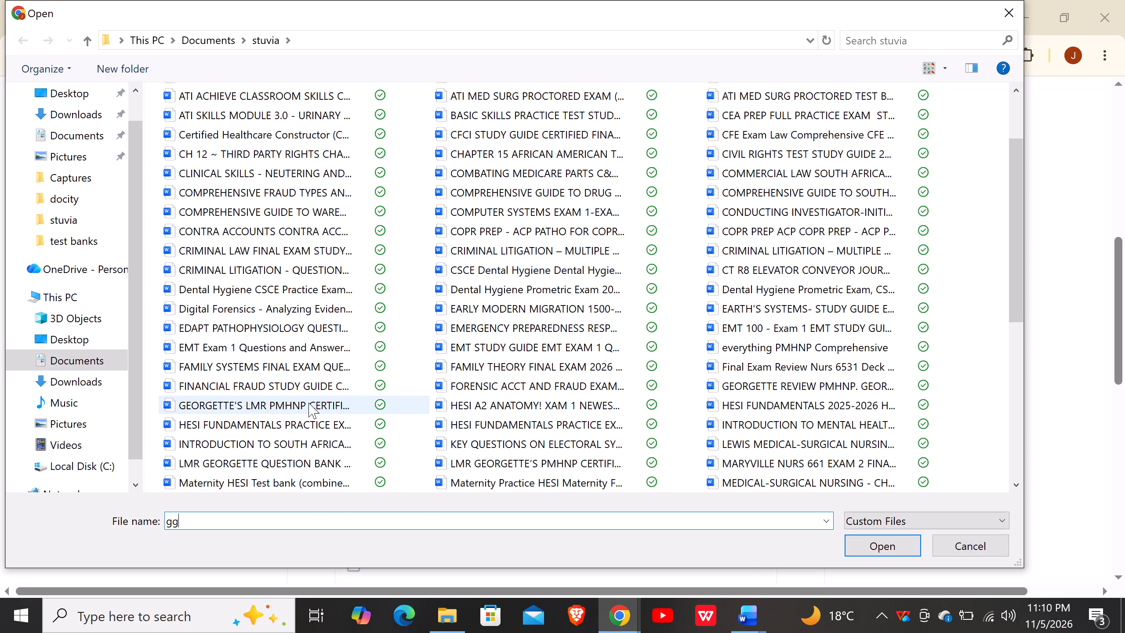
pyautogui.click(795, 388)
pyautogui.click(888, 542)
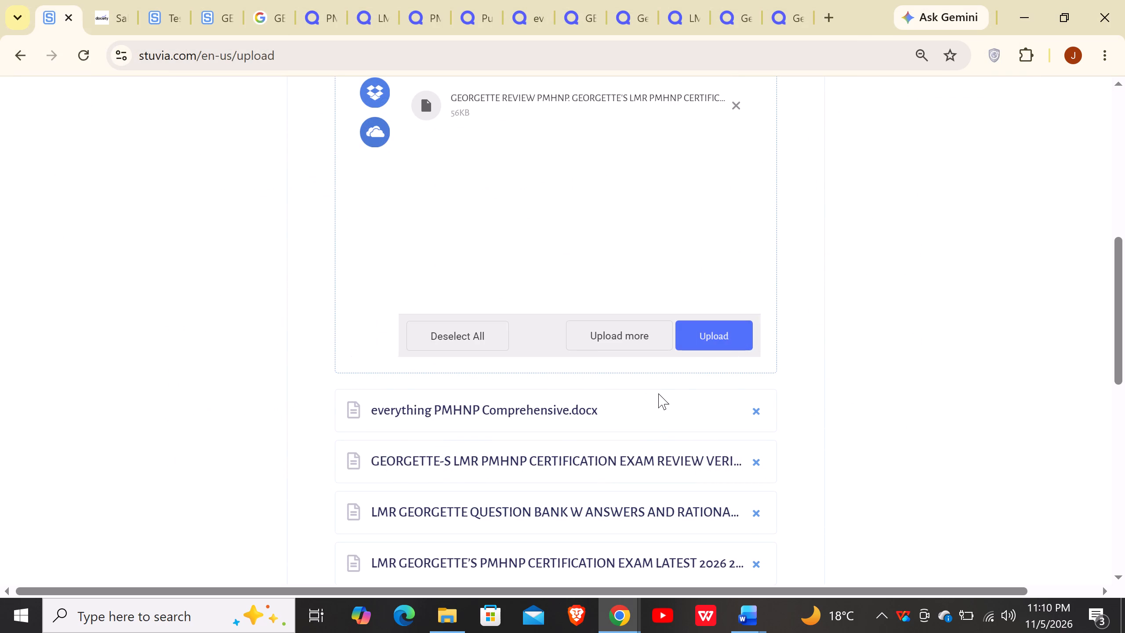
# Upload the chosen GEORGETTE REVIEW PMHNP document to the PMHNP Comprehensive course.
pyautogui.scroll(-2, 658, 393)
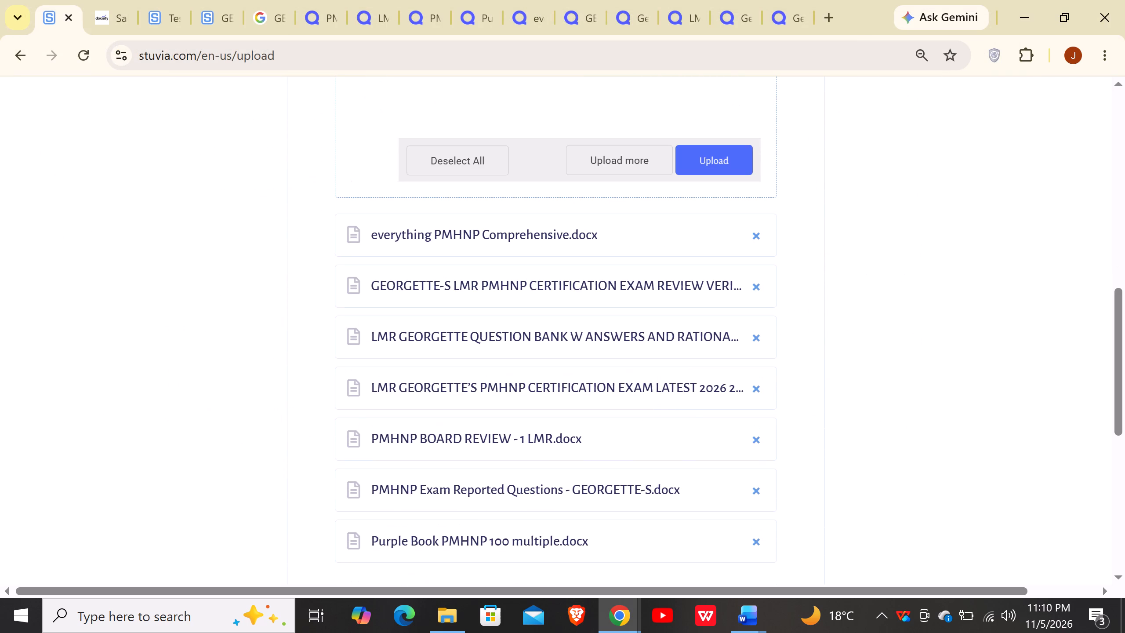
pyautogui.scroll(2, 658, 393)
pyautogui.click(740, 335)
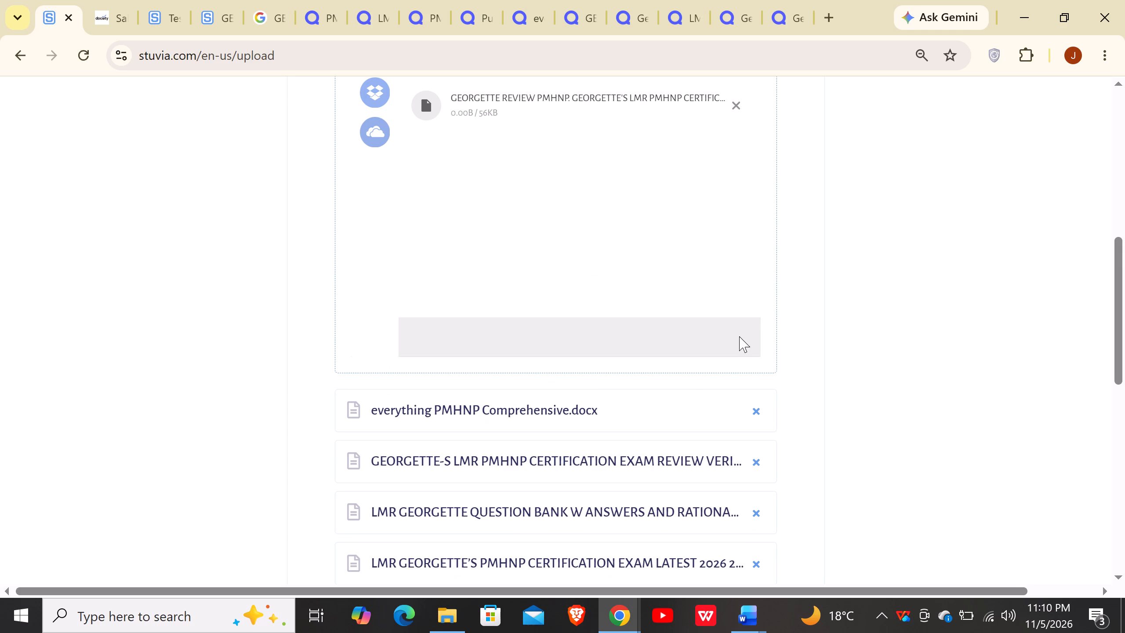
pyautogui.scroll(3, 739, 336)
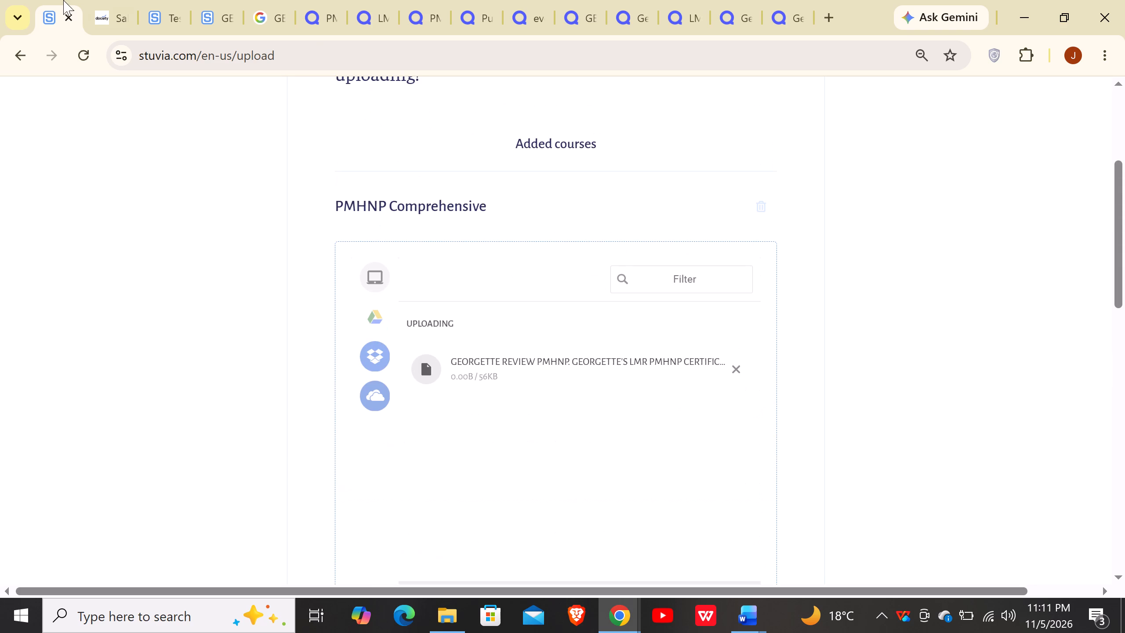
# Switch to the Docsity seller area and start a new document sale, opening the file chooser.
pyautogui.click(119, 17)
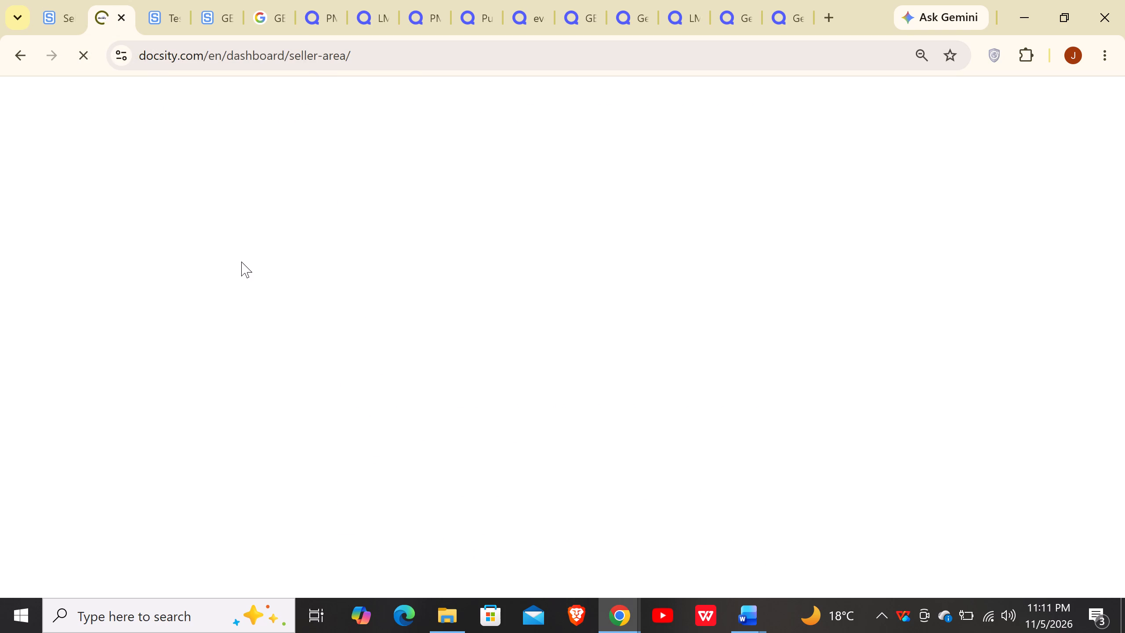
pyautogui.scroll(1, 967, 188)
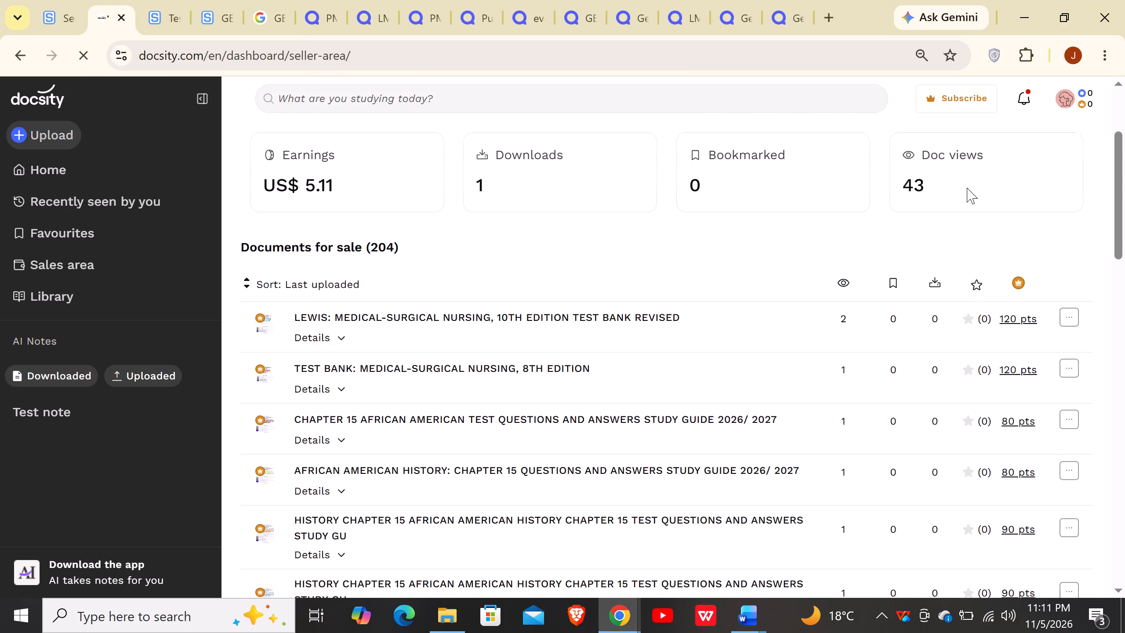
pyautogui.click(992, 126)
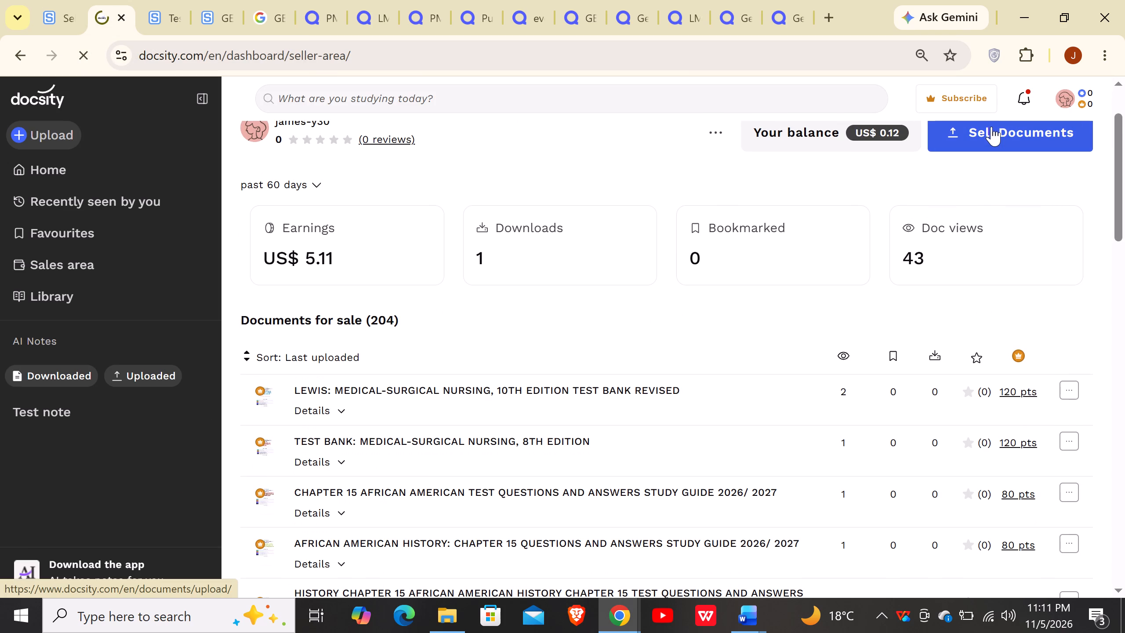
pyautogui.click(537, 341)
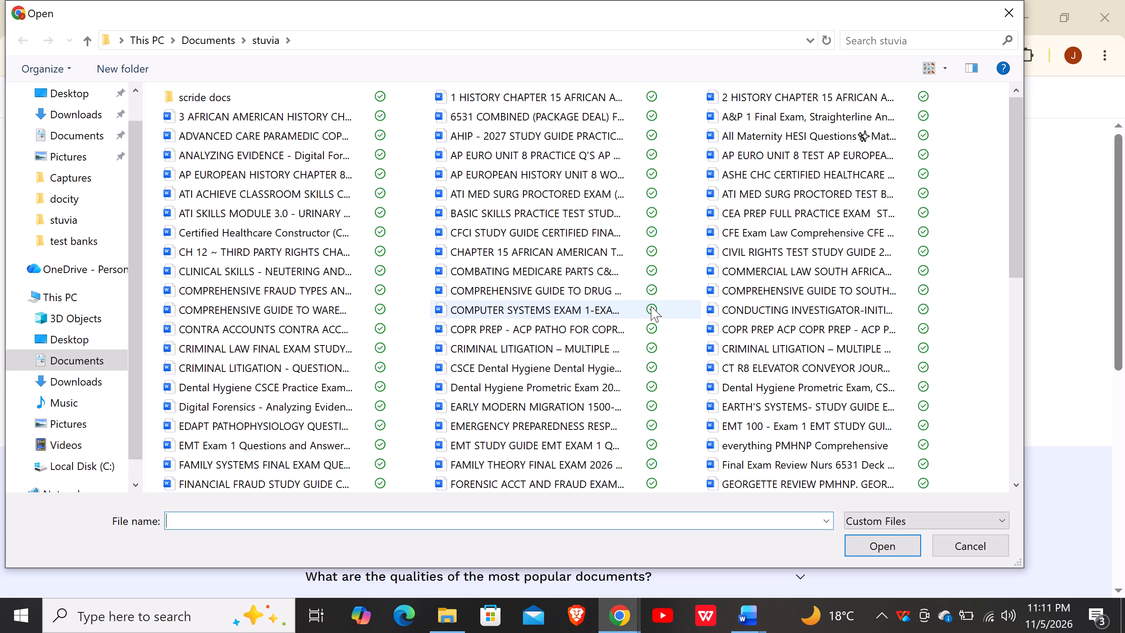
# Add the eight PMHNP documents from the stuvia folder to Docsity, including the Georgette, LMR, Board Review, Exam Reported Questions and Purple Book files.
pyautogui.keyDown('ctrl'); pyautogui.click(789, 448); pyautogui.keyUp('ctrl')
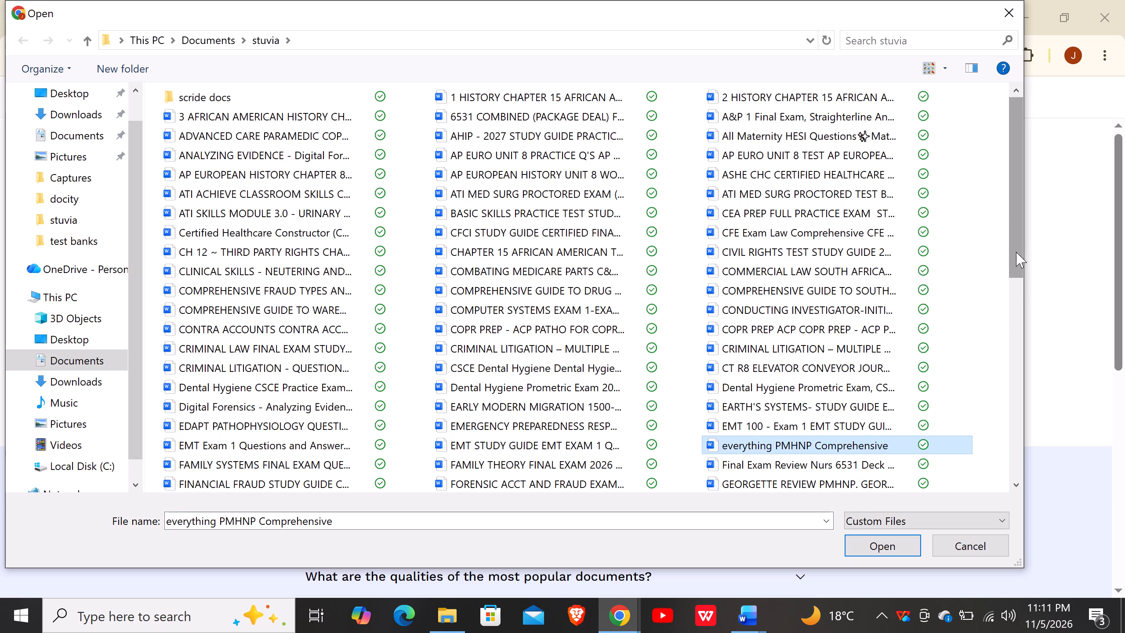
pyautogui.keyDown('ctrl'); pyautogui.moveTo(1016, 251); pyautogui.dragTo(1004, 323); pyautogui.keyUp('ctrl')
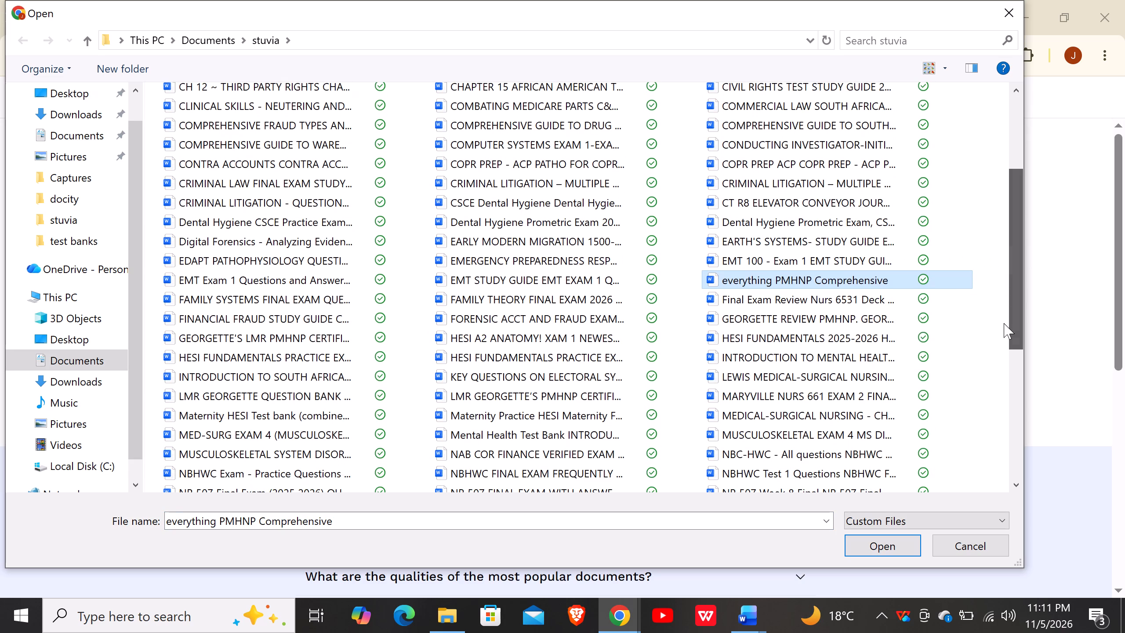
pyautogui.keyDown('ctrl'); pyautogui.click(788, 316); pyautogui.keyUp('ctrl')
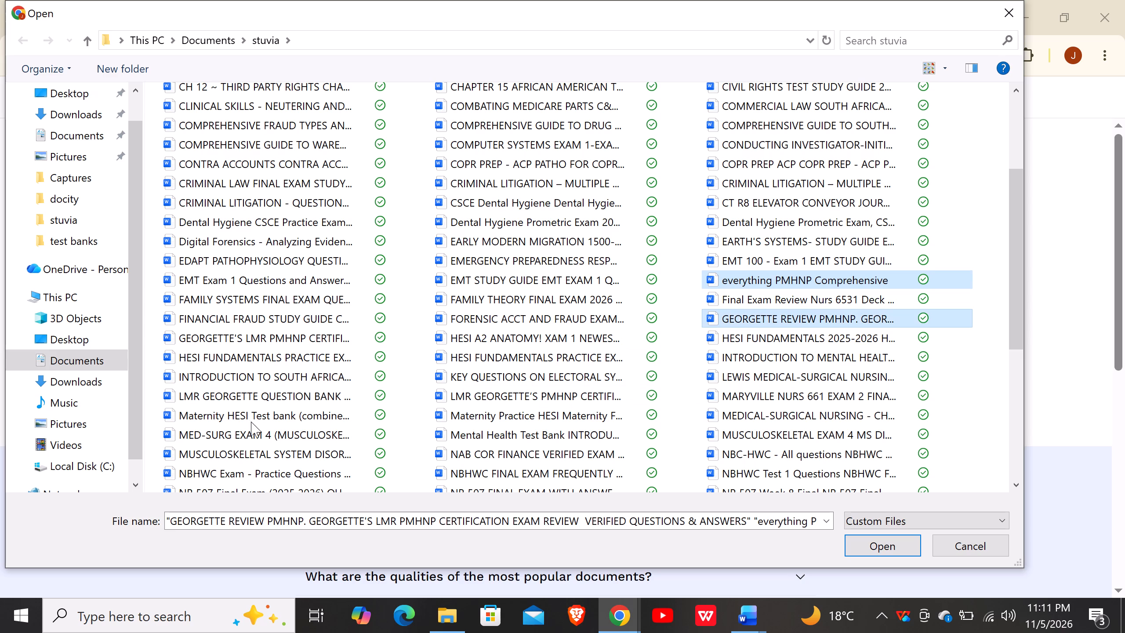
pyautogui.keyDown('ctrl'); pyautogui.click(240, 399); pyautogui.keyUp('ctrl')
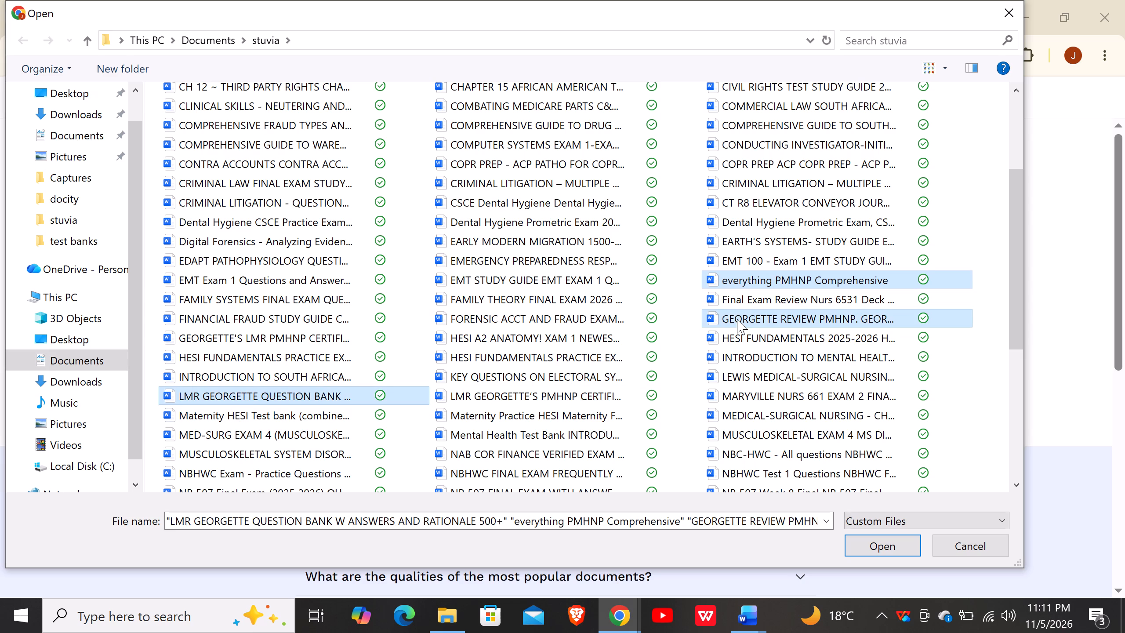
pyautogui.keyDown('ctrl'); pyautogui.click(346, 342); pyautogui.keyUp('ctrl')
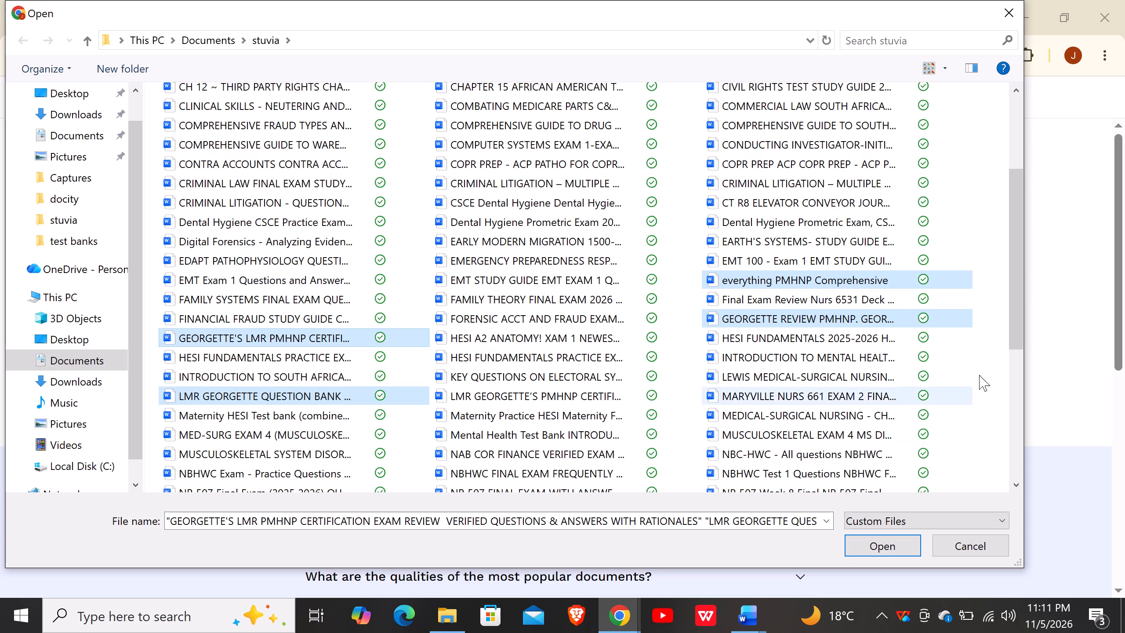
pyautogui.keyDown('ctrl'); pyautogui.moveTo(1016, 327); pyautogui.dragTo(1007, 392); pyautogui.keyUp('ctrl')
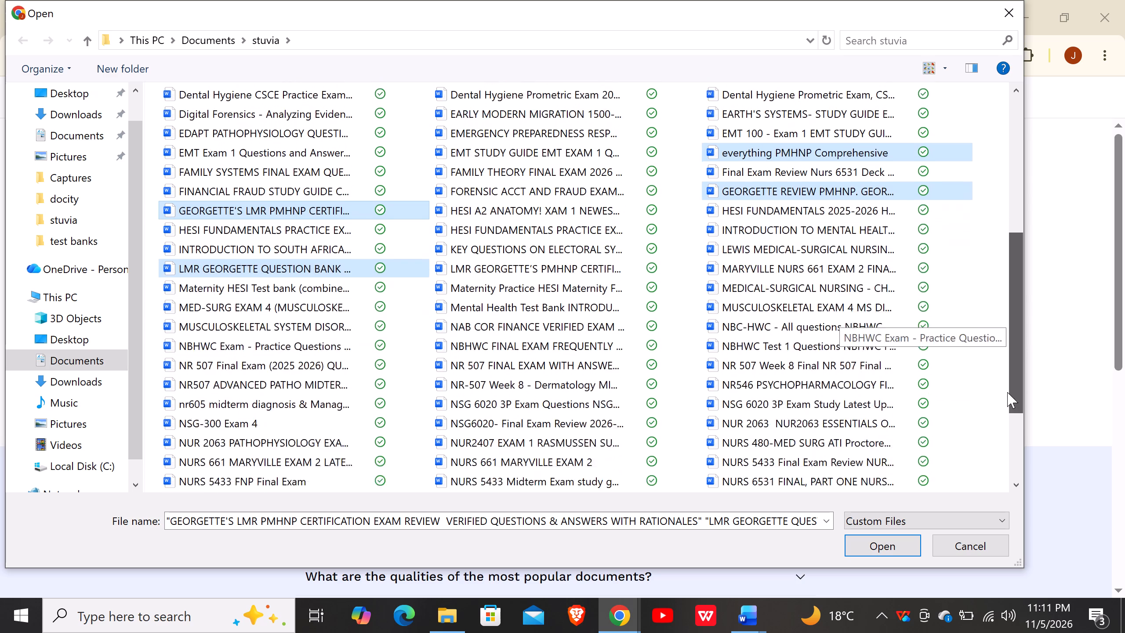
pyautogui.keyDown('ctrl'); pyautogui.moveTo(1007, 392); pyautogui.dragTo(1005, 407); pyautogui.keyUp('ctrl')
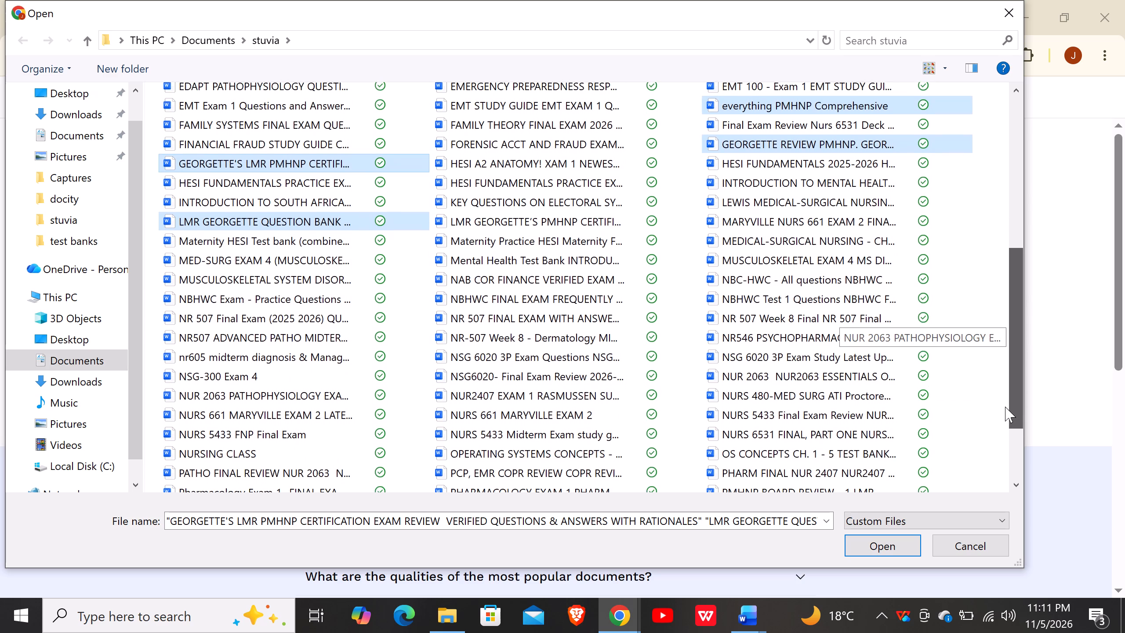
pyautogui.keyDown('ctrl'); pyautogui.moveTo(1005, 407); pyautogui.dragTo(1000, 450); pyautogui.keyUp('ctrl')
pyautogui.keyDown('ctrl'); pyautogui.click(780, 394); pyautogui.keyUp('ctrl')
pyautogui.keyDown('ctrl'); pyautogui.click(781, 407); pyautogui.keyUp('ctrl')
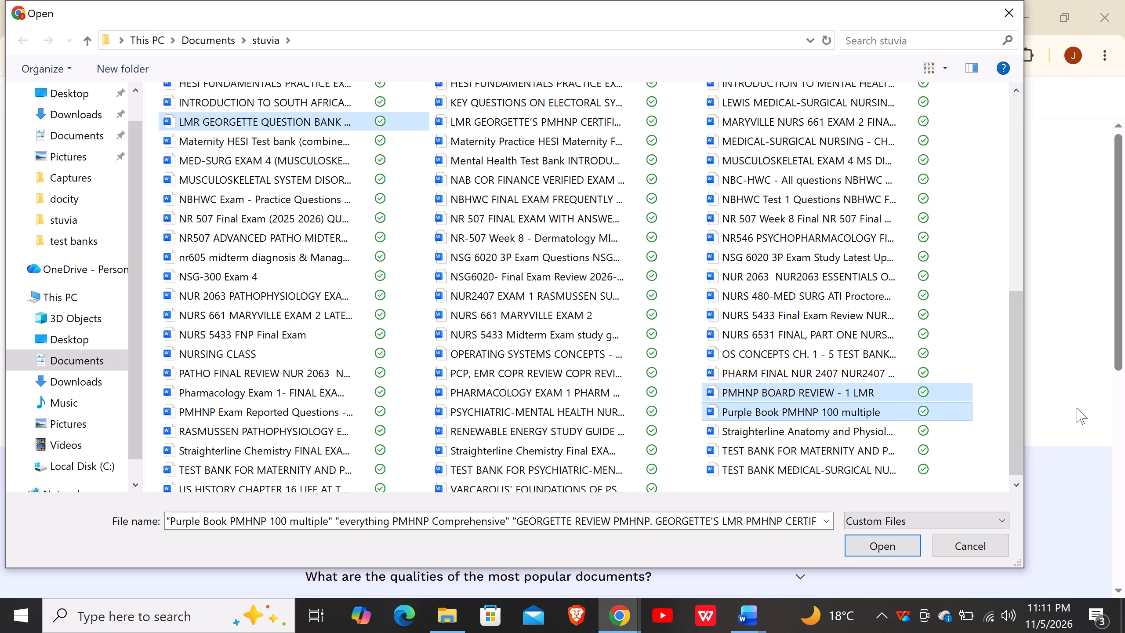
pyautogui.keyDown('ctrl'); pyautogui.click(331, 416); pyautogui.keyUp('ctrl')
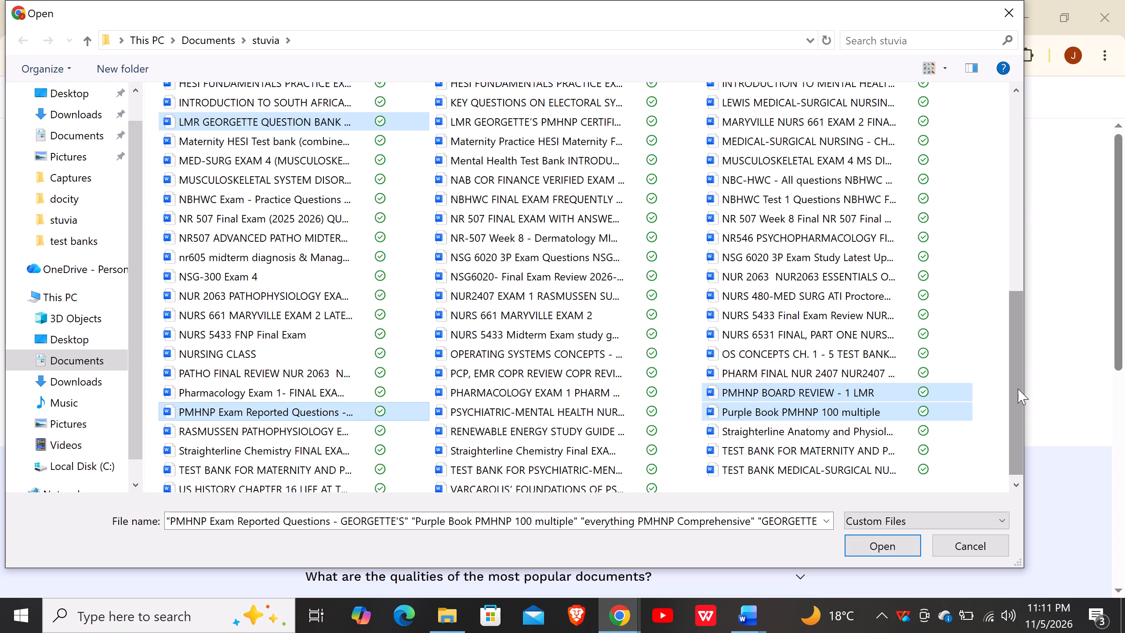
pyautogui.keyDown('ctrl'); pyautogui.moveTo(1018, 389); pyautogui.dragTo(1016, 412); pyautogui.keyUp('ctrl')
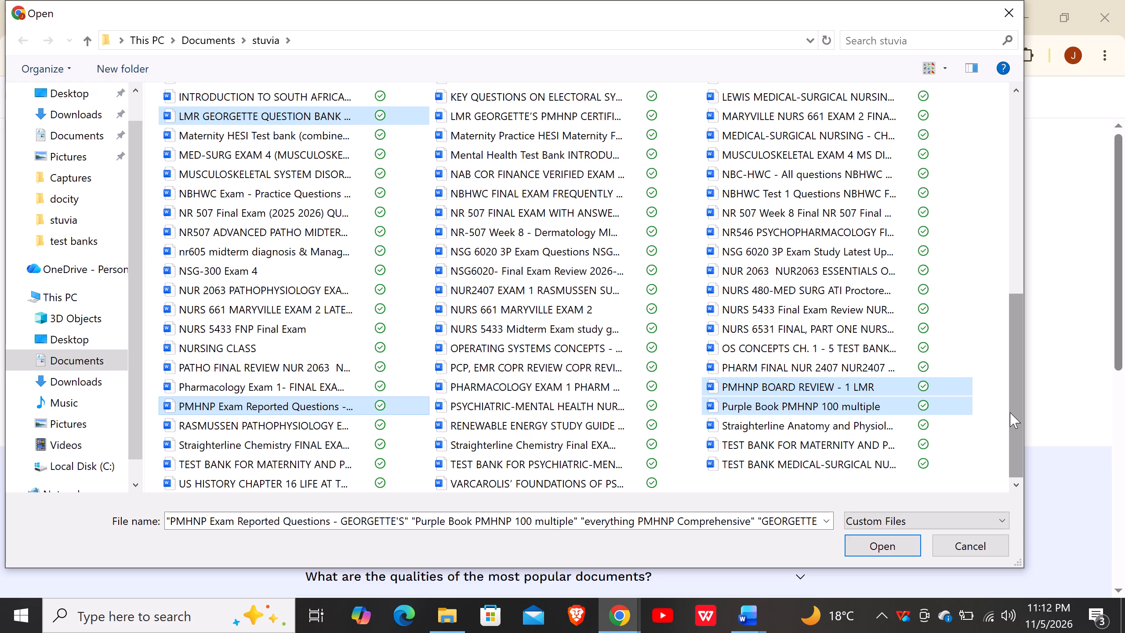
pyautogui.keyDown('ctrl'); pyautogui.click(530, 115); pyautogui.keyUp('ctrl')
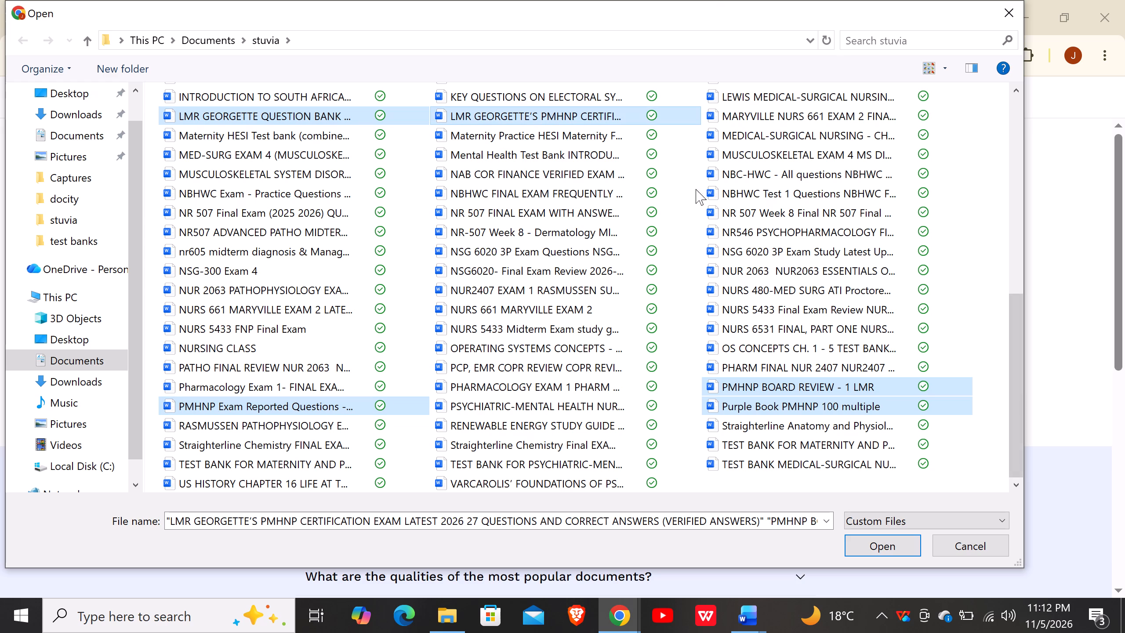
pyautogui.click(891, 546)
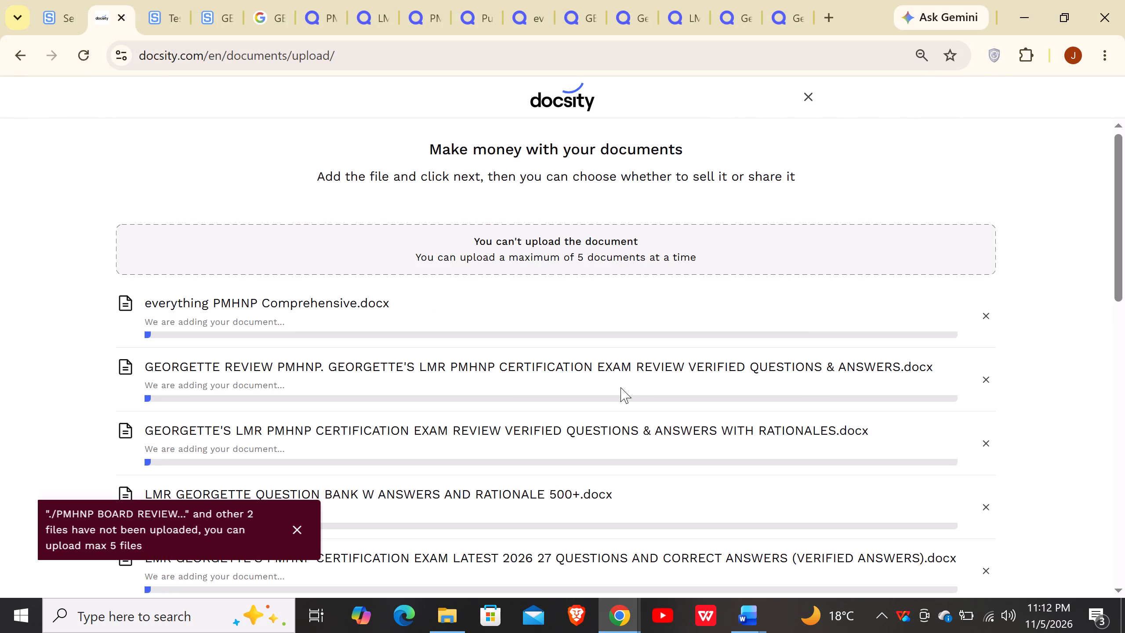
# Accept the authorship and copyright declaration for the documents added on Docsity.
pyautogui.scroll(-2, 621, 387)
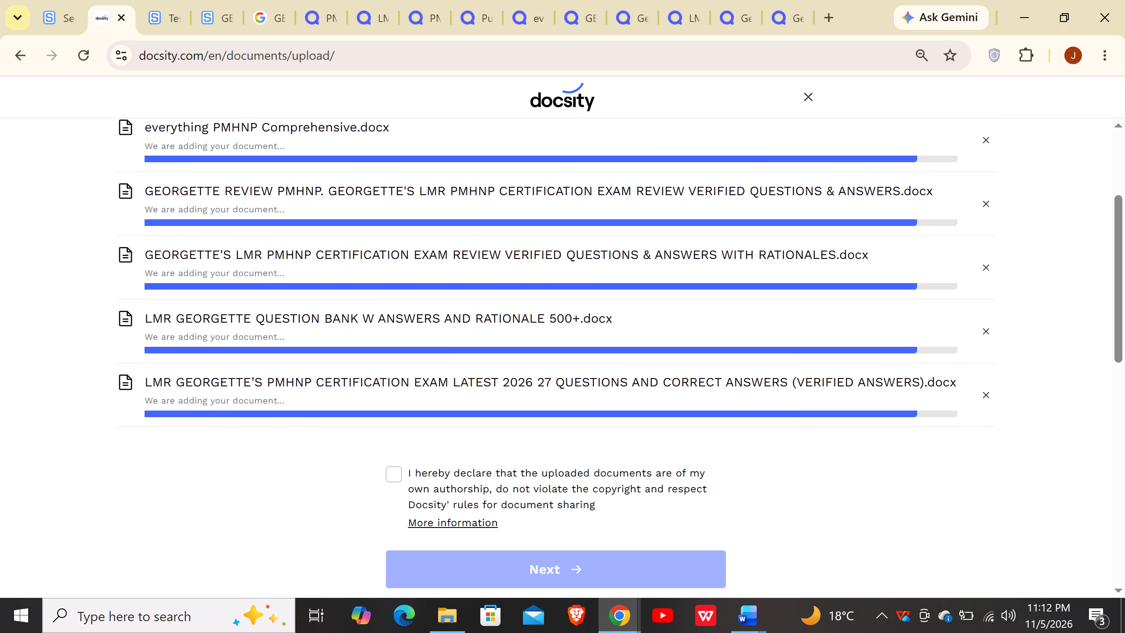
pyautogui.scroll(1, 621, 387)
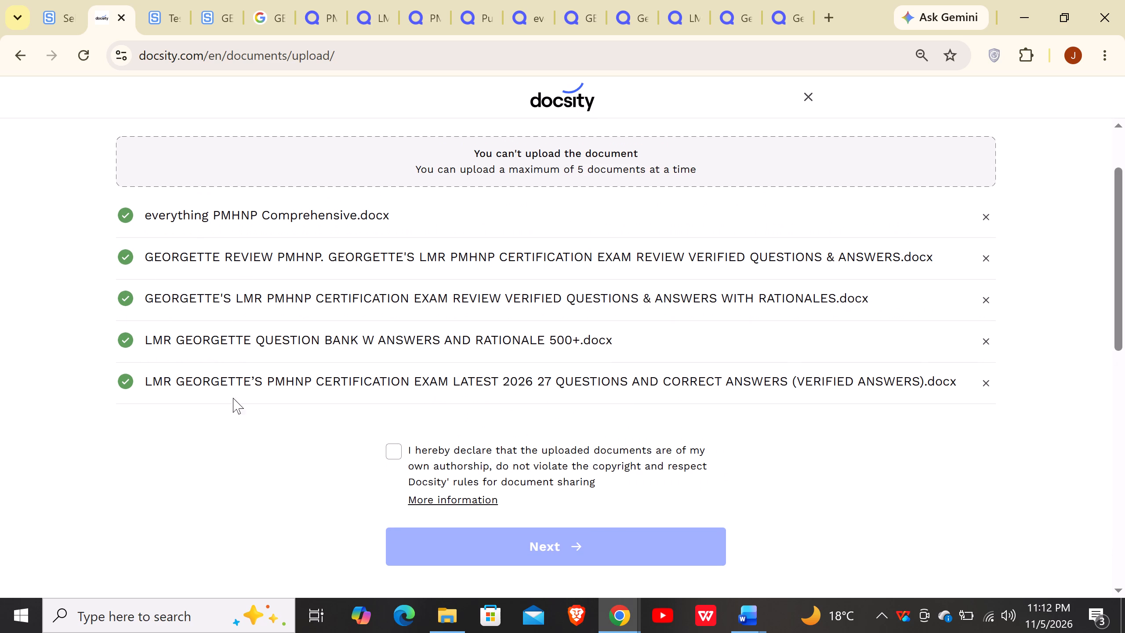
pyautogui.click(389, 455)
# Return to the Stuvia upload page and submit the PMHNP Comprehensive documents to continue to their descriptions.
pyautogui.click(59, 13)
pyautogui.scroll(-4, 490, 382)
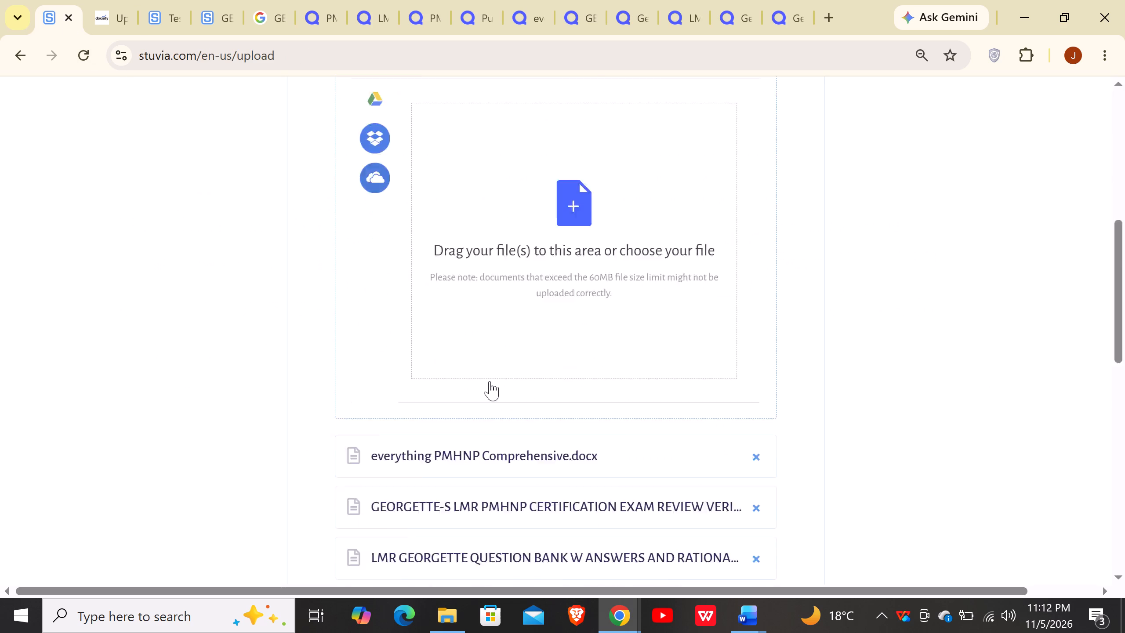
pyautogui.scroll(-5, 490, 381)
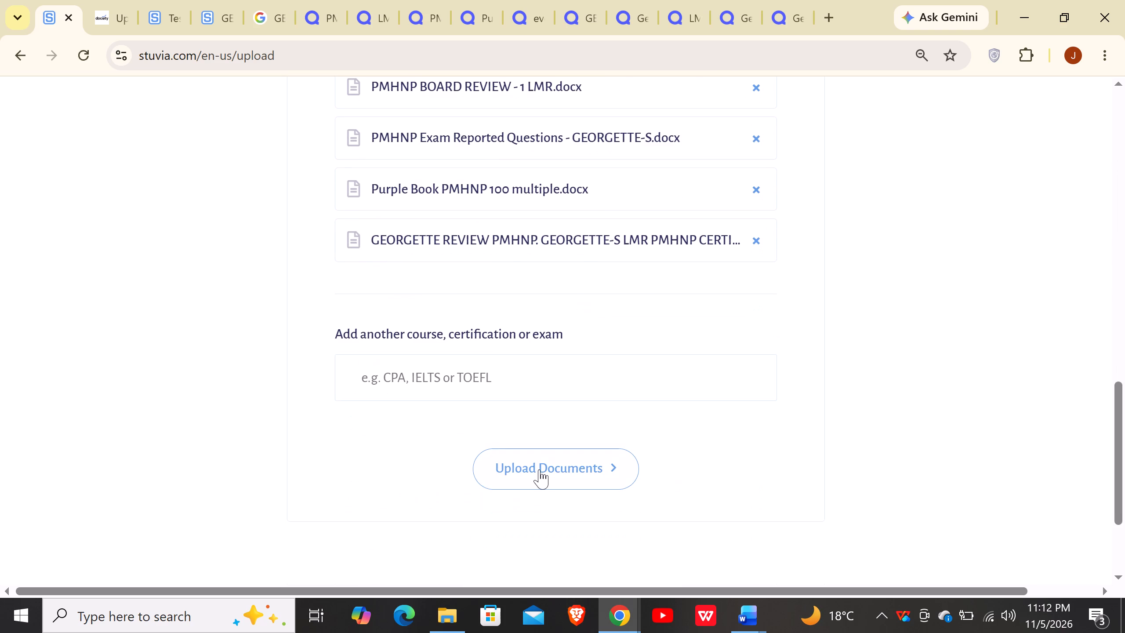
pyautogui.click(539, 469)
# Save the everything PMHNP Comprehensive document information as Exam (elaborations) with Questions & answers, grade A+ and no linked book.
pyautogui.scroll(2, 549, 468)
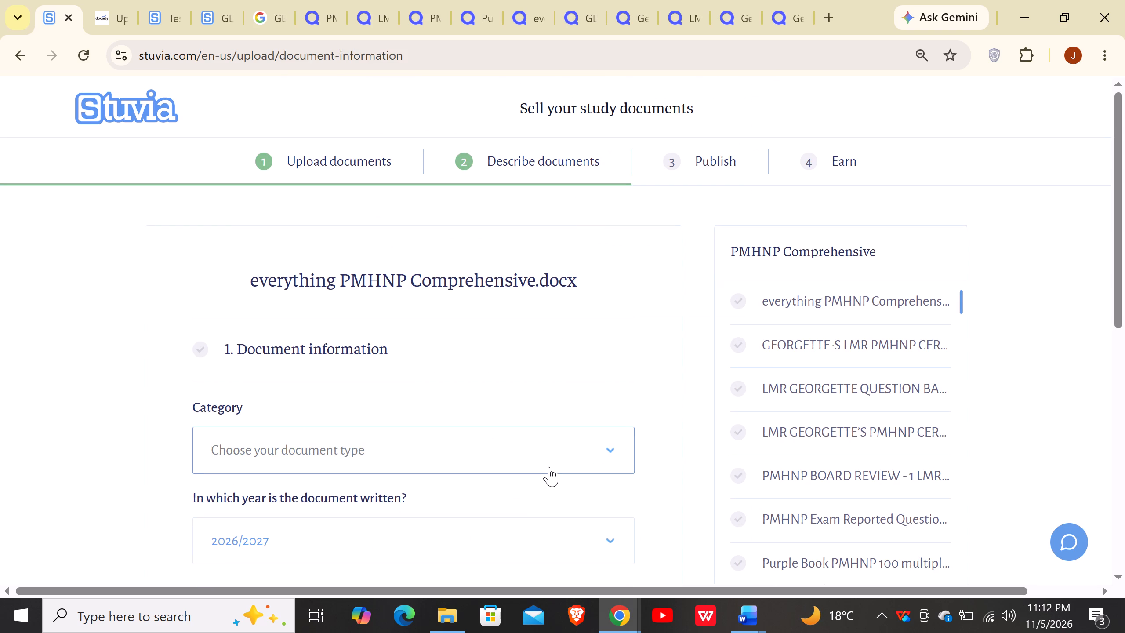
pyautogui.click(552, 447)
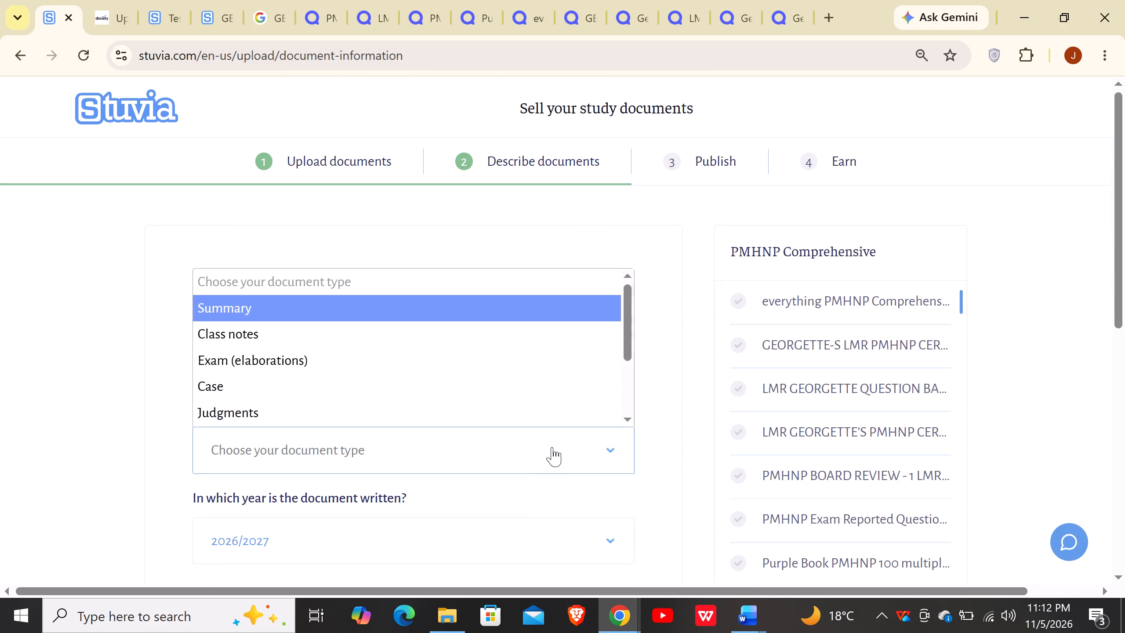
pyautogui.click(254, 361)
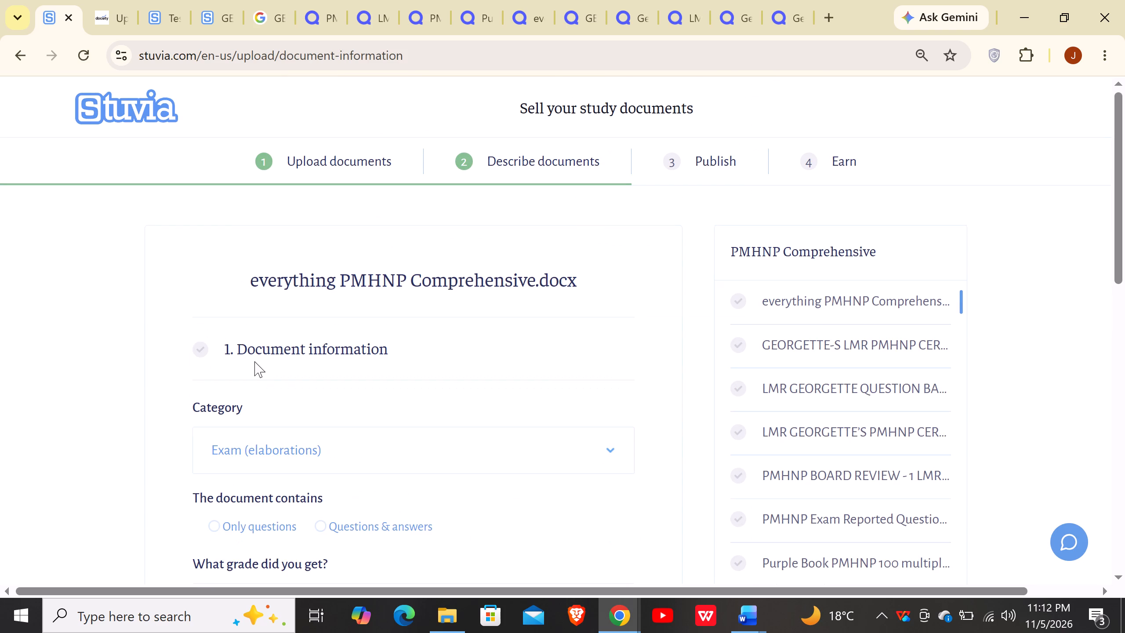
pyautogui.scroll(-3, 298, 386)
pyautogui.click(320, 264)
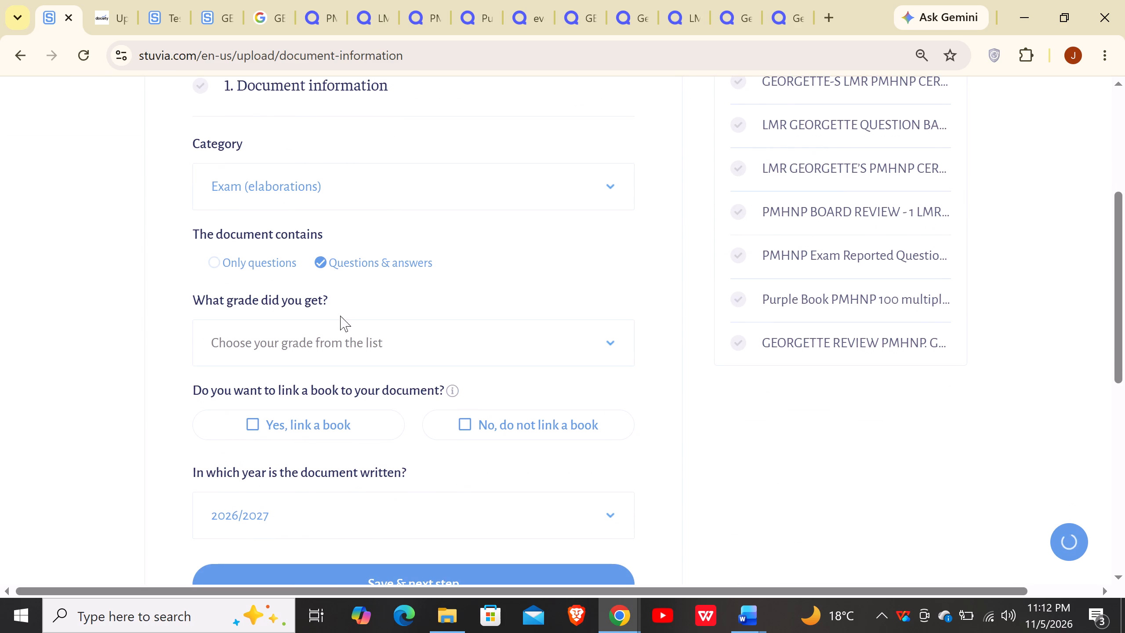
pyautogui.click(349, 336)
pyautogui.click(345, 395)
pyautogui.scroll(-1, 352, 396)
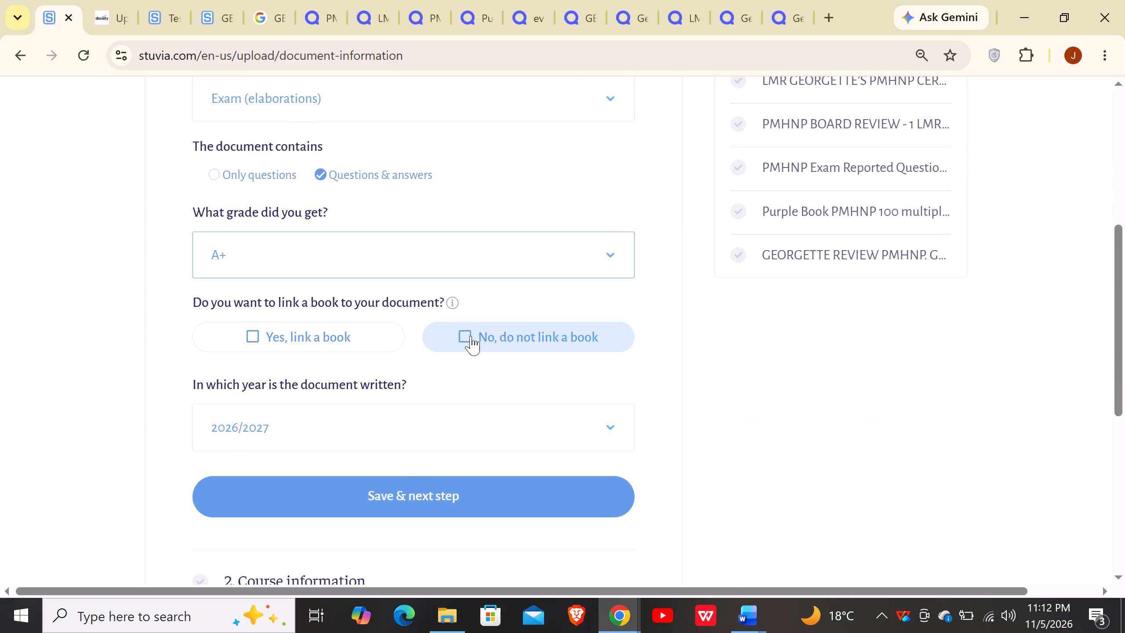
pyautogui.click(471, 336)
pyautogui.click(401, 492)
# Set the PMHNP Comprehensive exam date to 11-12-2026 and save the course information.
pyautogui.scroll(2, 374, 437)
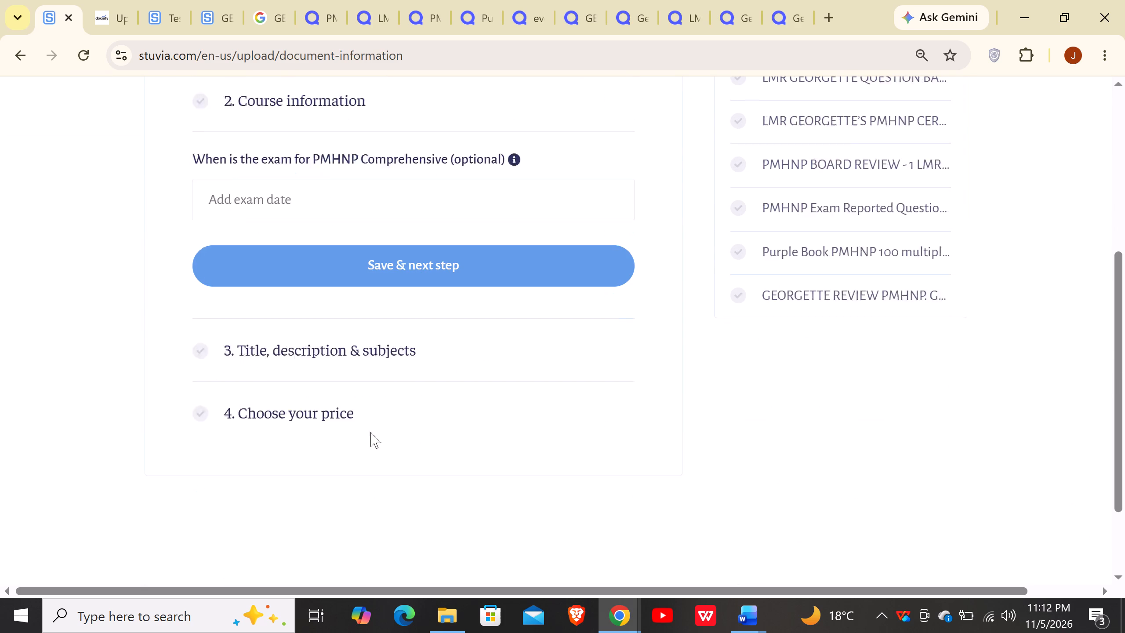
pyautogui.click(285, 337)
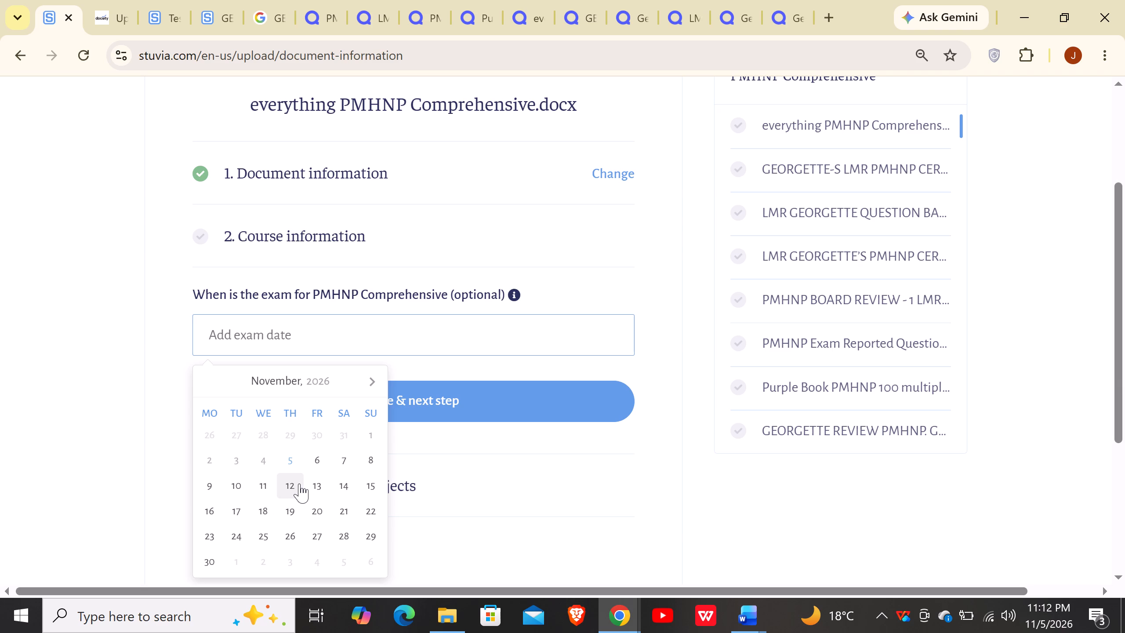
pyautogui.click(299, 484)
pyautogui.click(478, 404)
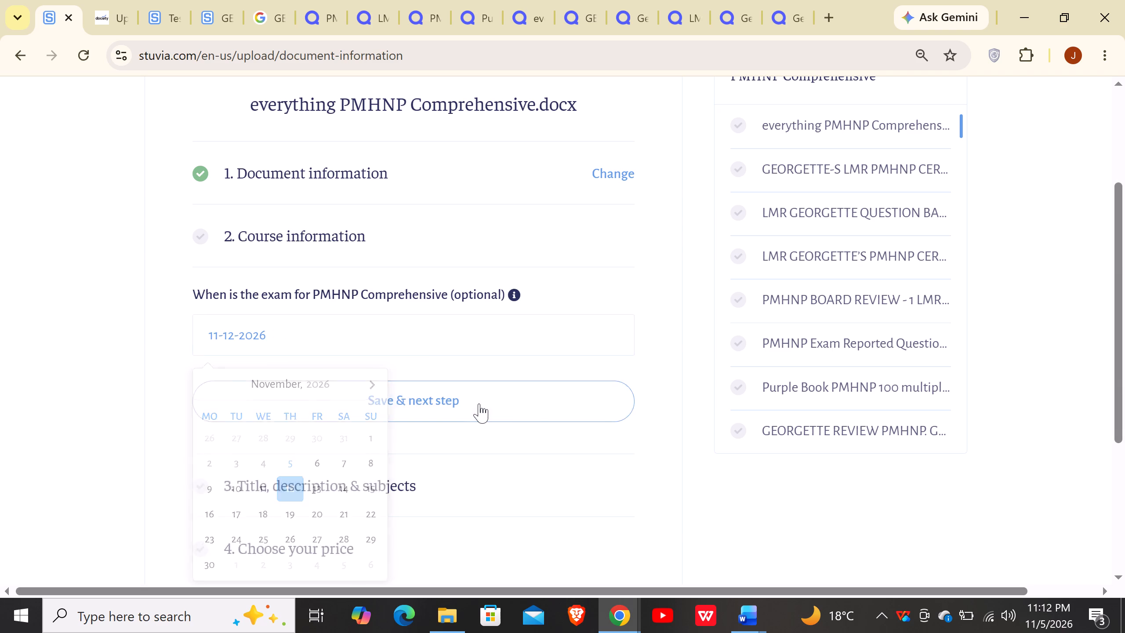
# Open the everything PMHNP Comprehensive document in Word and copy its full purple title for the Stuvia listing.
pyautogui.click(325, 423)
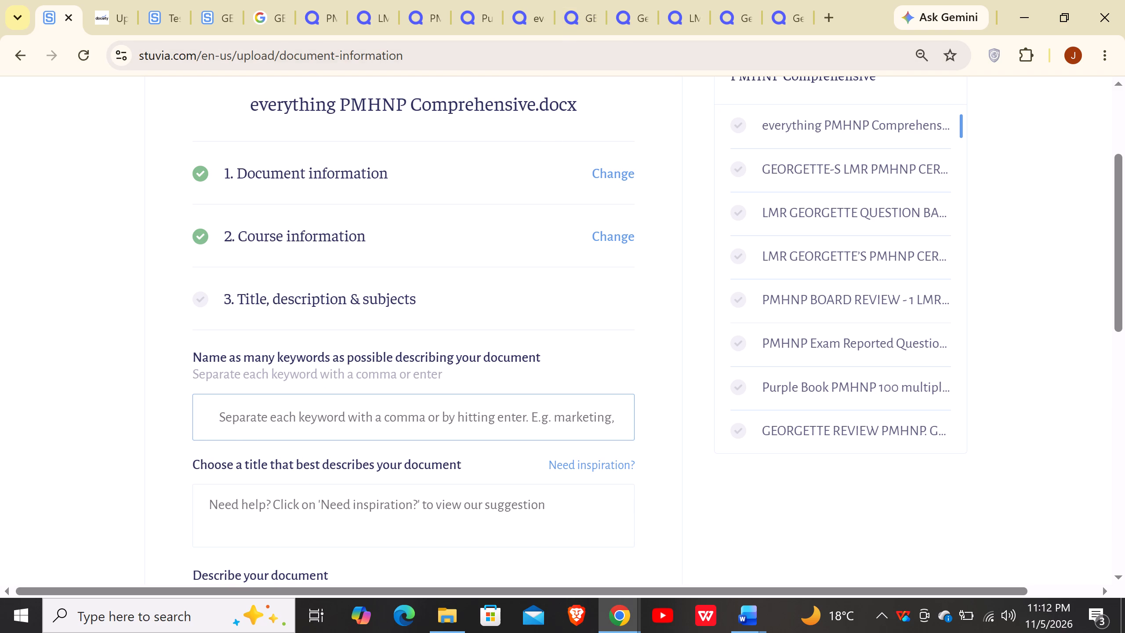
pyautogui.click(445, 618)
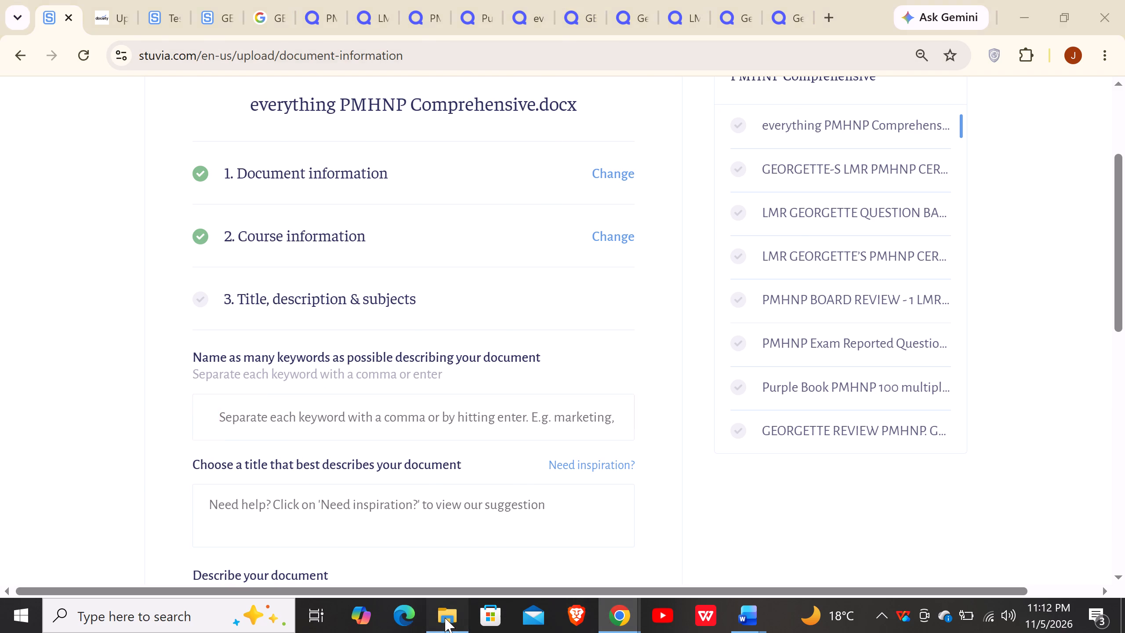
pyautogui.doubleClick(302, 109)
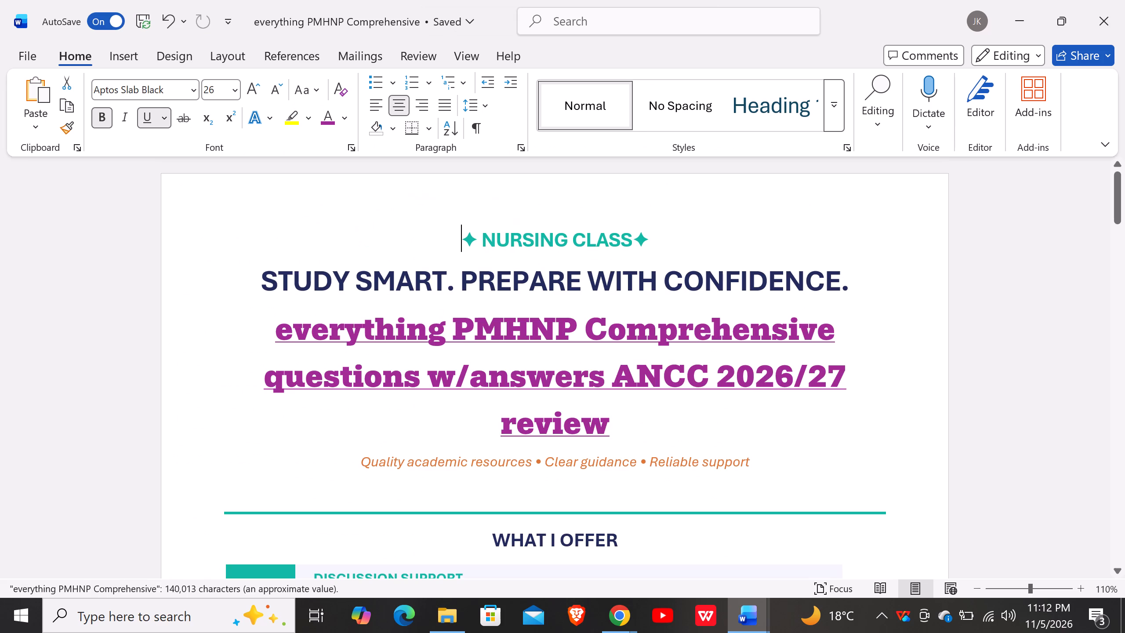
pyautogui.moveTo(619, 418); pyautogui.dragTo(358, 327)
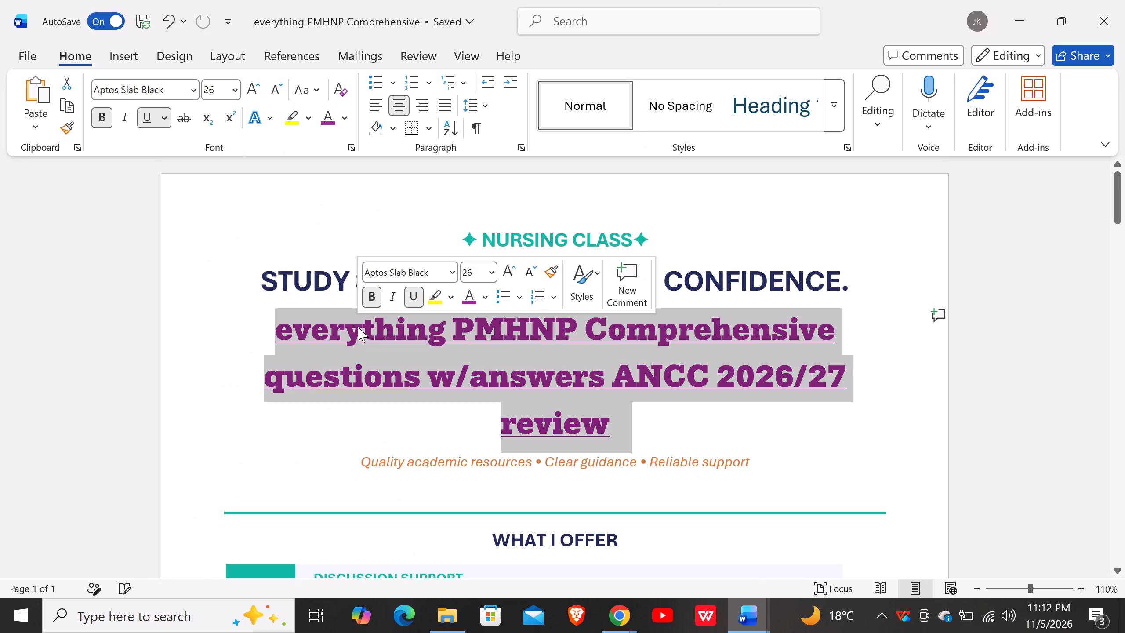
pyautogui.hotkey('ctrl', 'c')
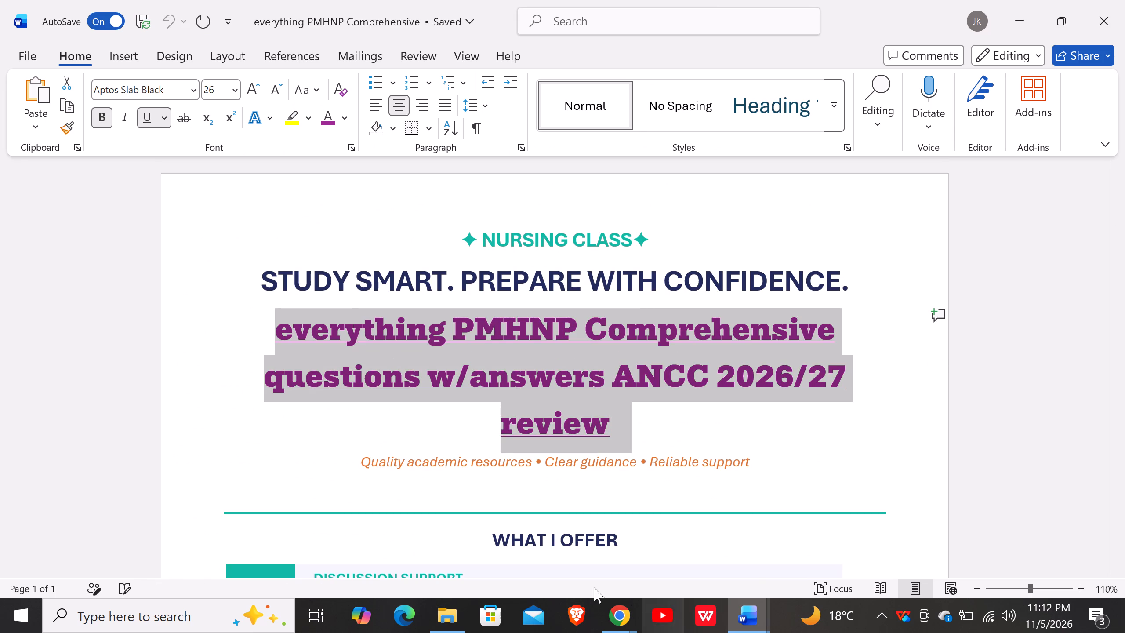
# Back in Stuvia, fill the keywords, title and description with the copied "everything PMHNP Comprehensive questions w/answers ANCC 2026/27 review".
pyautogui.click(727, 551)
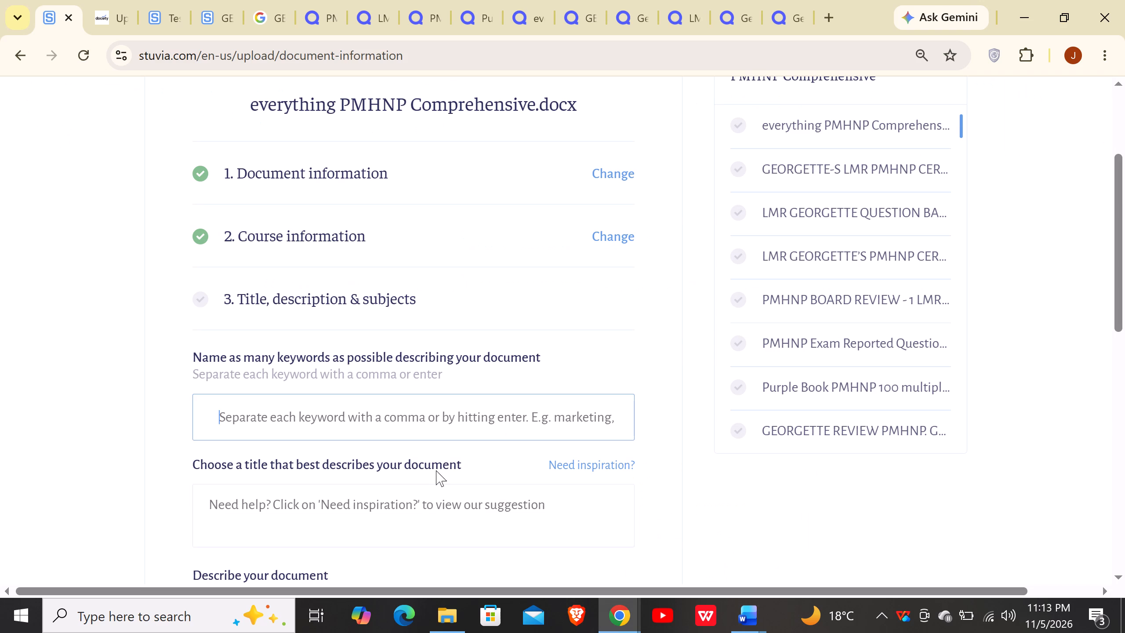
pyautogui.hotkey('ctrl', 'v')
pyautogui.press('Return')
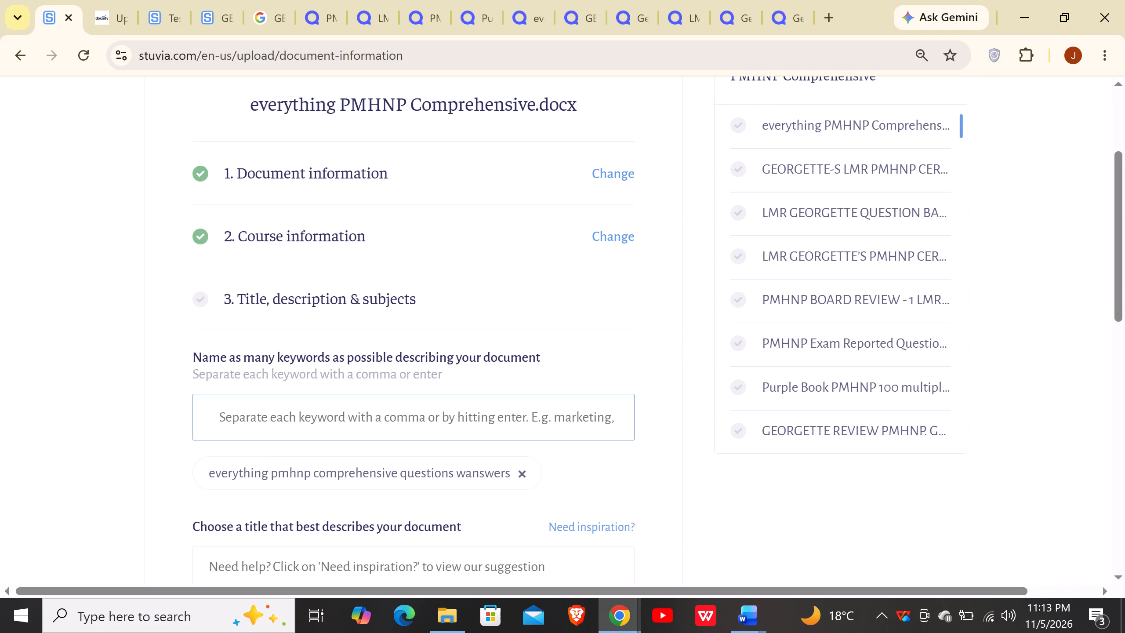
pyautogui.scroll(-1, 336, 416)
pyautogui.click(296, 486)
pyautogui.hotkey('ctrl', 'v')
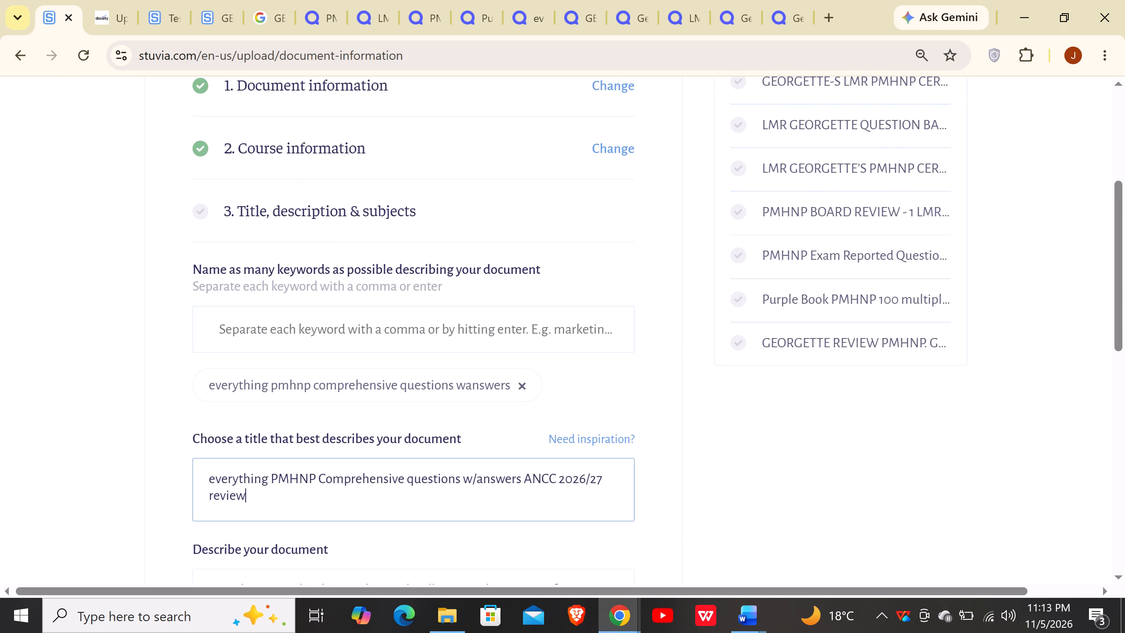
pyautogui.scroll(-3, 319, 475)
pyautogui.click(357, 395)
pyautogui.hotkey('ctrl', 'v')
# Set the document language to English and save the title, description and subjects section.
pyautogui.scroll(-3, 359, 395)
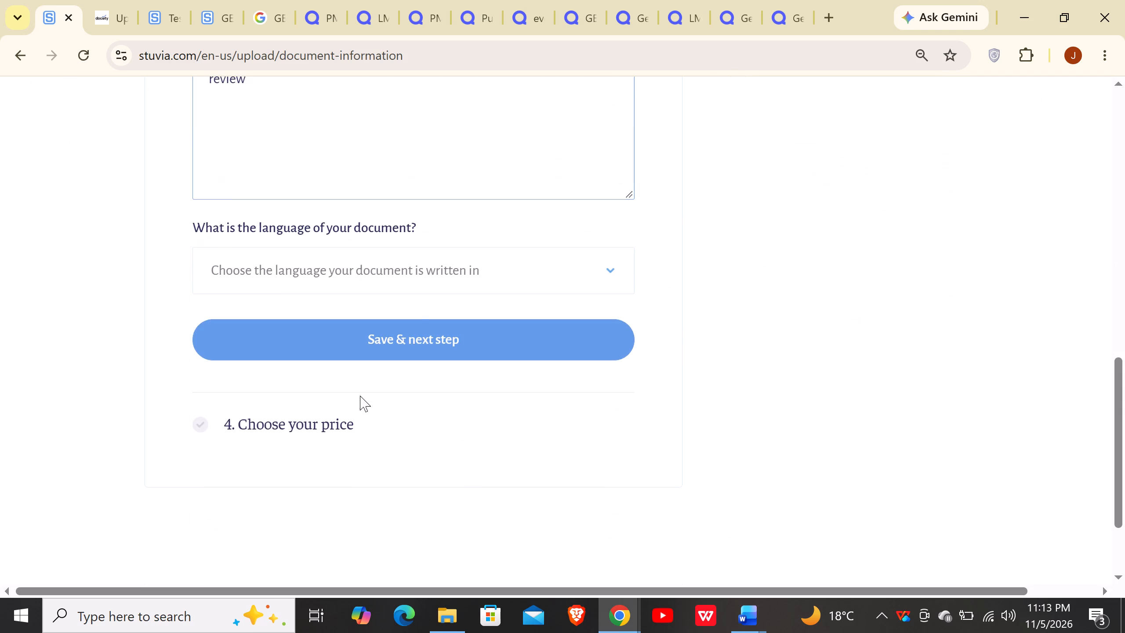
pyautogui.click(421, 277)
pyautogui.click(365, 368)
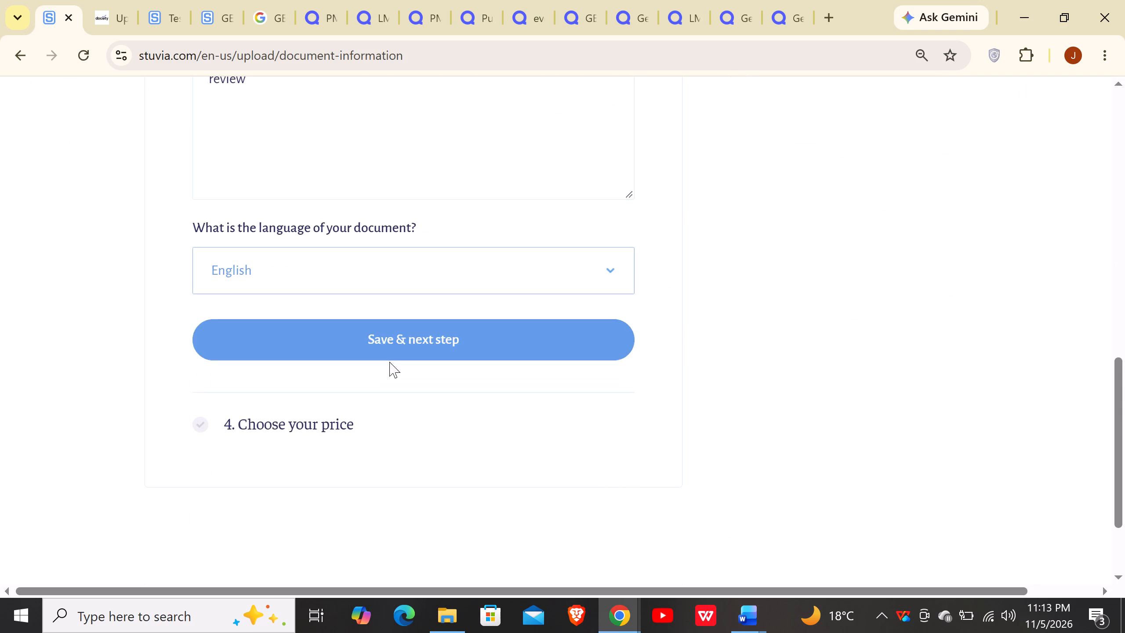
pyautogui.click(399, 345)
pyautogui.scroll(3, 366, 335)
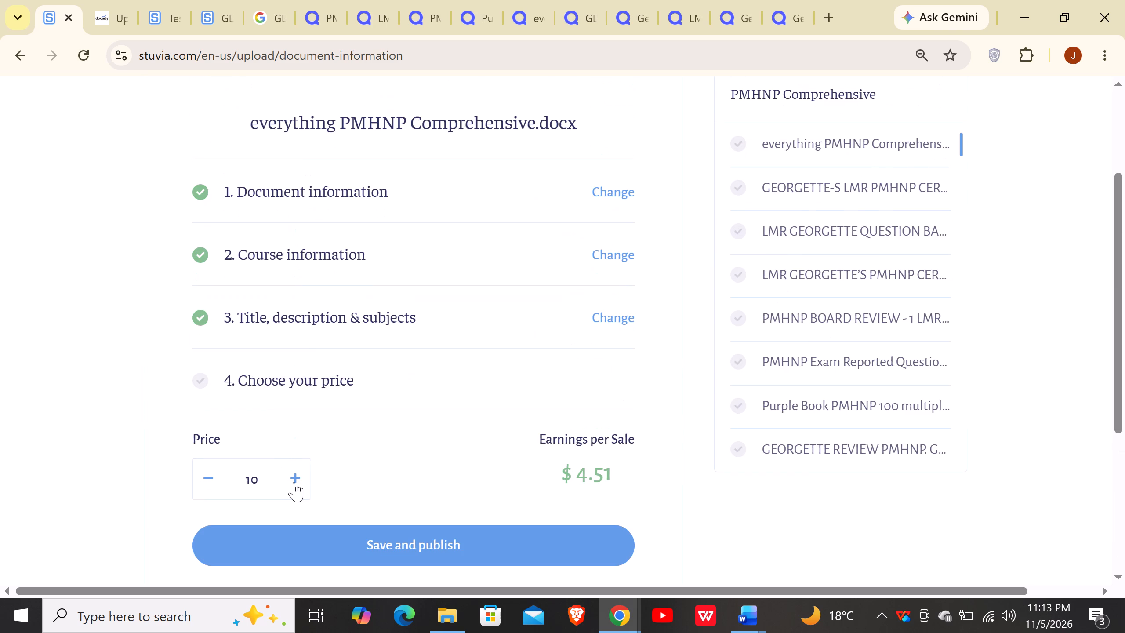
# Set the price of the everything PMHNP Comprehensive listing to 15.00 and publish it.
pyautogui.tripleClick(294, 482)
pyautogui.tripleClick(295, 483)
pyautogui.tripleClick(295, 483)
pyautogui.click(295, 483)
pyautogui.click(335, 539)
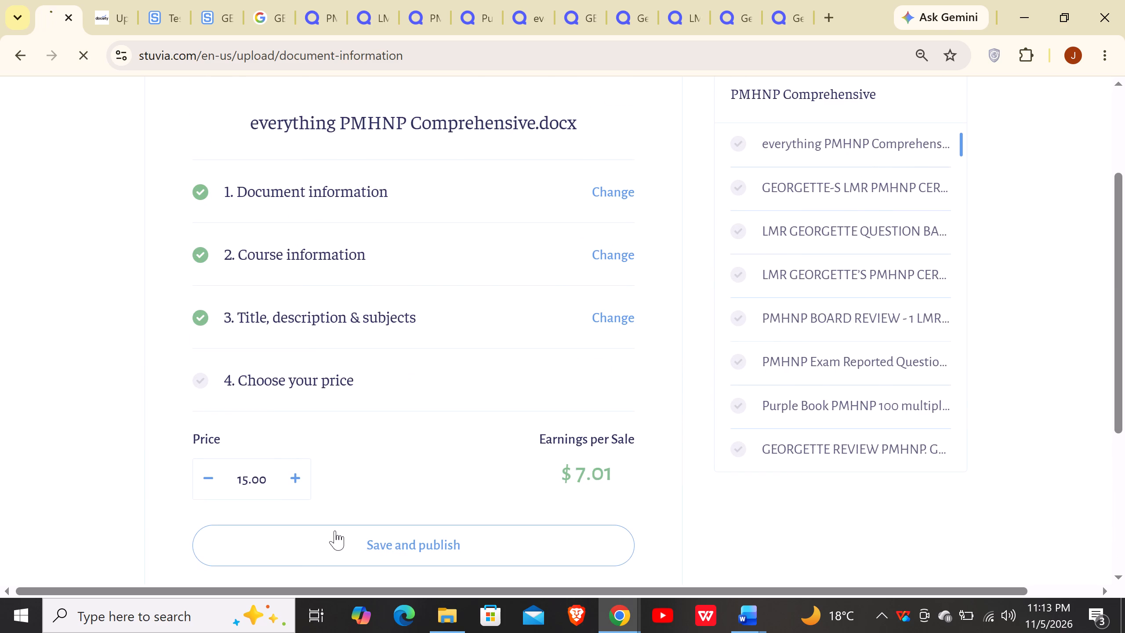
# For the GEORGETTE-S LMR PMHNP document, choose Exam (elaborations), Questions & answers, grade A+ and no linked book, and save the document information.
pyautogui.scroll(-1, 346, 384)
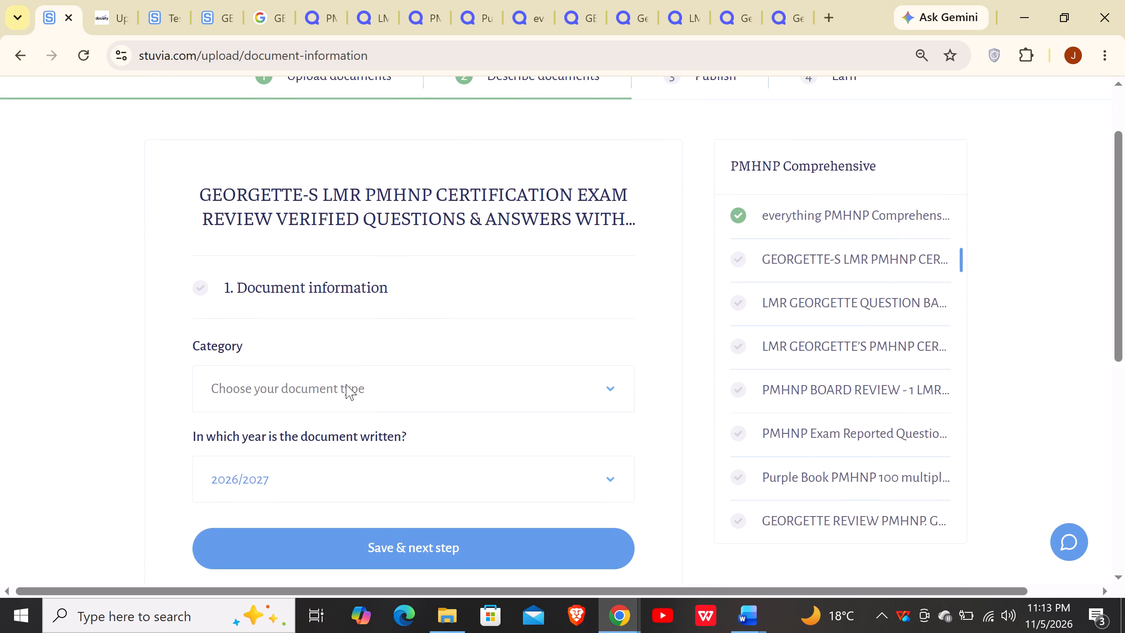
pyautogui.click(385, 393)
pyautogui.click(338, 493)
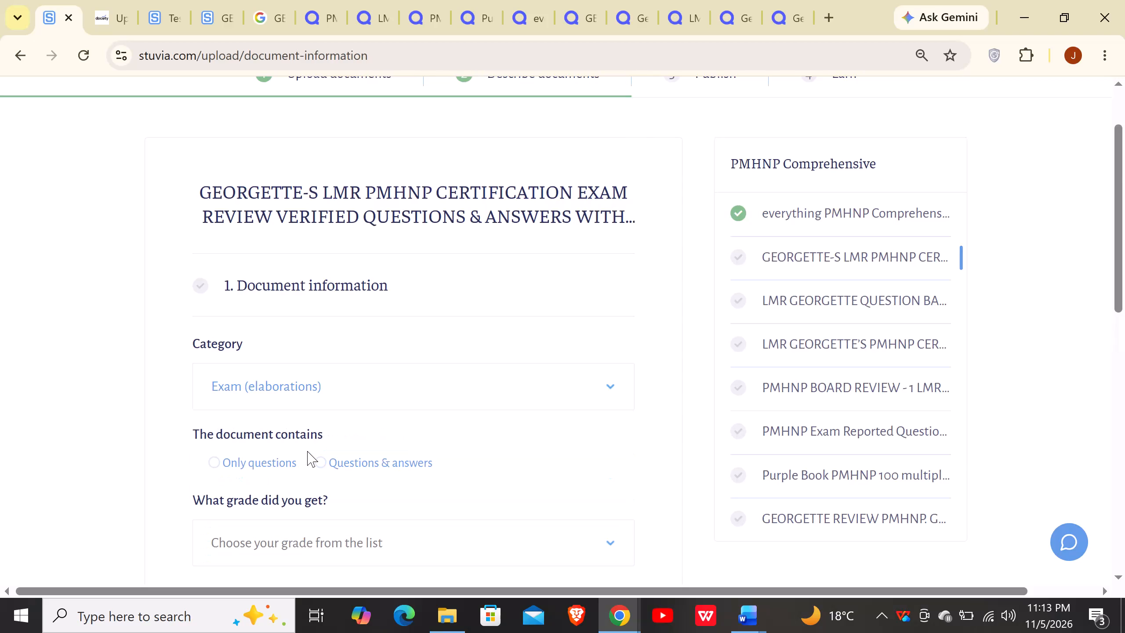
pyautogui.click(319, 457)
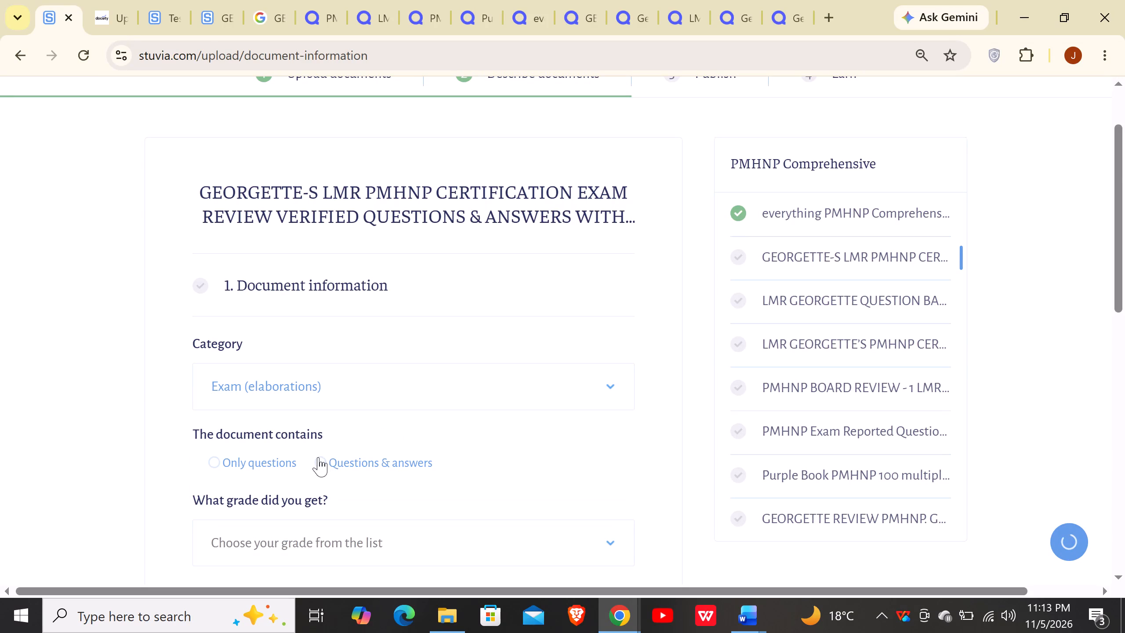
pyautogui.scroll(-2, 370, 457)
pyautogui.click(457, 371)
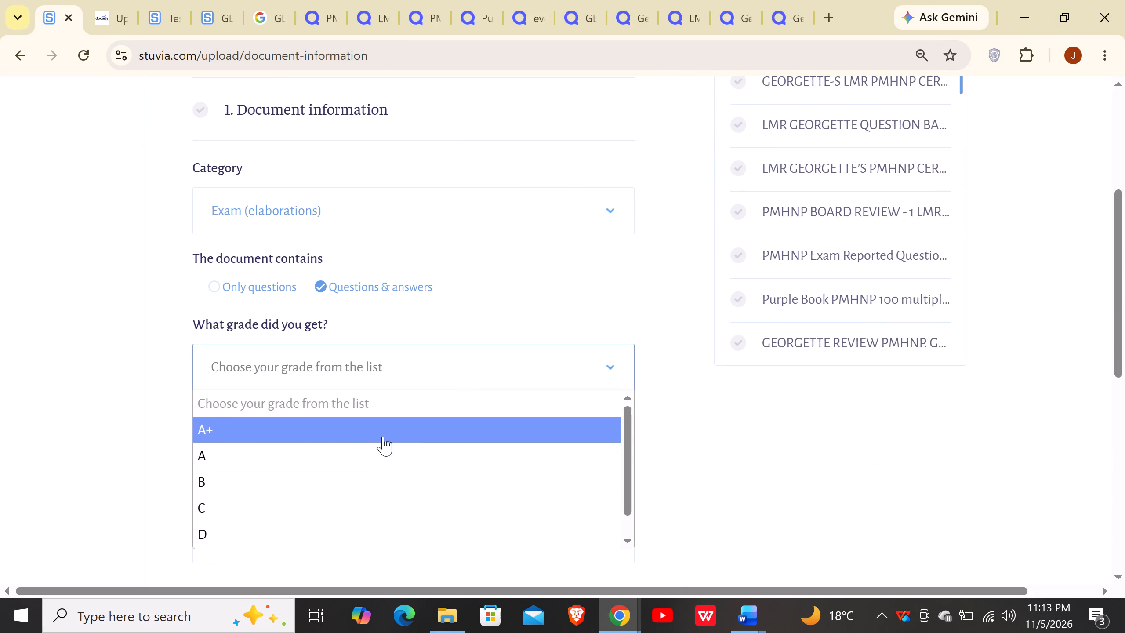
pyautogui.click(388, 425)
pyautogui.click(460, 447)
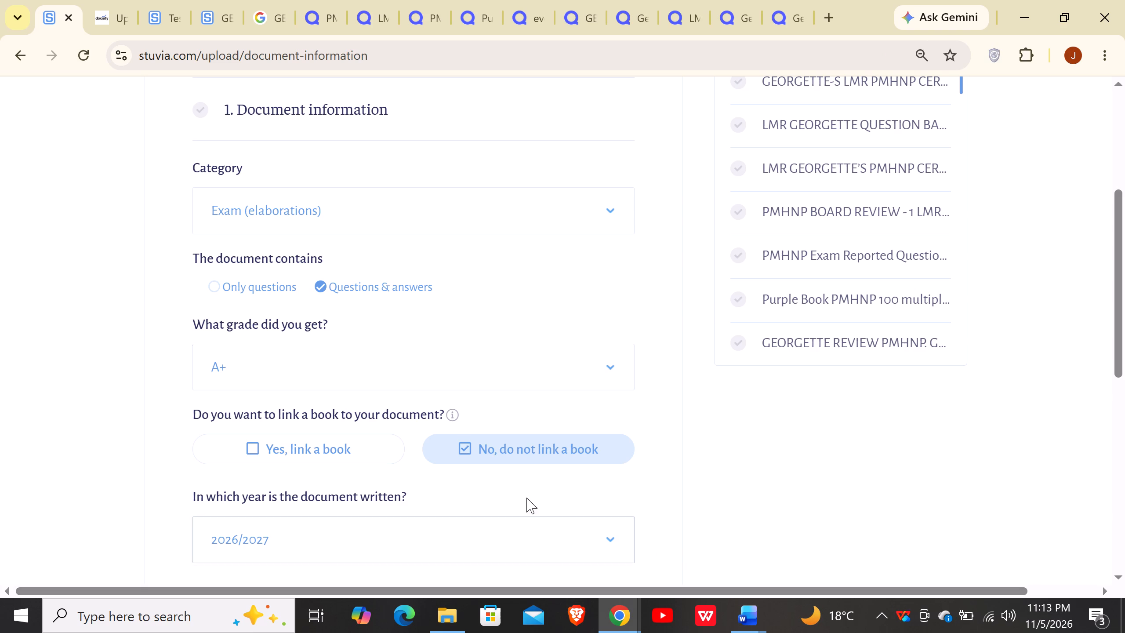
pyautogui.scroll(-2, 512, 475)
pyautogui.click(480, 426)
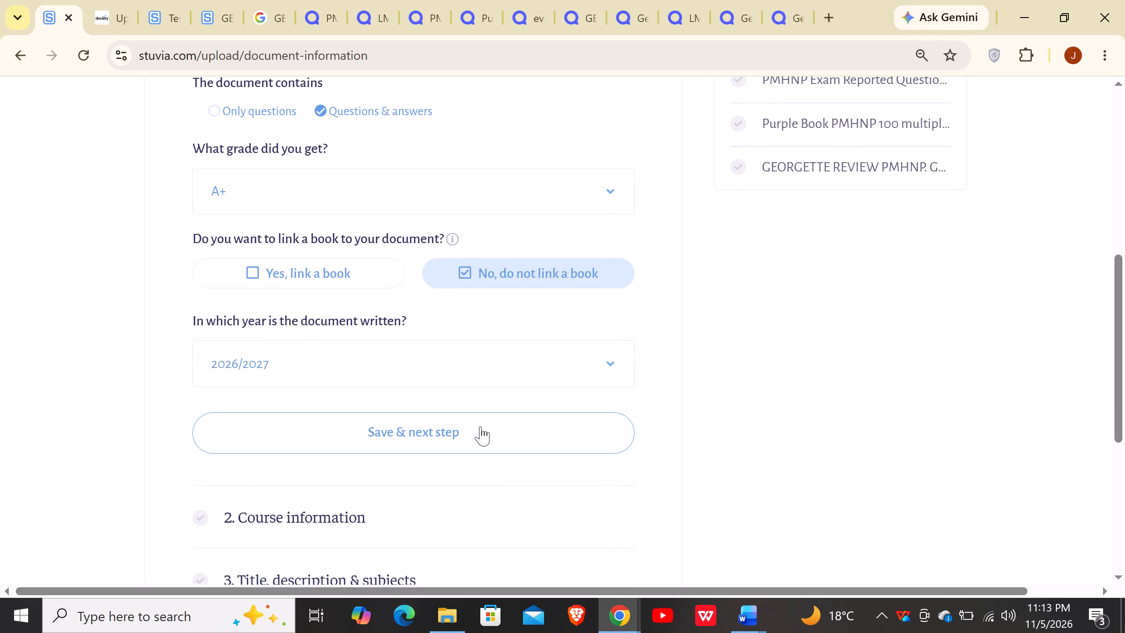
# Set the PMHNP Comprehensive exam date to 11-17-2026 and save the course information.
pyautogui.click(332, 430)
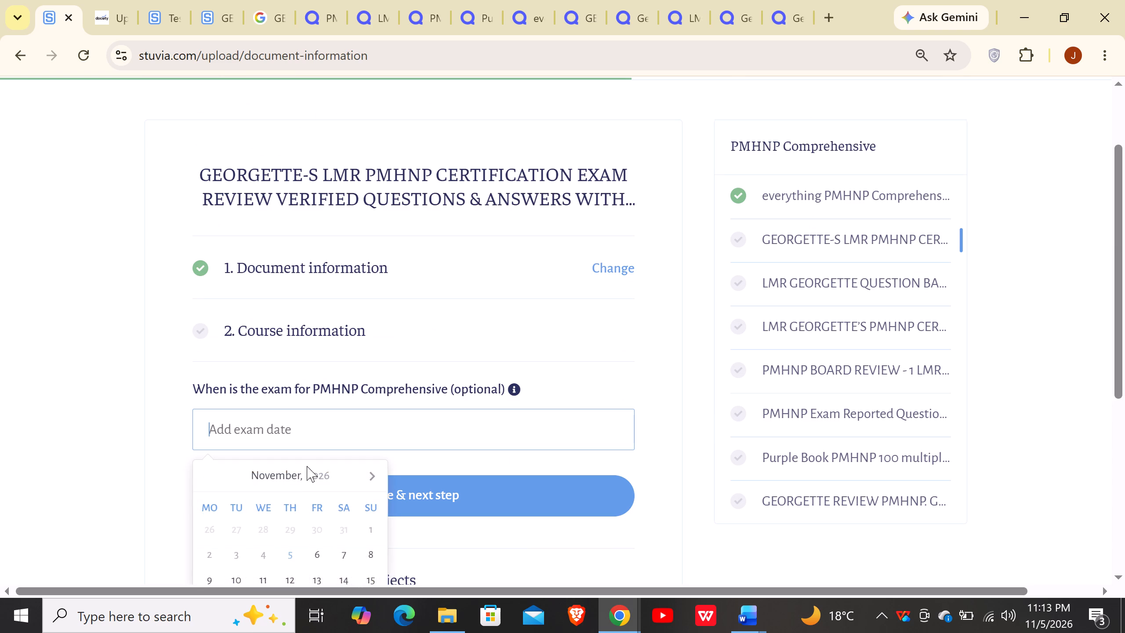
pyautogui.scroll(-1, 348, 555)
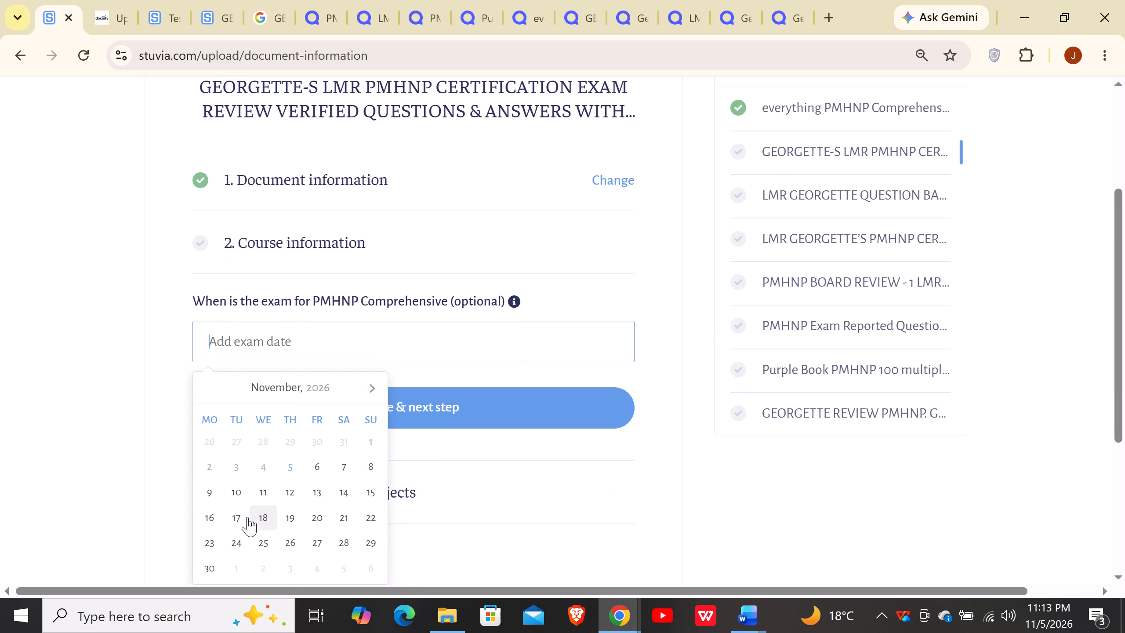
pyautogui.click(241, 517)
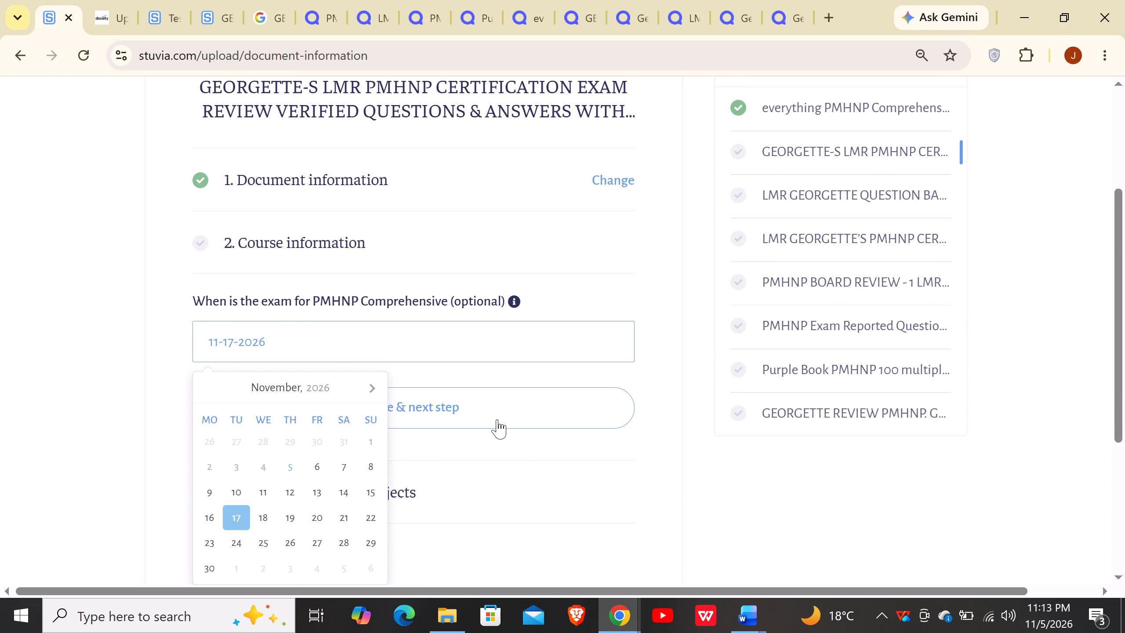
pyautogui.click(498, 415)
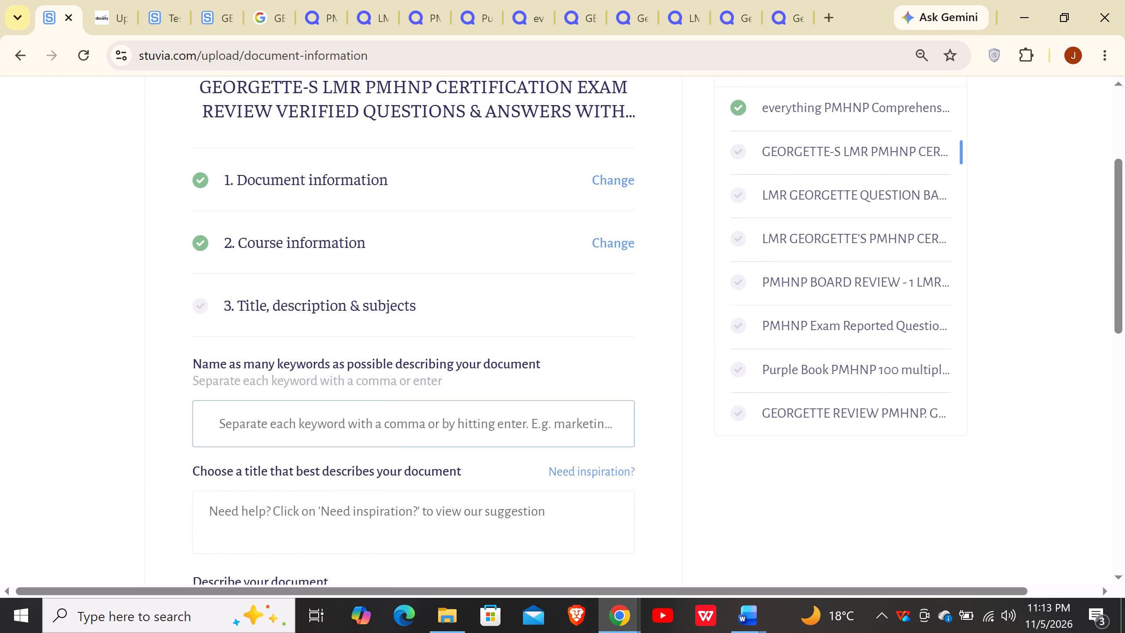
# Open the GEORGETTE'S LMR PMHNP CERTIFICATION document from the stuvia folder in Word and copy its full red title.
pyautogui.scroll(1, 353, 420)
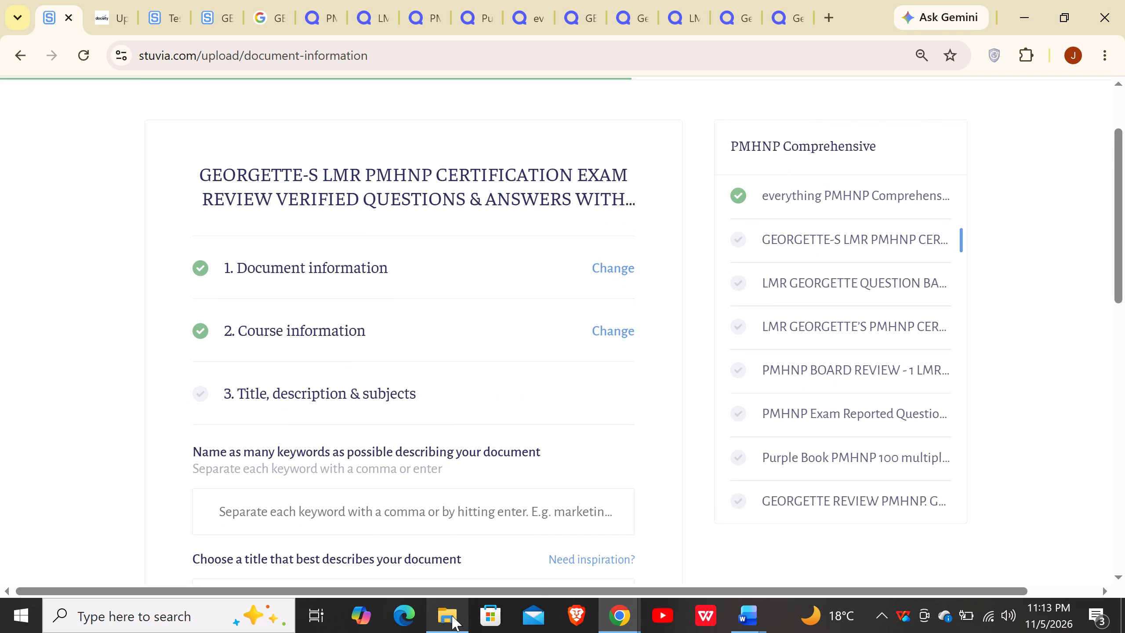
pyautogui.click(437, 555)
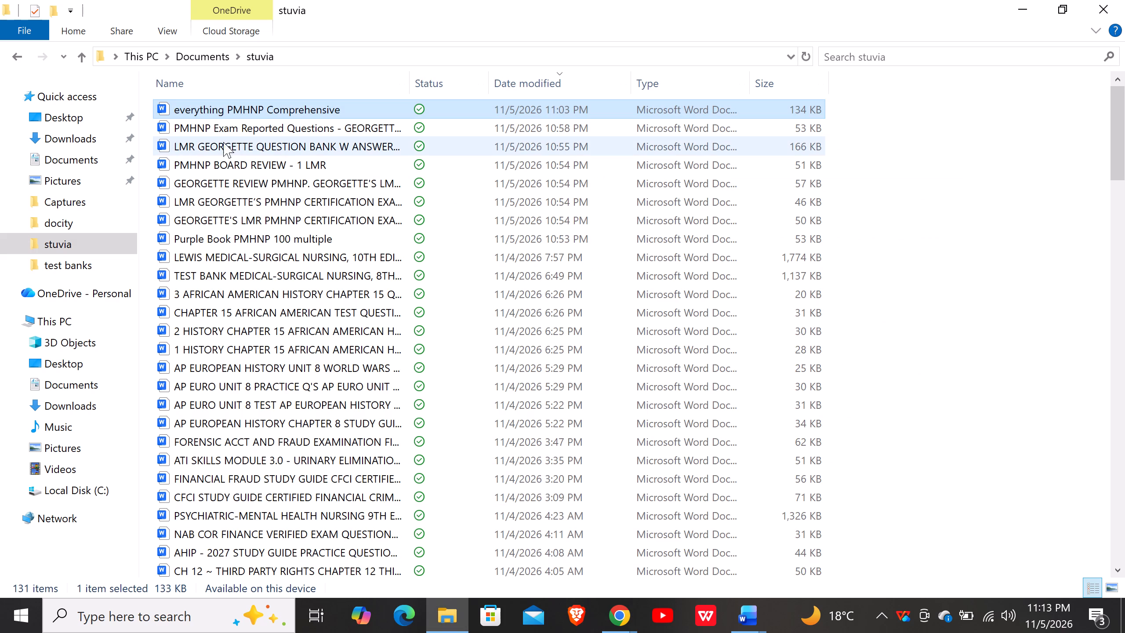
pyautogui.doubleClick(254, 221)
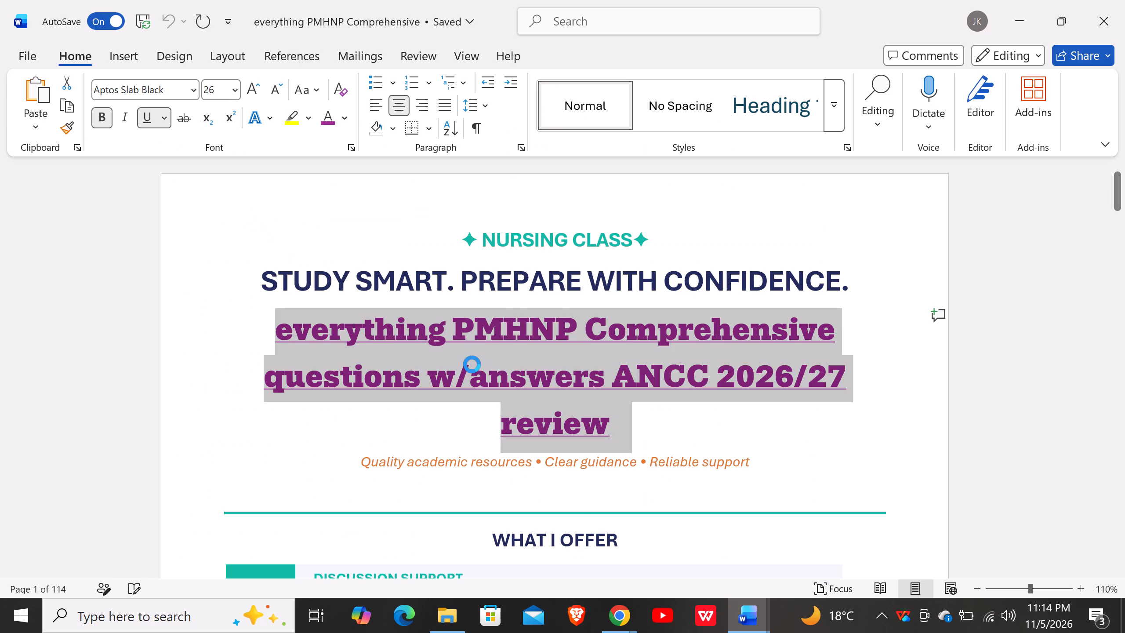
pyautogui.scroll(-2, 581, 413)
pyautogui.moveTo(654, 472); pyautogui.dragTo(628, 455)
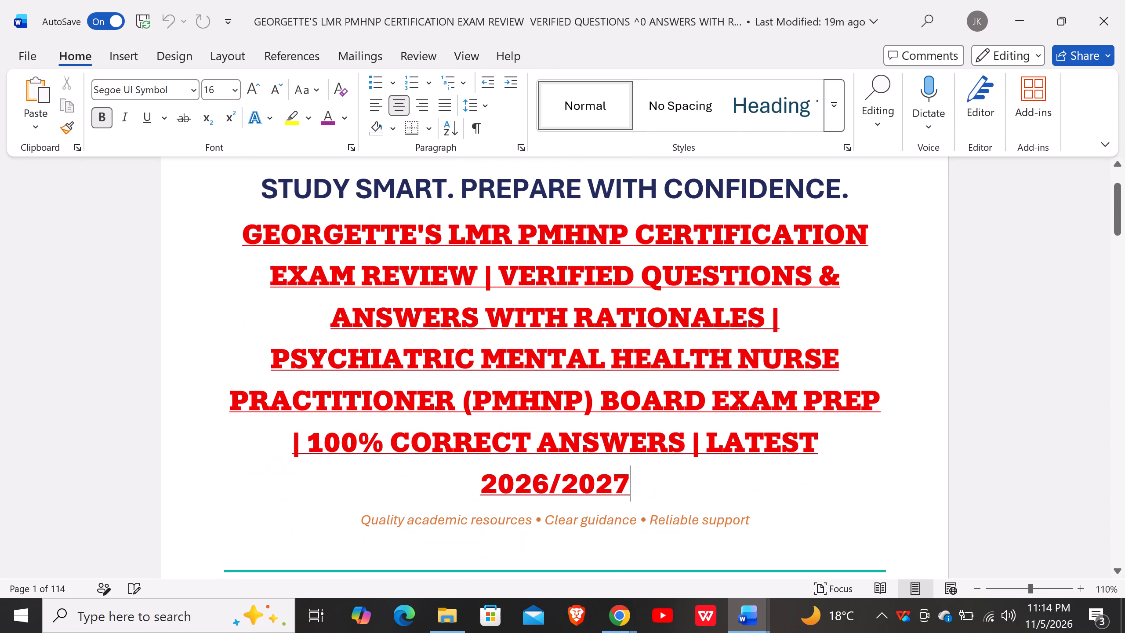
pyautogui.moveTo(628, 455); pyautogui.dragTo(285, 233)
pyautogui.hotkey('ctrl', 'c')
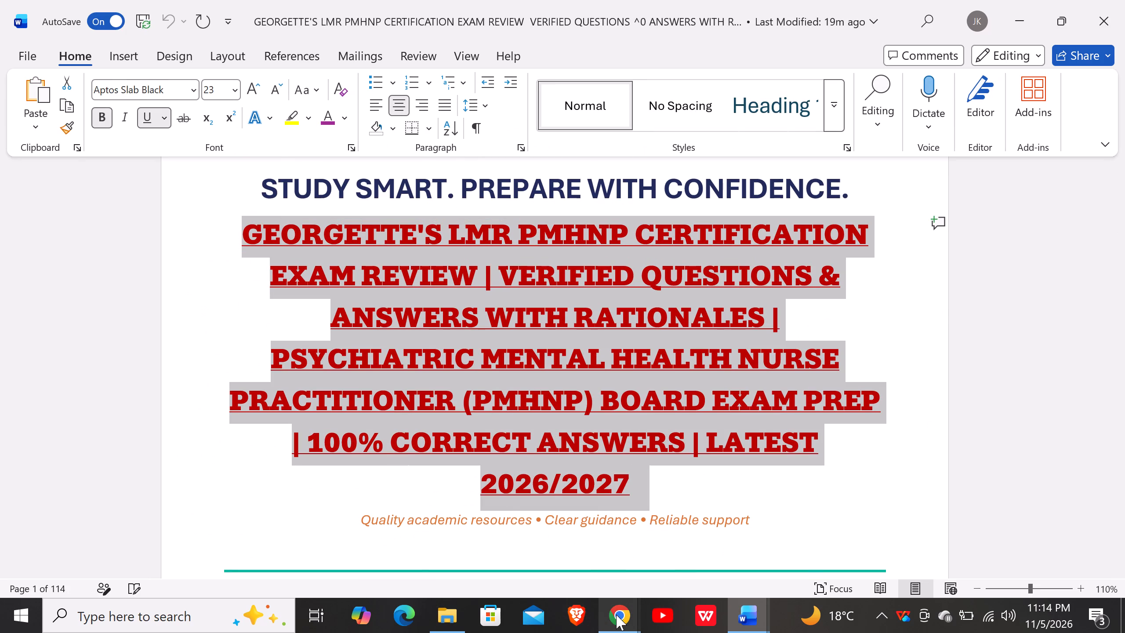
# Back in Stuvia, fill the keywords, title and description with the copied "GEORGETTE'S LMR PMHNP CERTIFICATION EXAM REVIEW" title text.
pyautogui.click(706, 537)
pyautogui.scroll(-1, 384, 402)
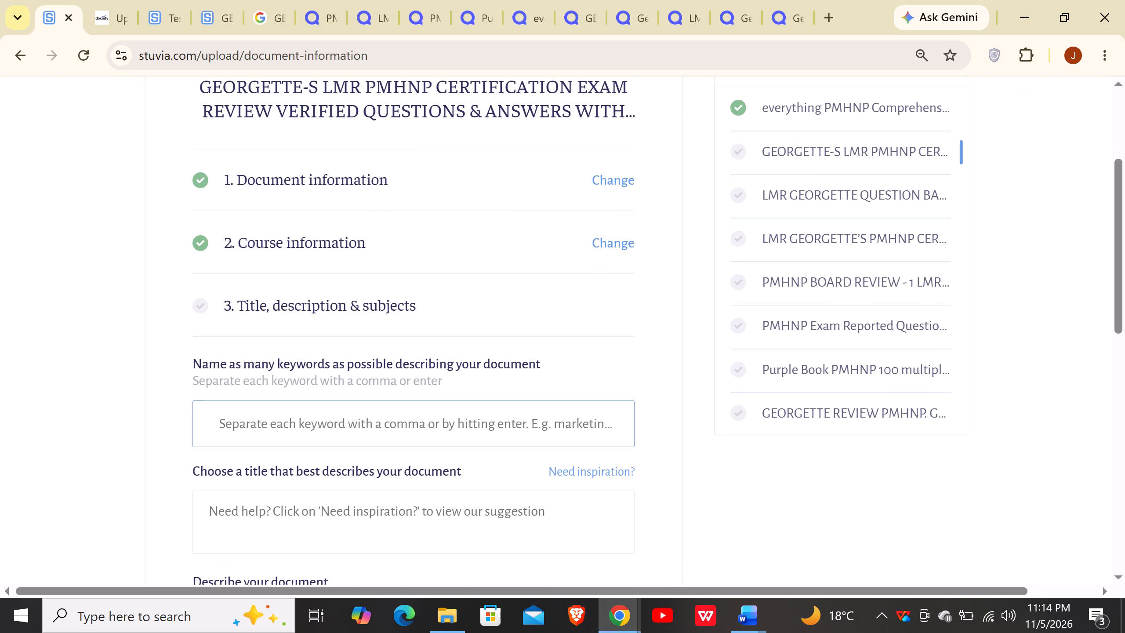
pyautogui.click(301, 432)
pyautogui.hotkey('ctrl', 'c')
pyautogui.hotkey('ctrl', 'v')
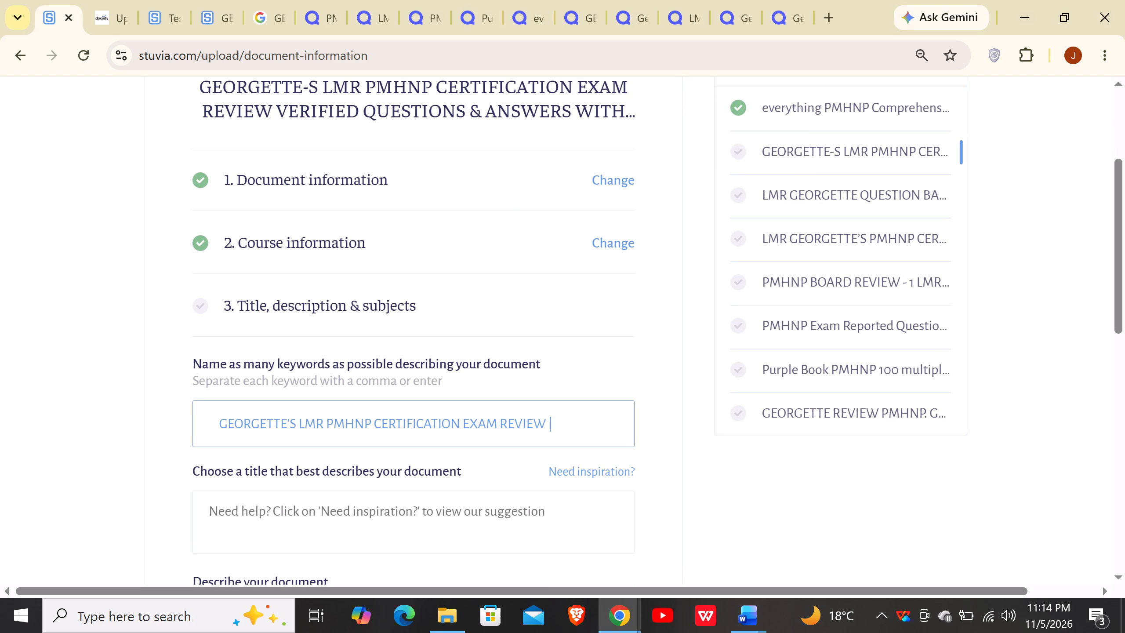
pyautogui.press('Return')
pyautogui.scroll(-2, 301, 428)
pyautogui.click(292, 421)
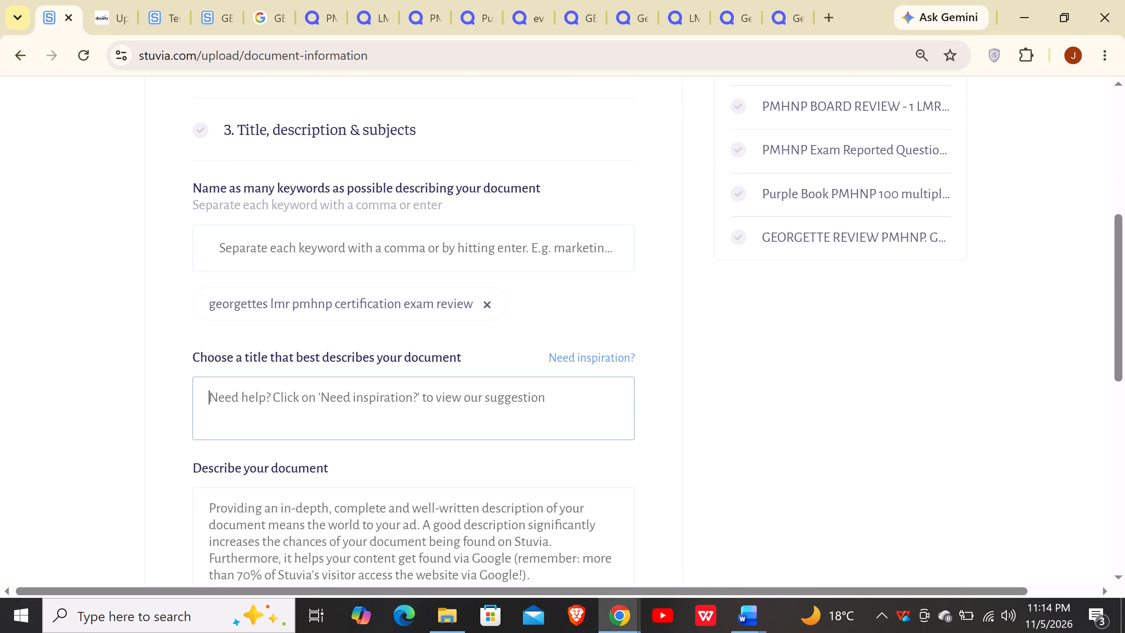
pyautogui.click(292, 421)
pyautogui.hotkey('ctrl', 'v')
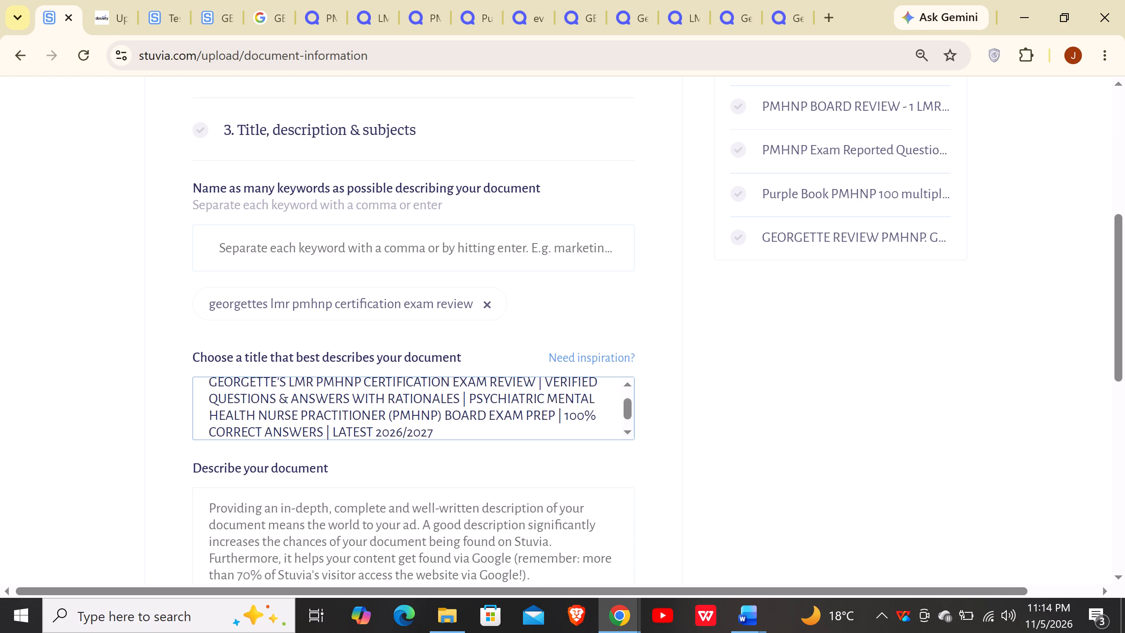
pyautogui.scroll(-2, 299, 423)
pyautogui.scroll(-2, 307, 474)
pyautogui.click(335, 397)
pyautogui.hotkey('ctrl', 'v')
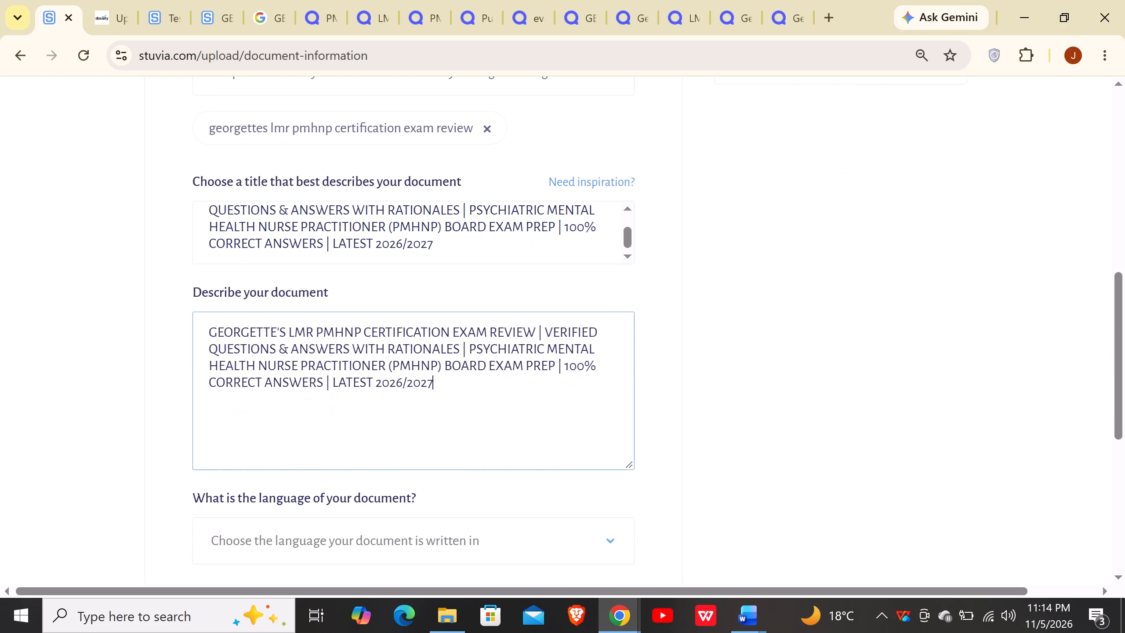
# Set the document language to English and save the title, description and subjects section.
pyautogui.scroll(-2, 364, 396)
pyautogui.click(387, 376)
pyautogui.click(271, 452)
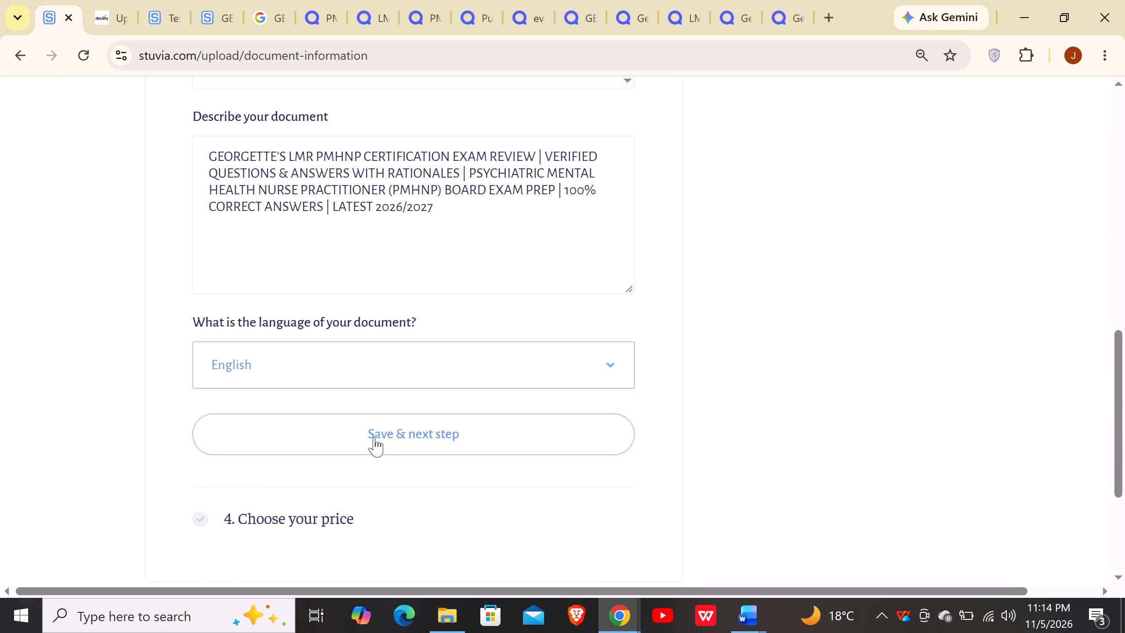
pyautogui.click(364, 445)
# Set the price of the GEORGETTE-S LMR PMHNP listing to 15.00 and publish it.
pyautogui.tripleClick(296, 215)
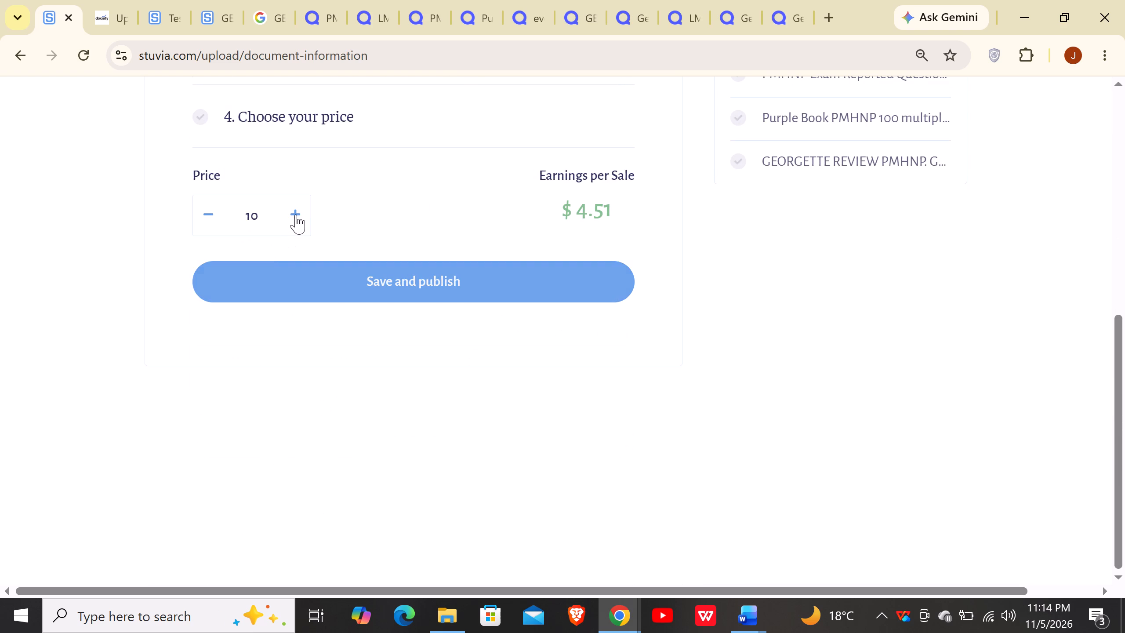
pyautogui.tripleClick(296, 215)
pyautogui.tripleClick(296, 215)
pyautogui.click(296, 215)
pyautogui.click(333, 284)
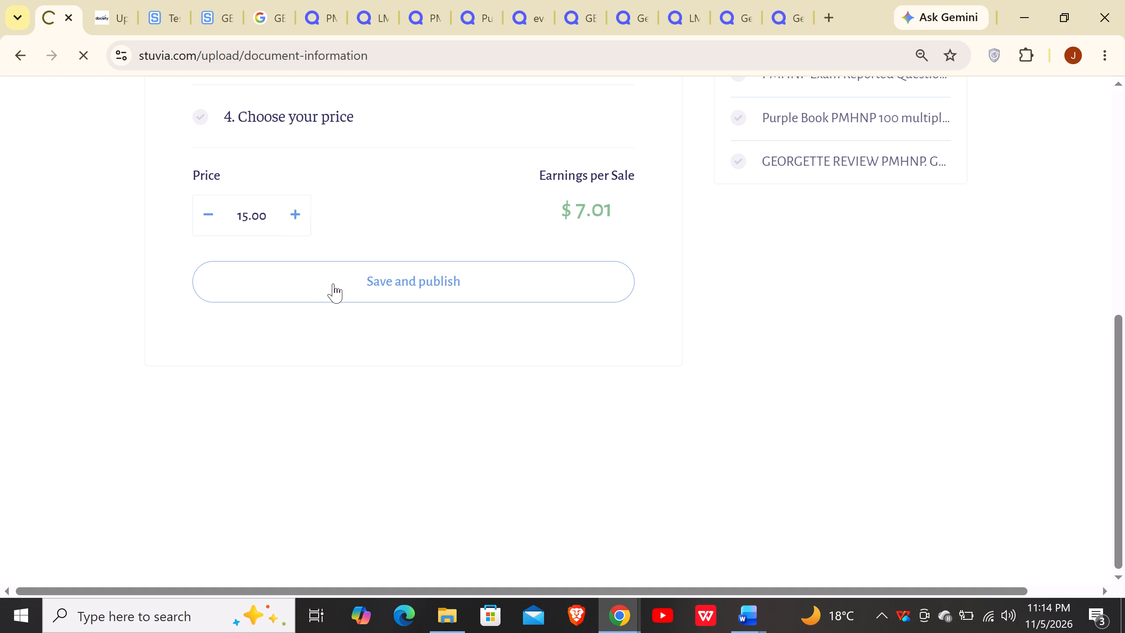
# For the LMR GEORGETTE QUESTION BANK document, choose Exam (elaborations), Questions & answers, grade A+ and no linked book, and save the document information.
pyautogui.scroll(-2, 334, 283)
pyautogui.click(338, 302)
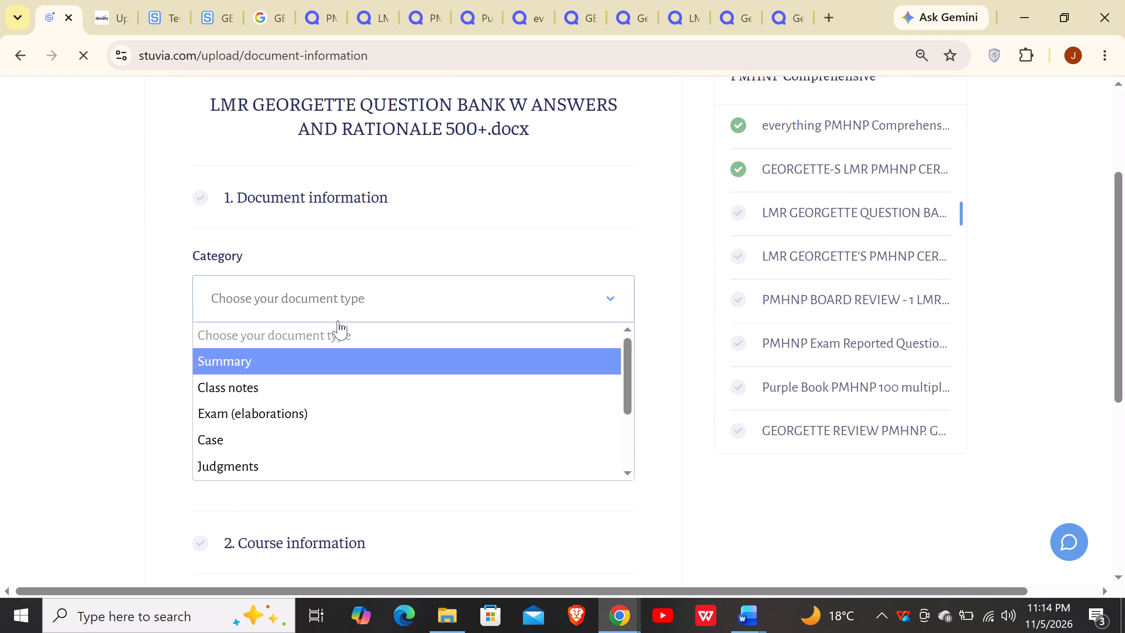
pyautogui.click(323, 411)
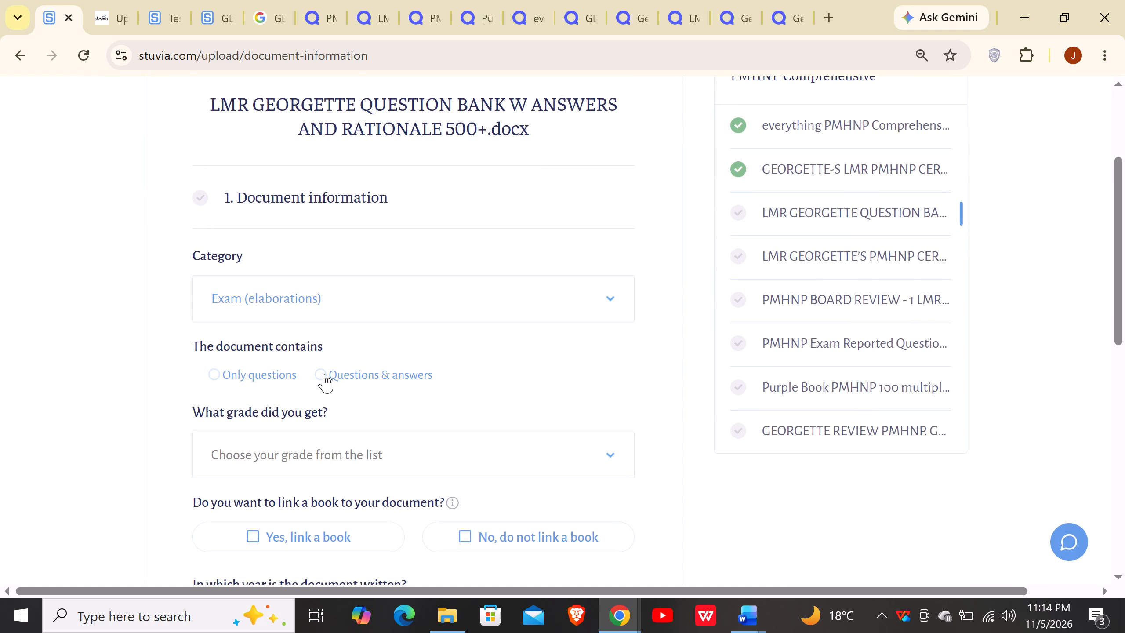
pyautogui.click(324, 374)
pyautogui.click(368, 449)
pyautogui.click(346, 318)
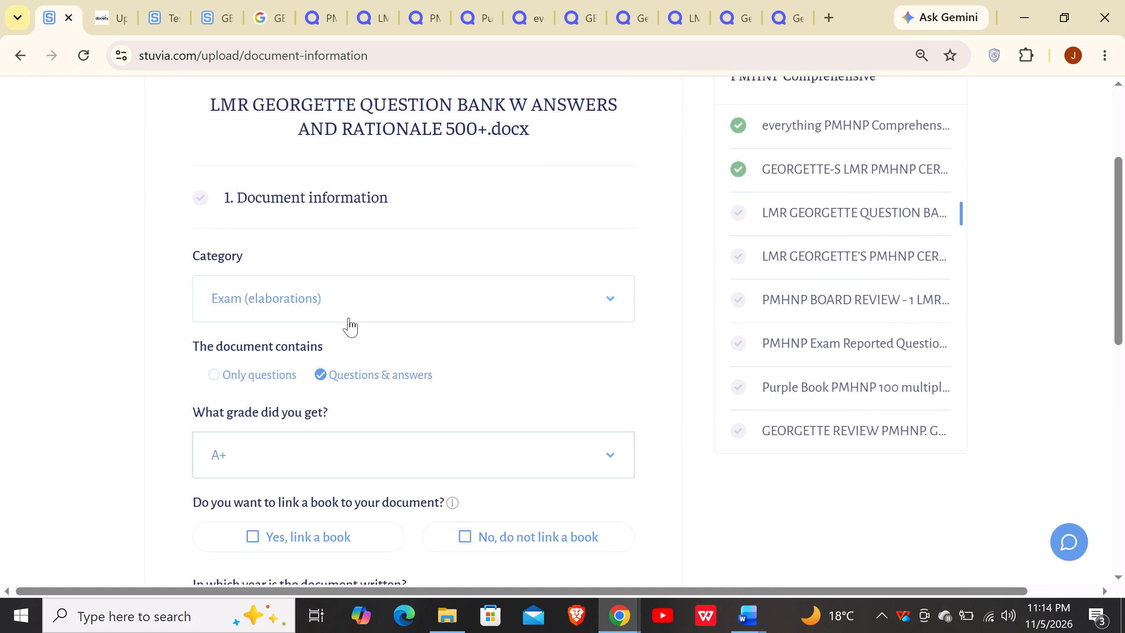
pyautogui.scroll(-2, 426, 335)
pyautogui.click(465, 364)
pyautogui.scroll(-1, 423, 434)
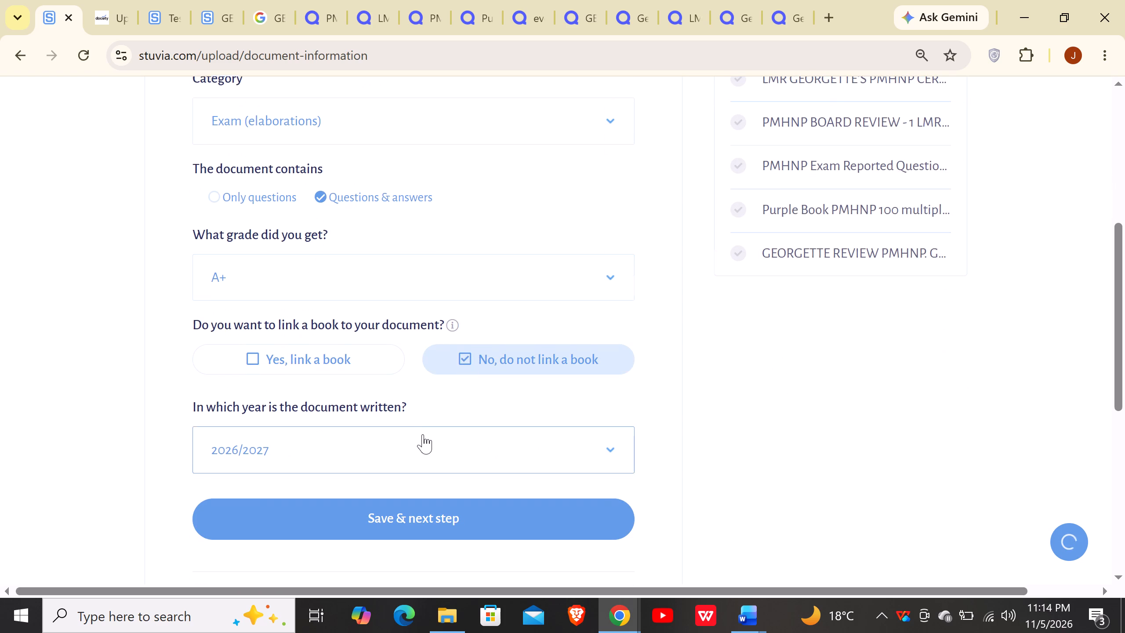
pyautogui.click(395, 444)
# Set the PMHNP Comprehensive exam date to November 24, 2026 and save the course information.
pyautogui.scroll(1, 392, 437)
pyautogui.scroll(-2, 392, 436)
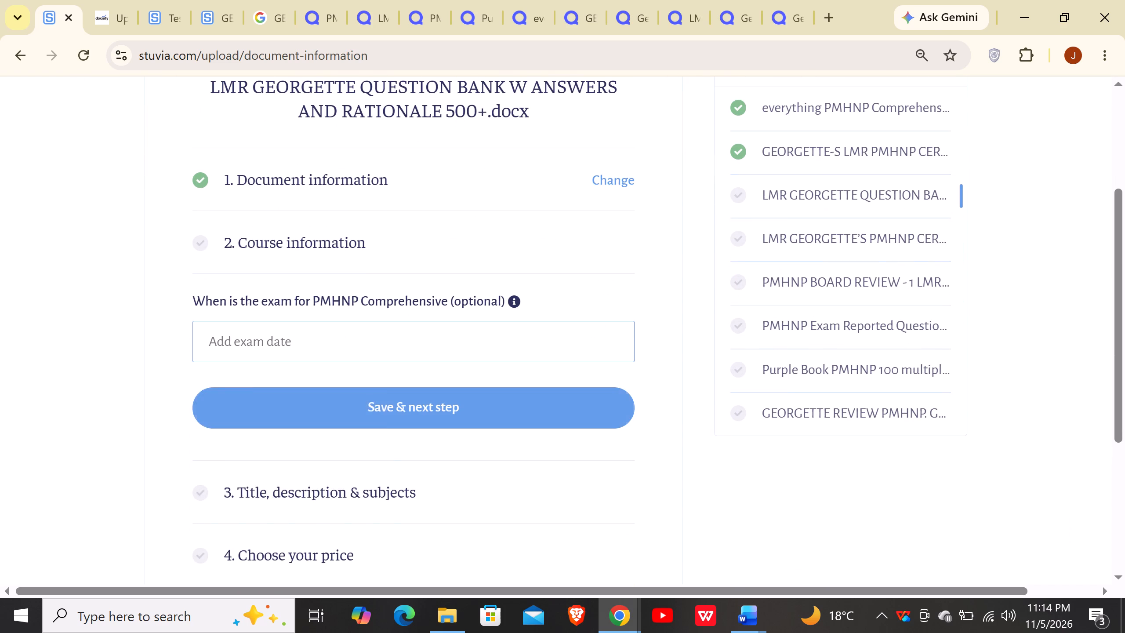
pyautogui.click(334, 338)
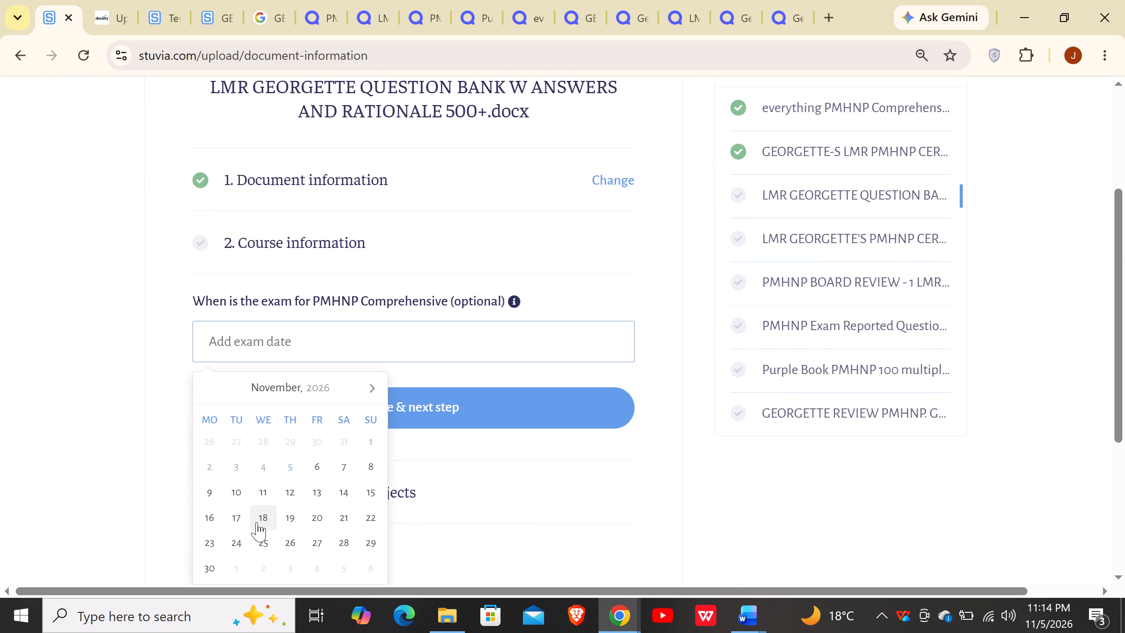
pyautogui.click(232, 538)
pyautogui.click(440, 410)
# Add the copied GEORGETTE'S LMR PMHNP CERTIFICATION EXAM REVIEW text as a keyword for the LMR GEORGETTE QUESTION BANK listing.
pyautogui.scroll(-2, 373, 397)
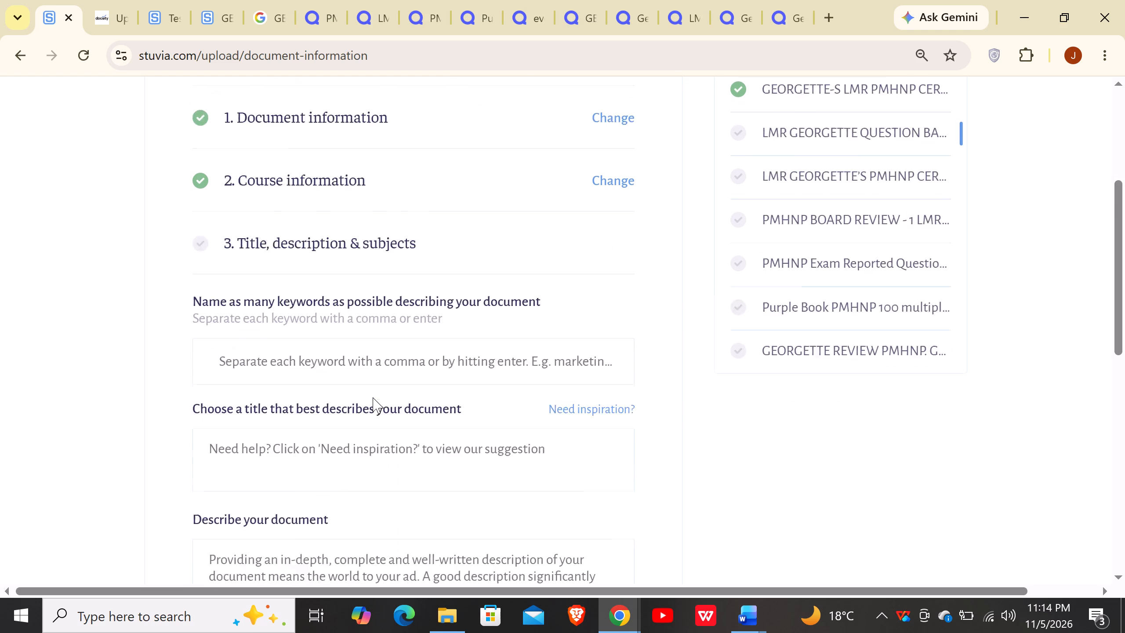
pyautogui.click(346, 255)
pyautogui.scroll(2, 363, 259)
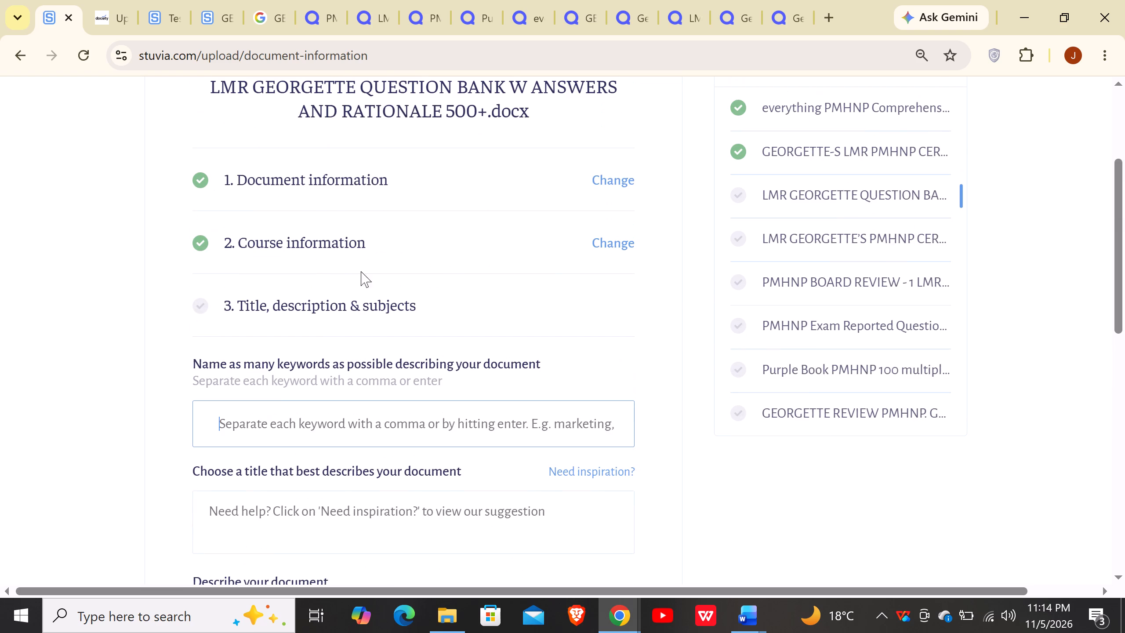
pyautogui.hotkey('ctrl', 'v')
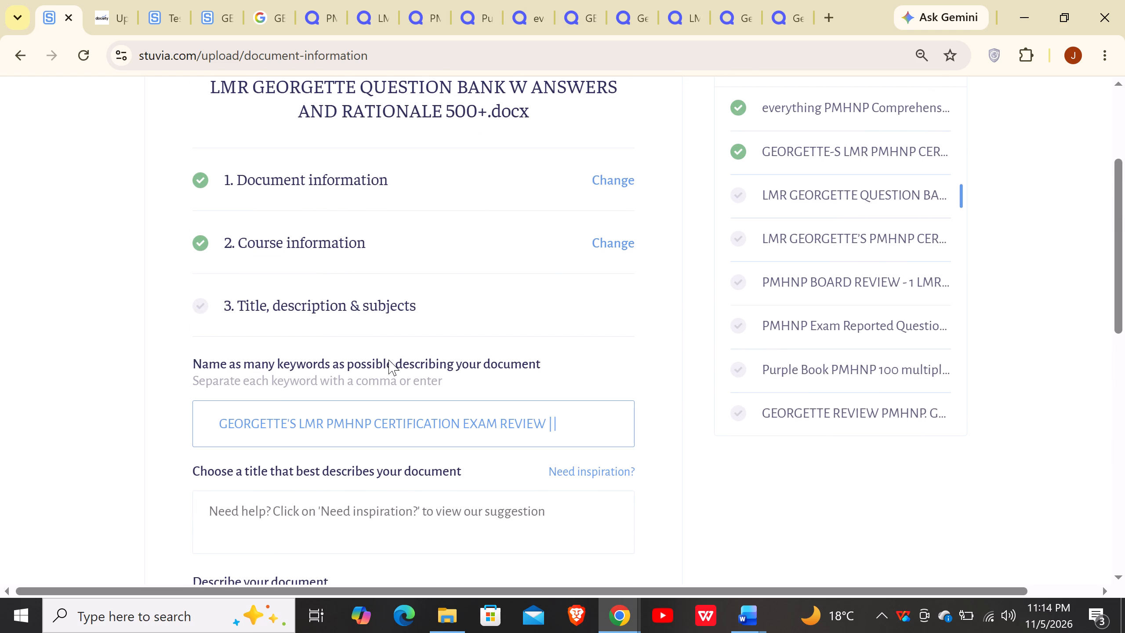
pyautogui.press('Return')
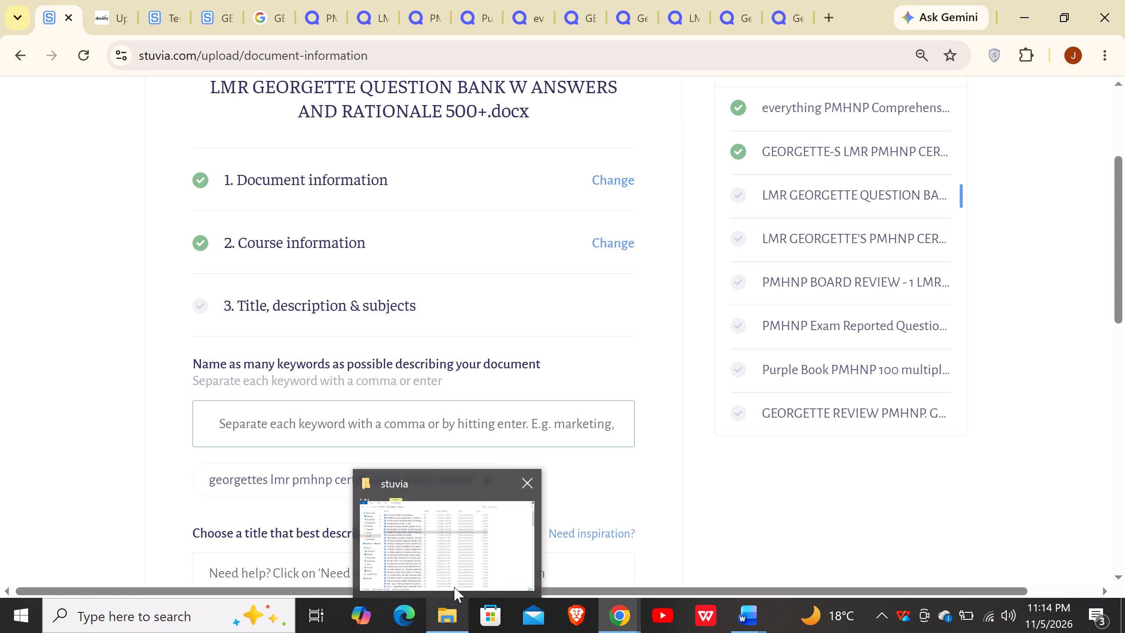
# Open the LMR GEORGETTE QUESTION BANK document from the stuvia folder in Word and copy its full green title.
pyautogui.click(453, 568)
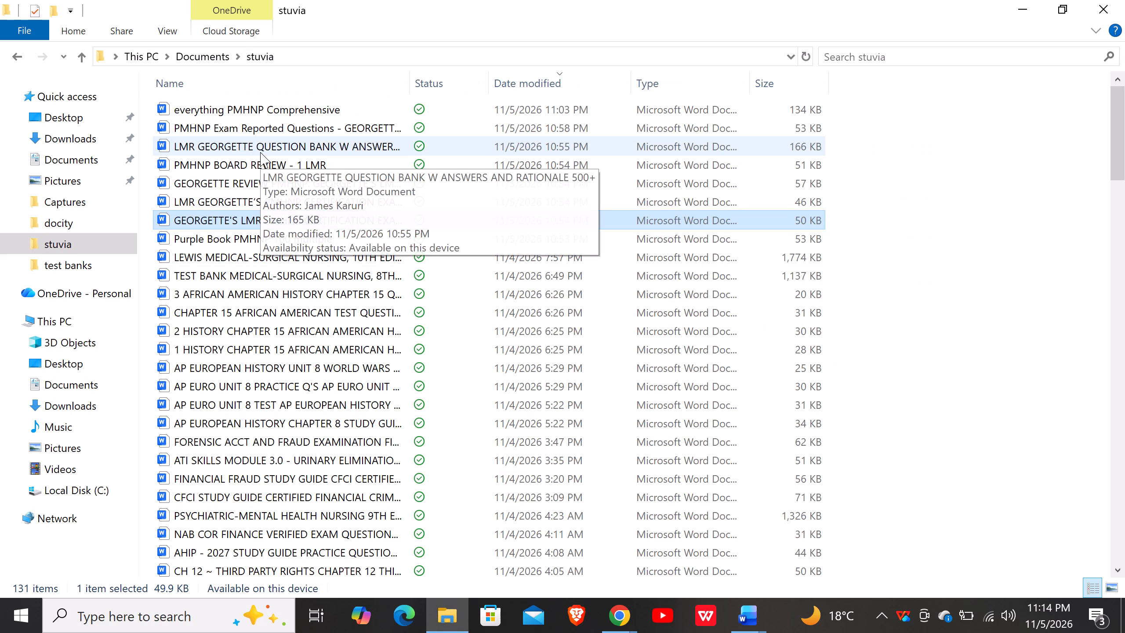
pyautogui.doubleClick(290, 151)
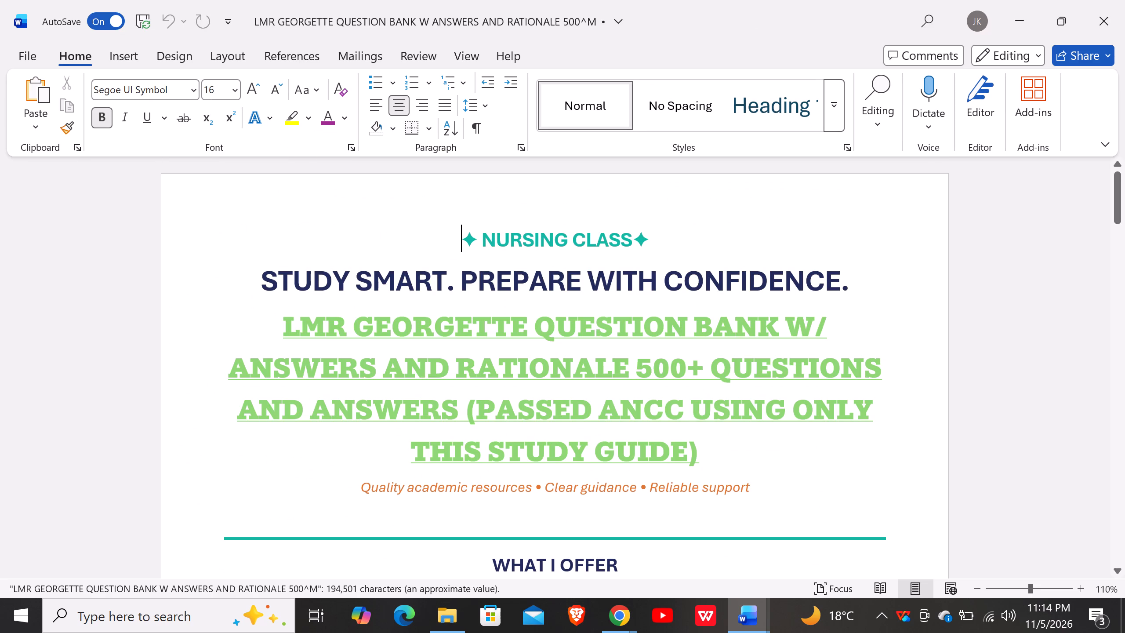
pyautogui.moveTo(697, 458); pyautogui.dragTo(311, 338)
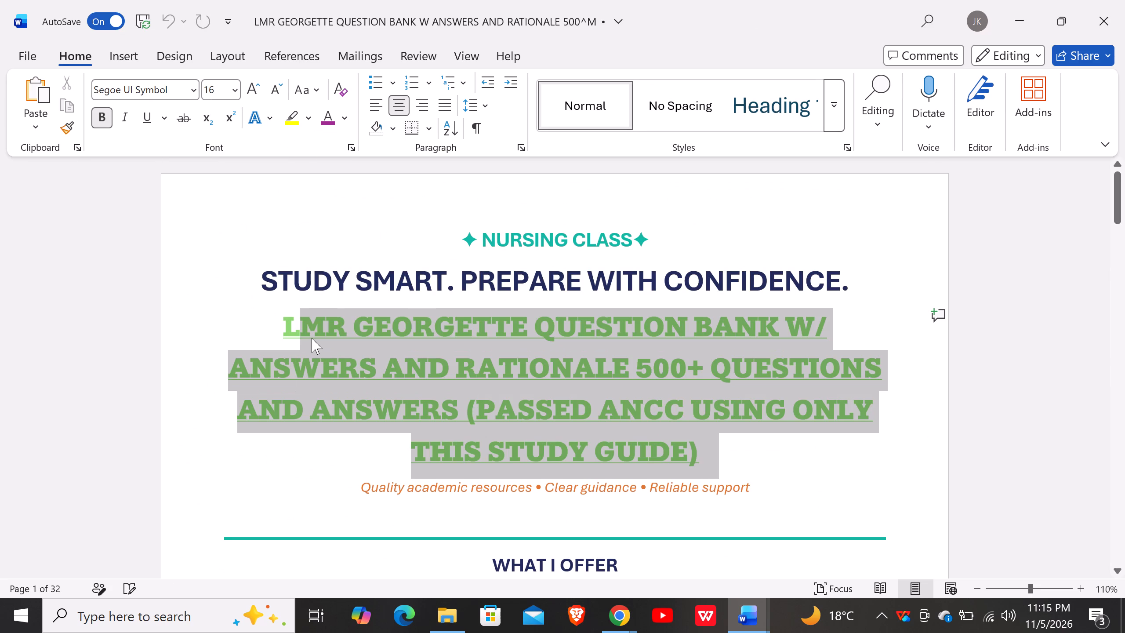
pyautogui.click(766, 461)
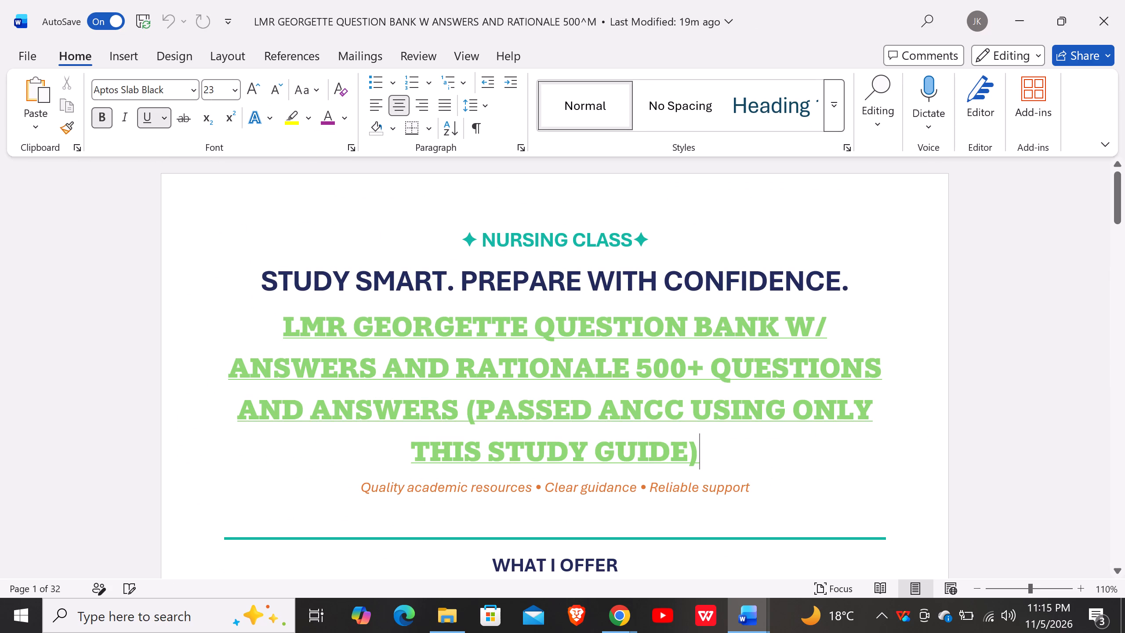
pyautogui.moveTo(706, 452); pyautogui.dragTo(301, 327)
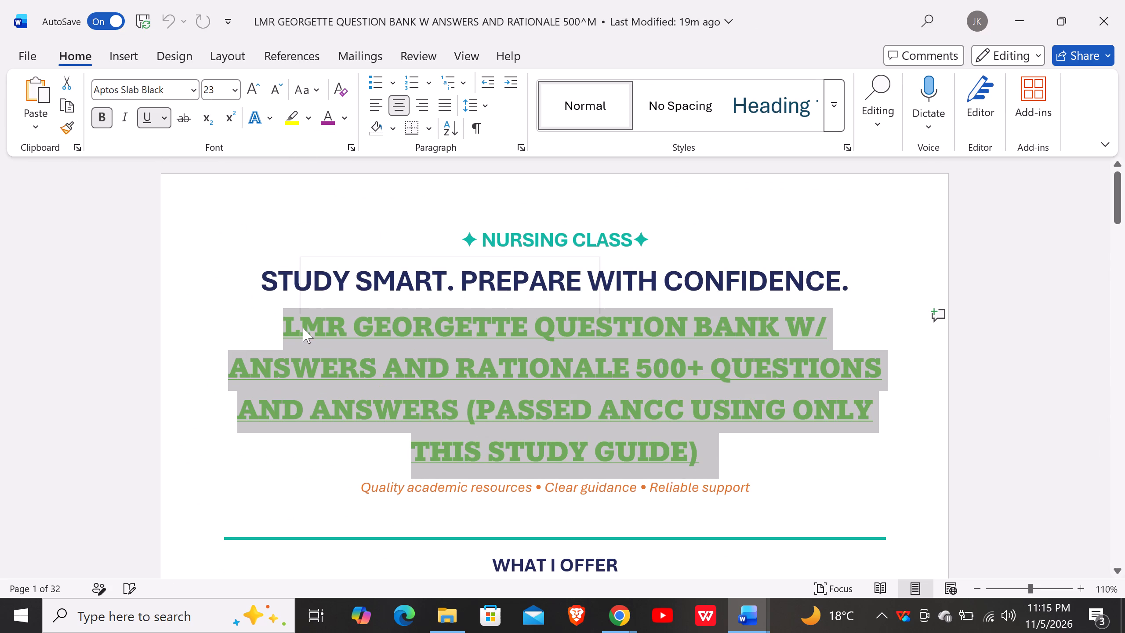
pyautogui.hotkey('ctrl', 'c')
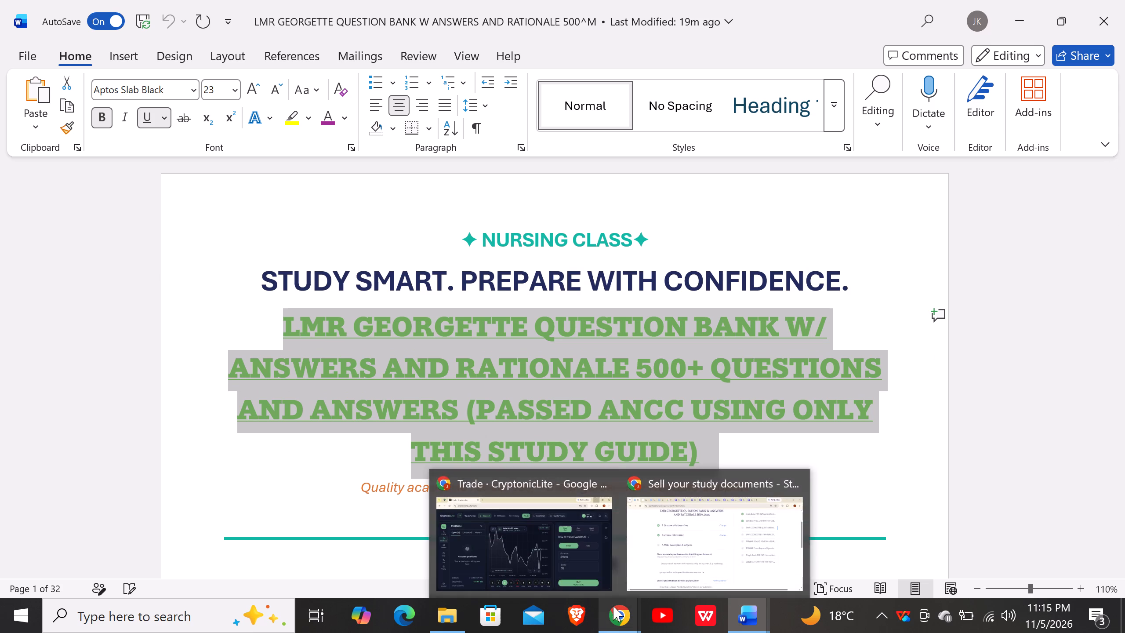
# Back in Chrome, paste the copied question bank title into the Stuvia listing as a keyword, the title and the description.
pyautogui.click(689, 547)
pyautogui.click(385, 433)
pyautogui.hotkey('ctrl', 'v')
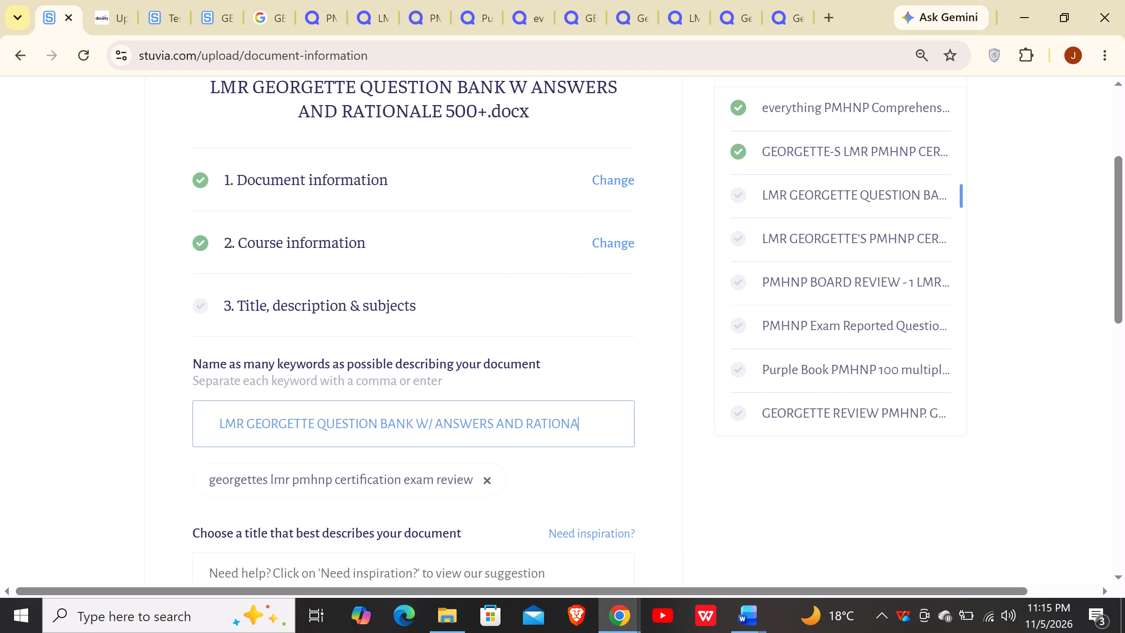
pyautogui.press('Return')
pyautogui.scroll(-3, 386, 436)
pyautogui.click(378, 392)
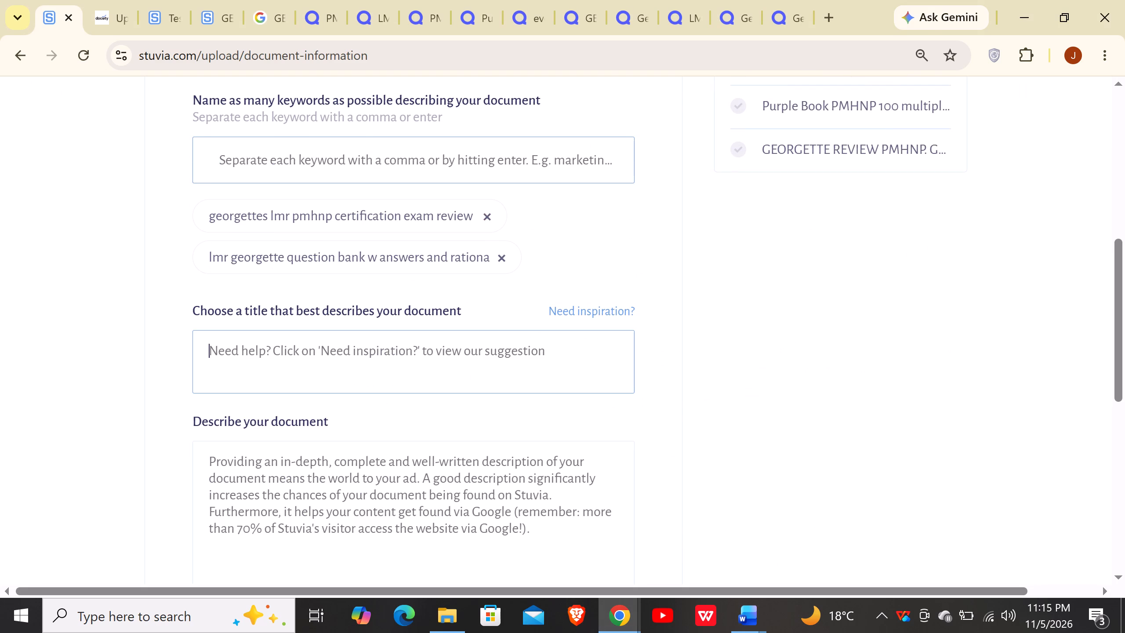
pyautogui.hotkey('ctrl', 'v')
pyautogui.scroll(-1, 380, 395)
pyautogui.click(379, 403)
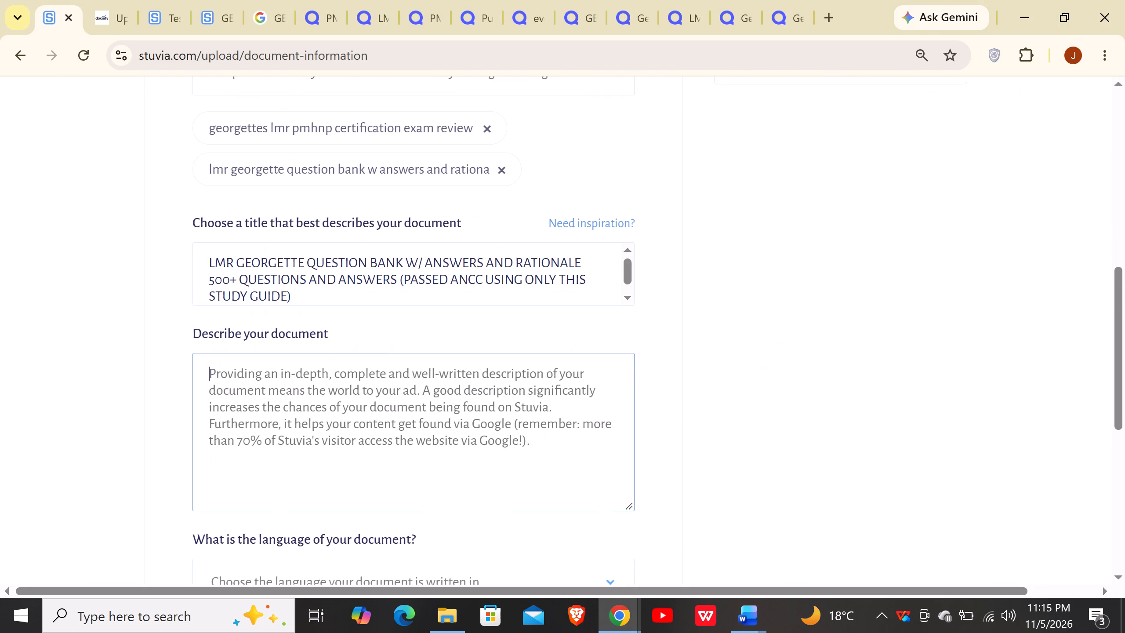
pyautogui.hotkey('ctrl', 'v')
# Set the question bank document's language to English and save the title, description and subjects section.
pyautogui.scroll(-2, 385, 439)
pyautogui.click(403, 406)
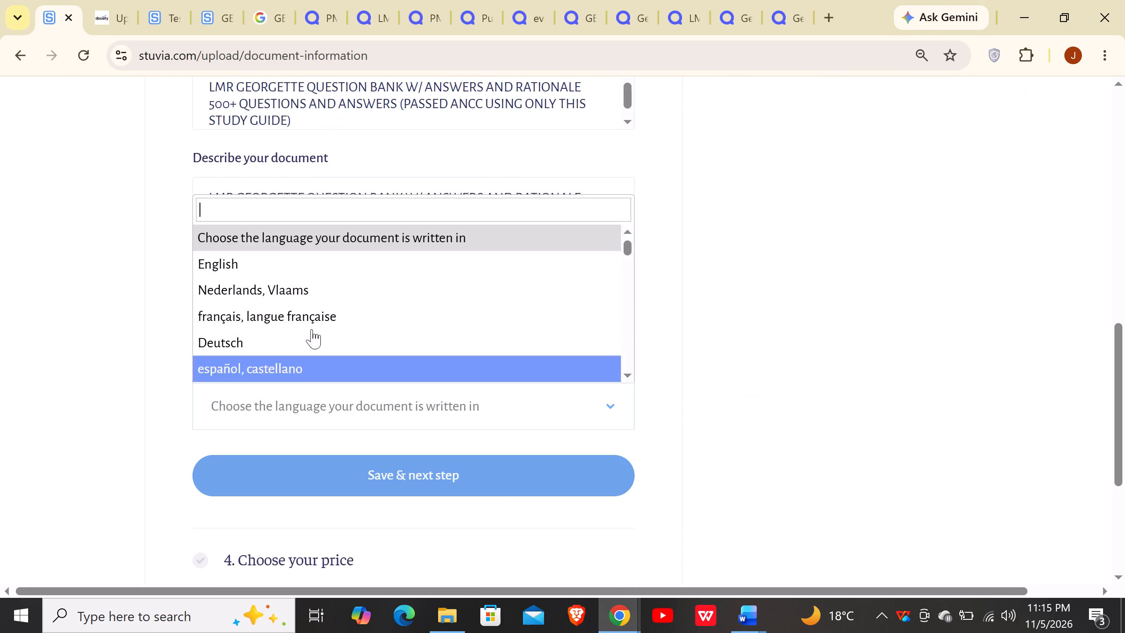
pyautogui.click(287, 266)
pyautogui.click(377, 476)
# Set the price of the LMR GEORGETTE QUESTION BANK listing to 15.00 and publish it.
pyautogui.scroll(2, 380, 466)
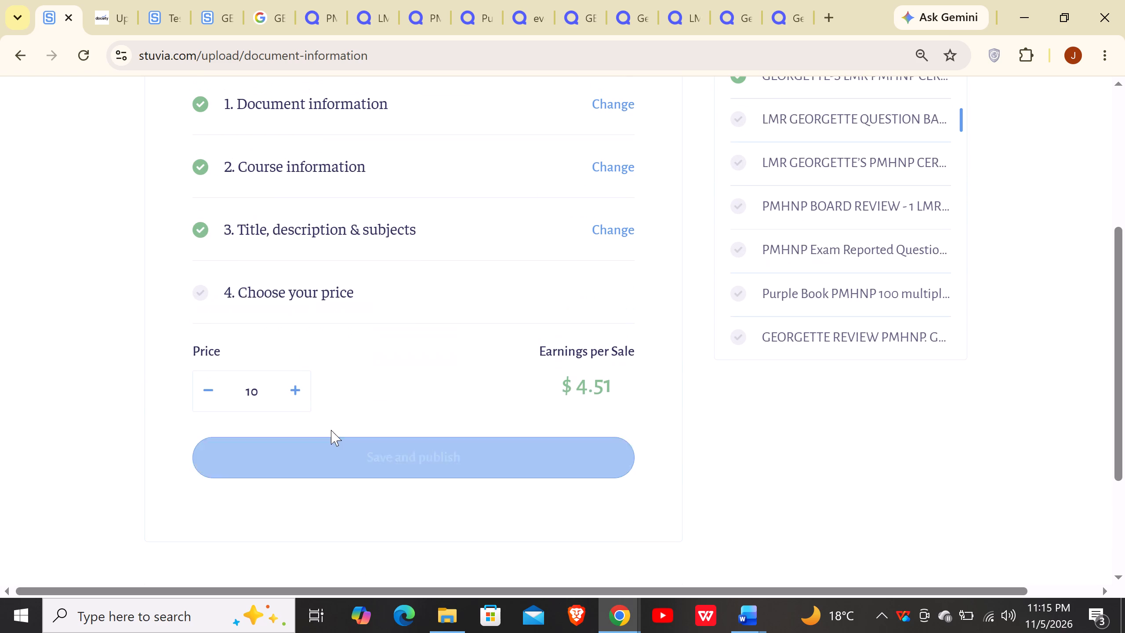
pyautogui.tripleClick(301, 395)
pyautogui.tripleClick(301, 395)
pyautogui.tripleClick(301, 395)
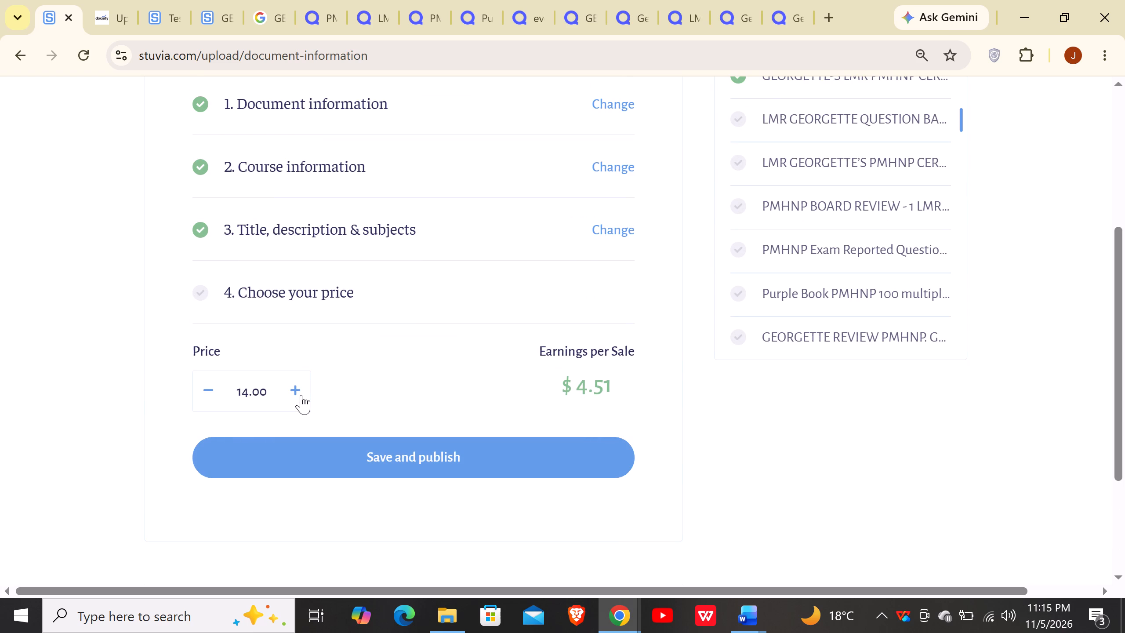
pyautogui.click(301, 395)
pyautogui.click(372, 462)
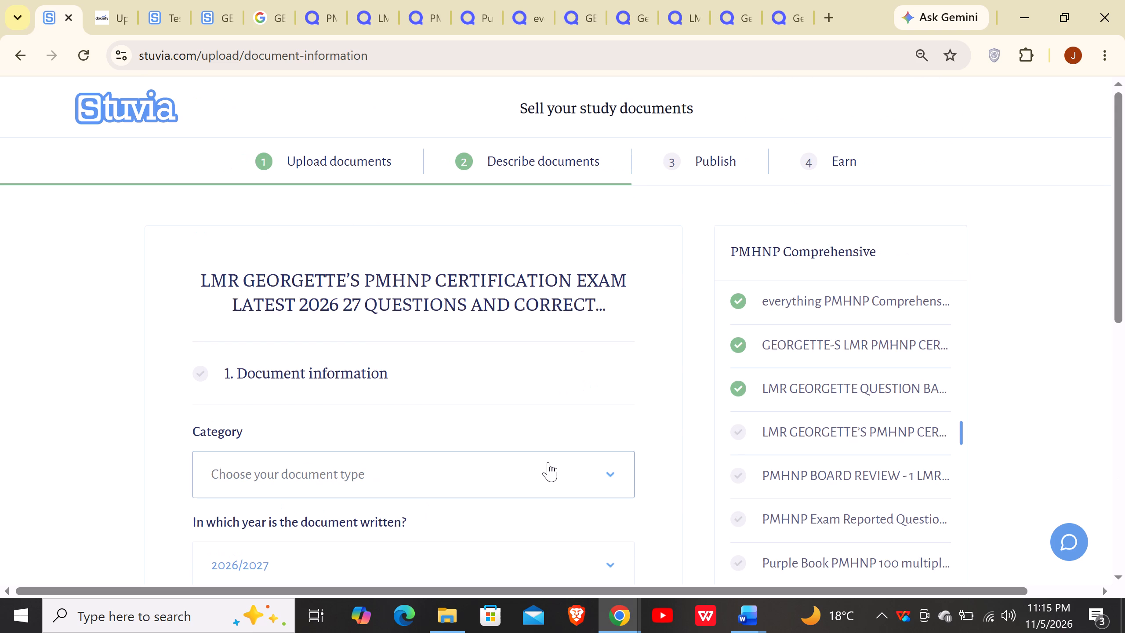
# For the LMR GEORGETTE'S PMHNP CERTIFICATION EXAM document, choose Exam (elaborations), Questions & answers, grade A+ and no linked book, and save the document information.
pyautogui.scroll(-2, 548, 462)
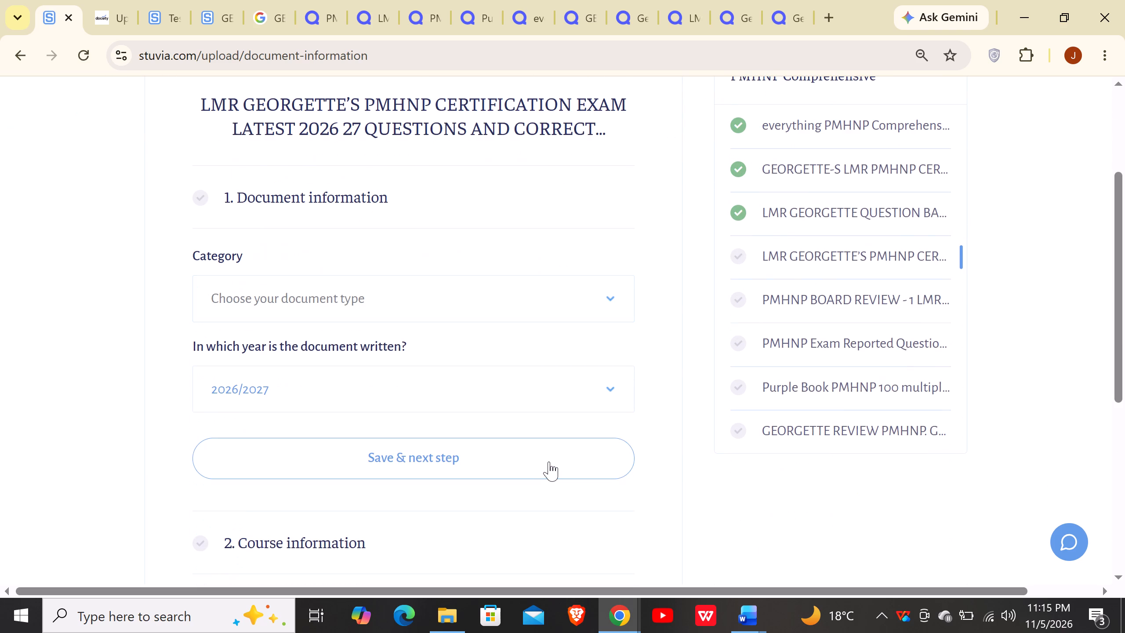
pyautogui.scroll(2, 549, 462)
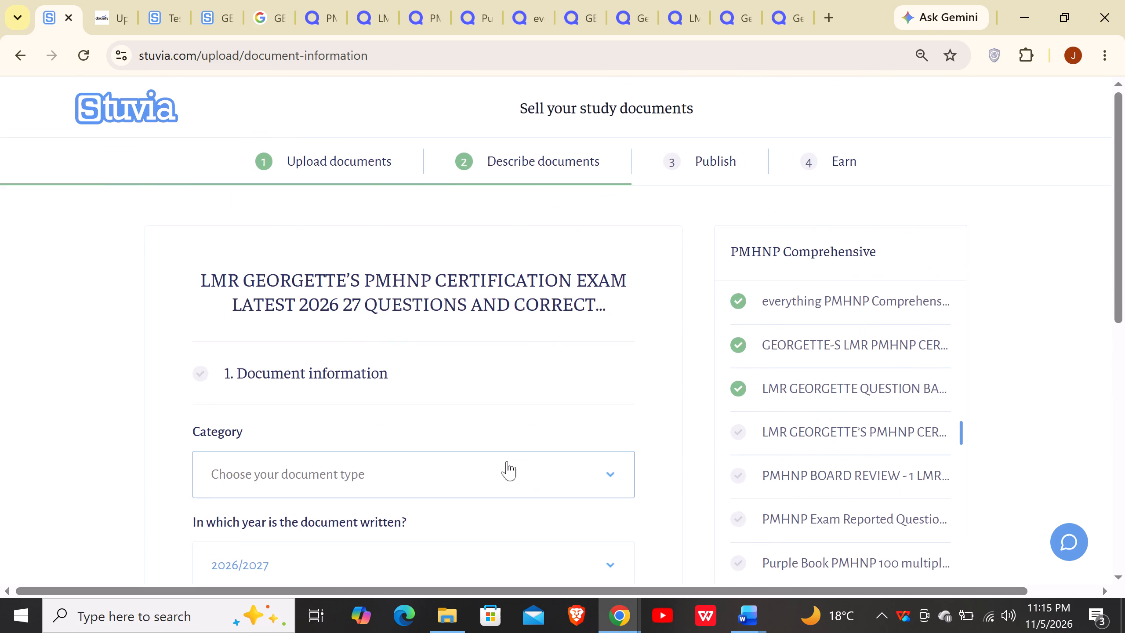
pyautogui.click(354, 483)
pyautogui.scroll(-1, 393, 455)
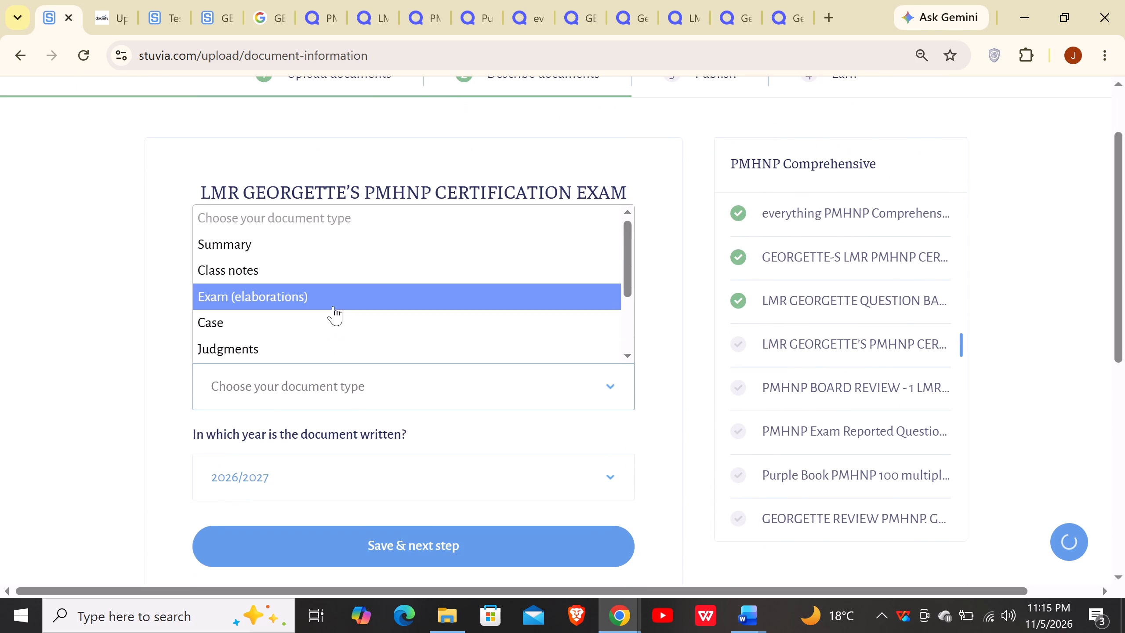
pyautogui.click(333, 306)
pyautogui.scroll(-2, 394, 435)
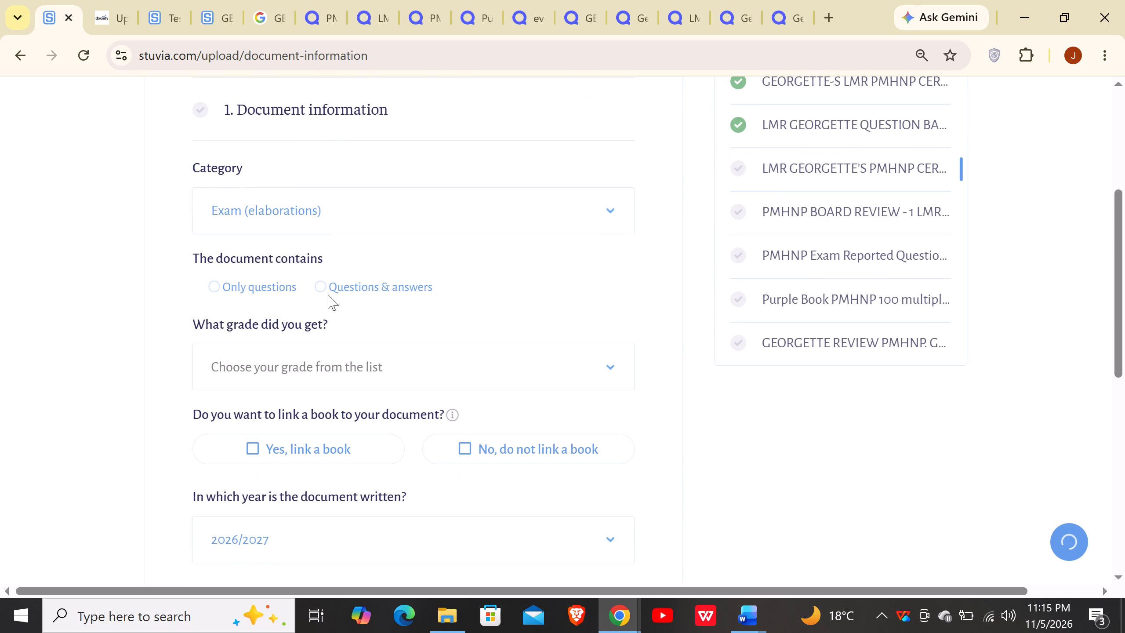
pyautogui.click(320, 284)
pyautogui.click(521, 384)
pyautogui.click(387, 429)
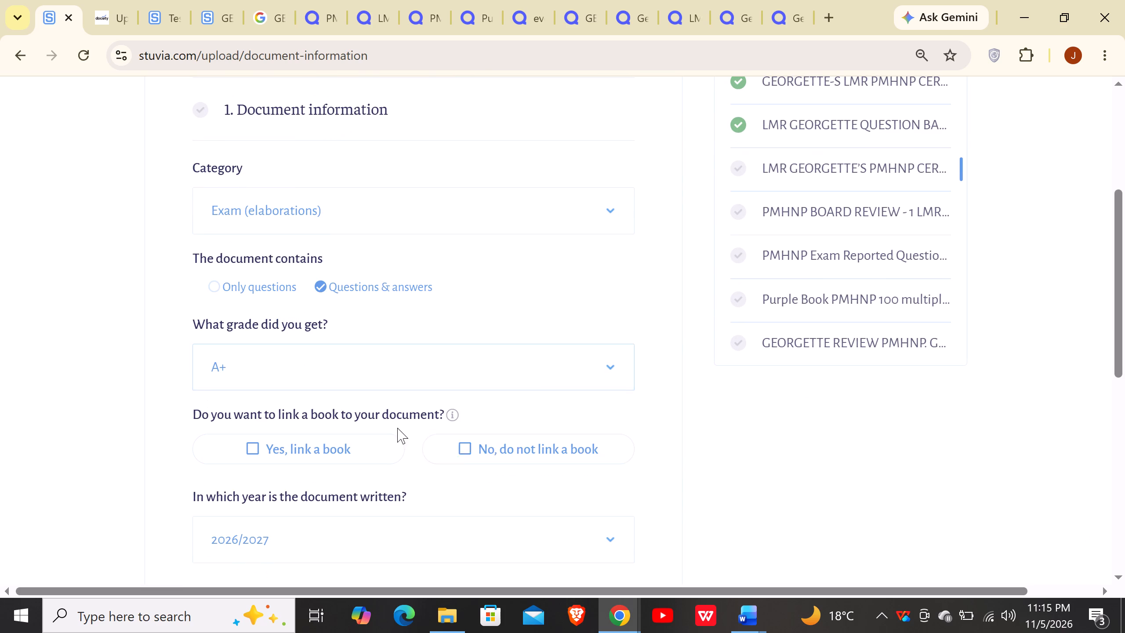
pyautogui.click(464, 440)
pyautogui.scroll(-2, 465, 441)
pyautogui.click(448, 431)
# Set the PMHNP Comprehensive exam date to November 25, 2026 and save the course information.
pyautogui.scroll(1, 446, 428)
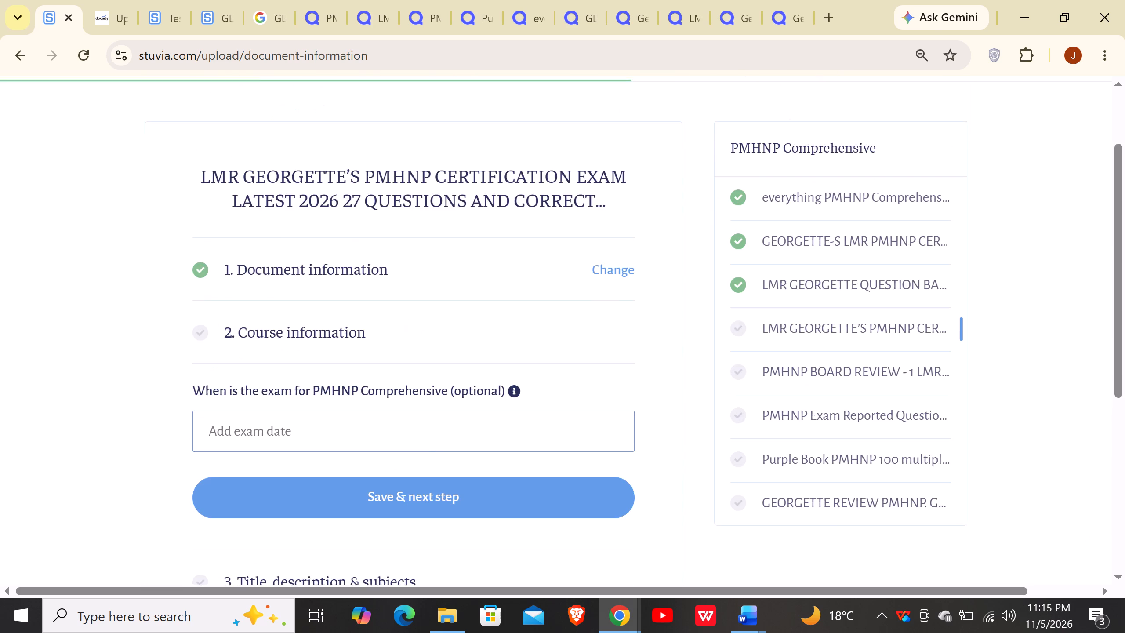
pyautogui.scroll(-1, 445, 427)
pyautogui.click(390, 426)
pyautogui.scroll(-2, 314, 456)
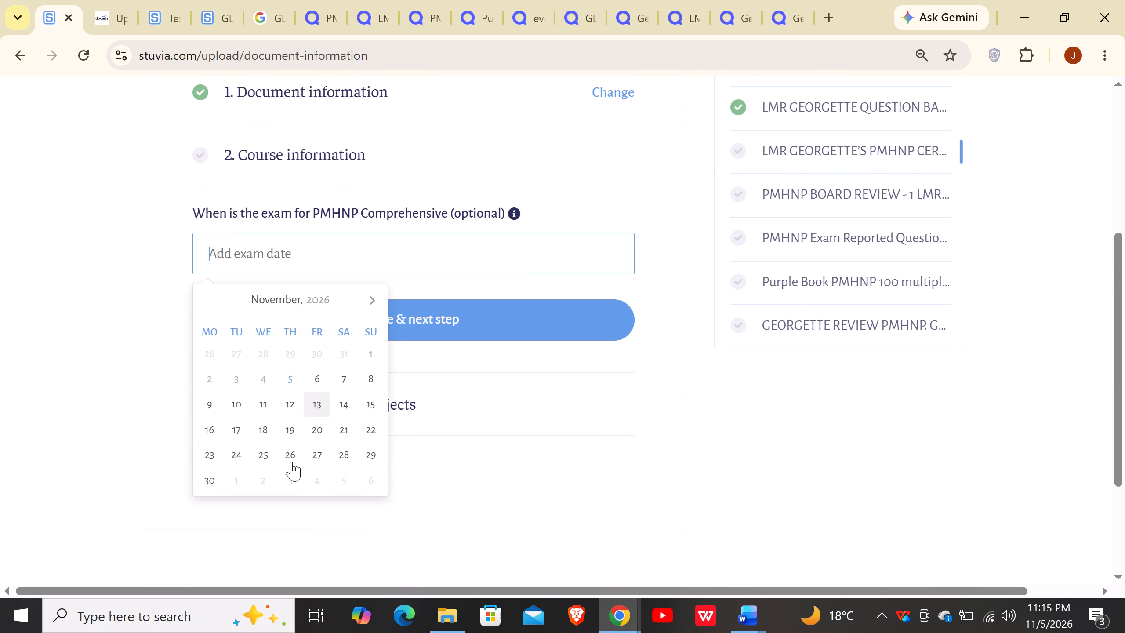
pyautogui.click(259, 449)
pyautogui.click(468, 328)
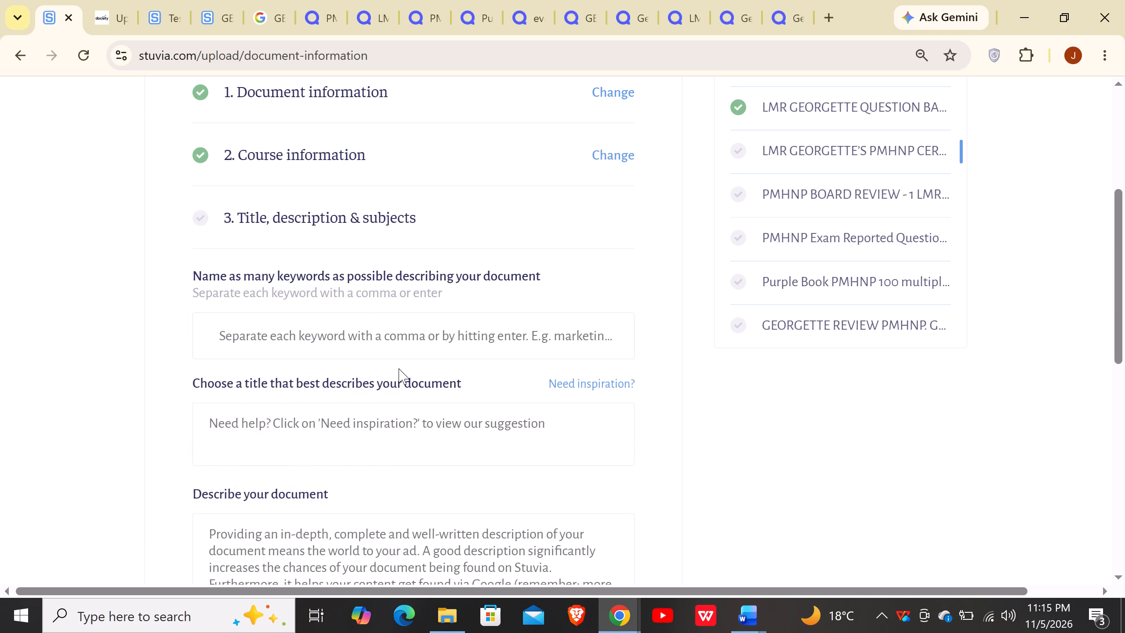
# Open the LMR GEORGETTE'S PMHNP CERTIFICATION EXAM document from the stuvia folder in Word and copy its full green title.
pyautogui.scroll(2, 397, 348)
pyautogui.scroll(-1, 397, 348)
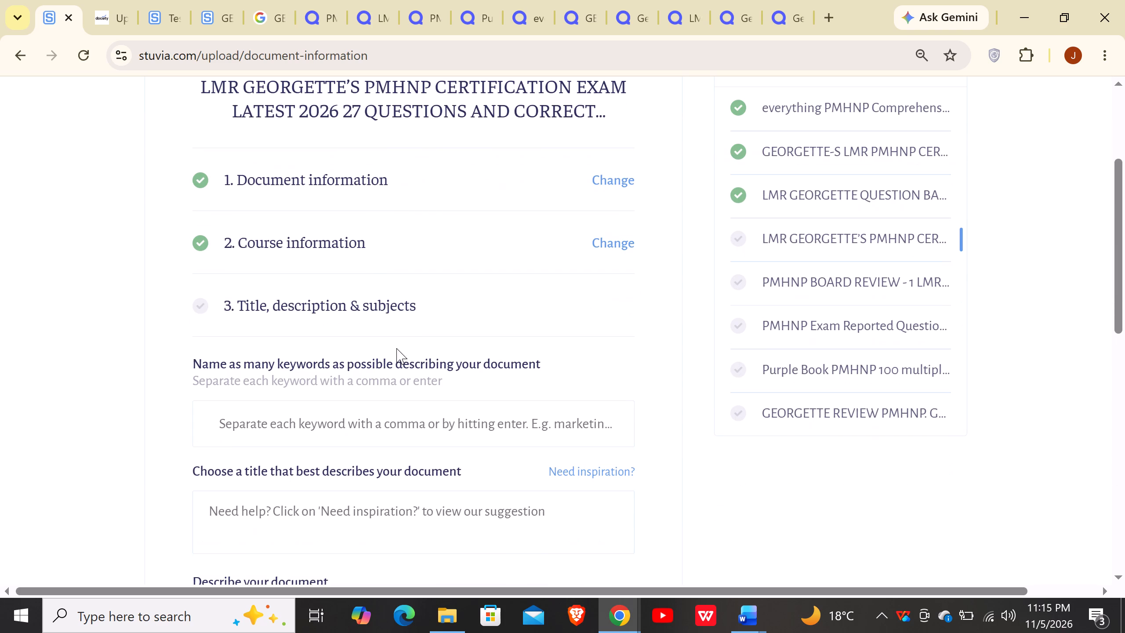
pyautogui.click(457, 560)
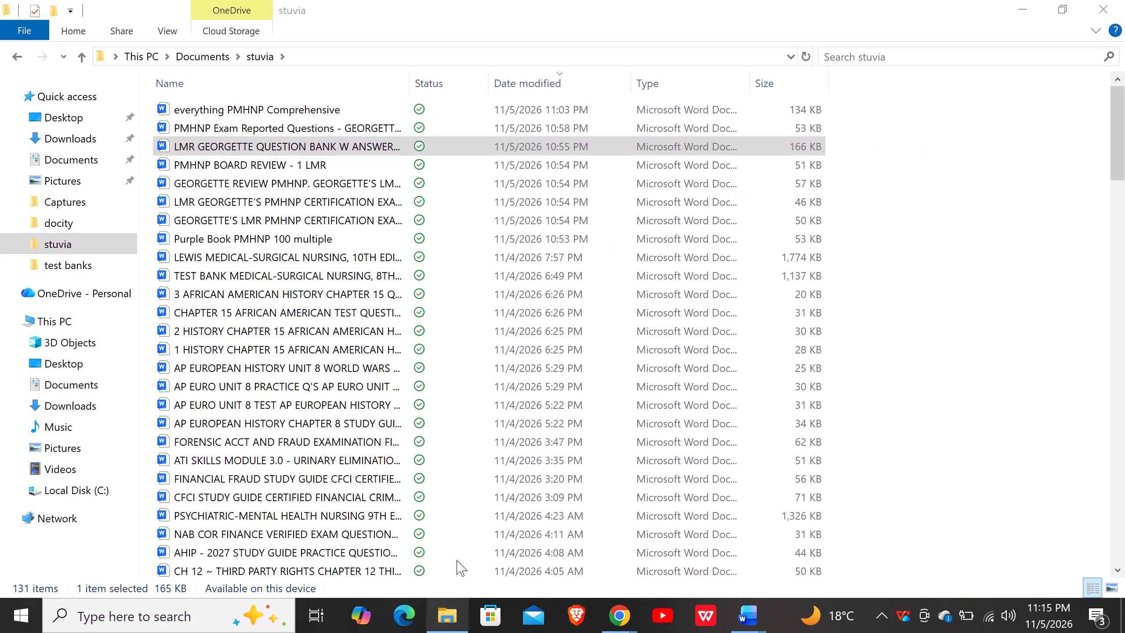
pyautogui.doubleClick(295, 201)
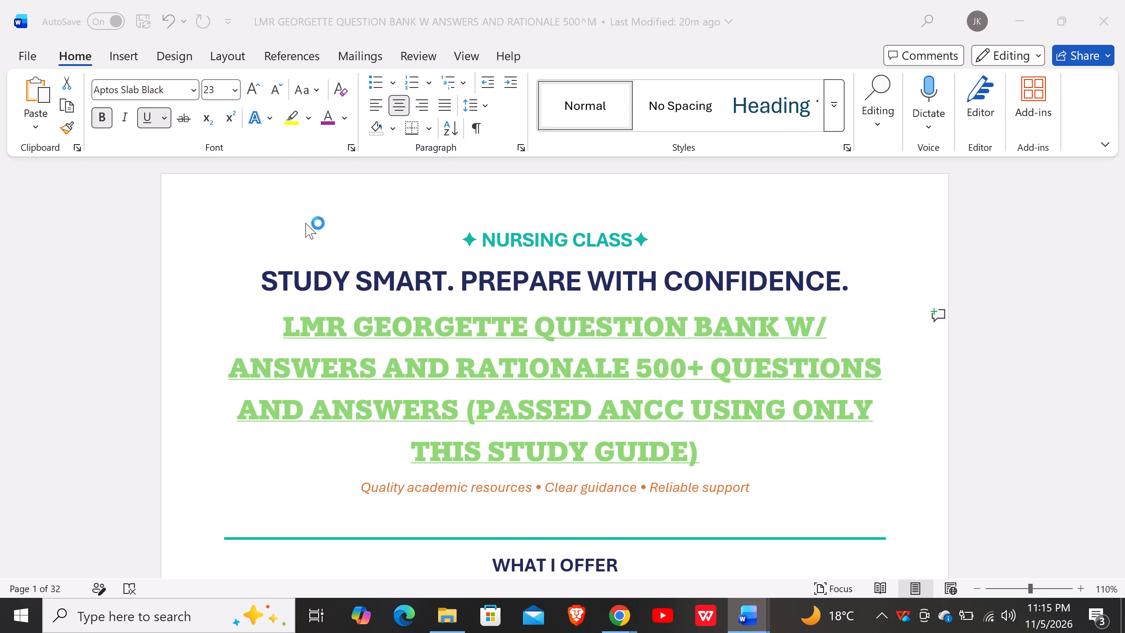
pyautogui.moveTo(866, 411); pyautogui.dragTo(359, 329)
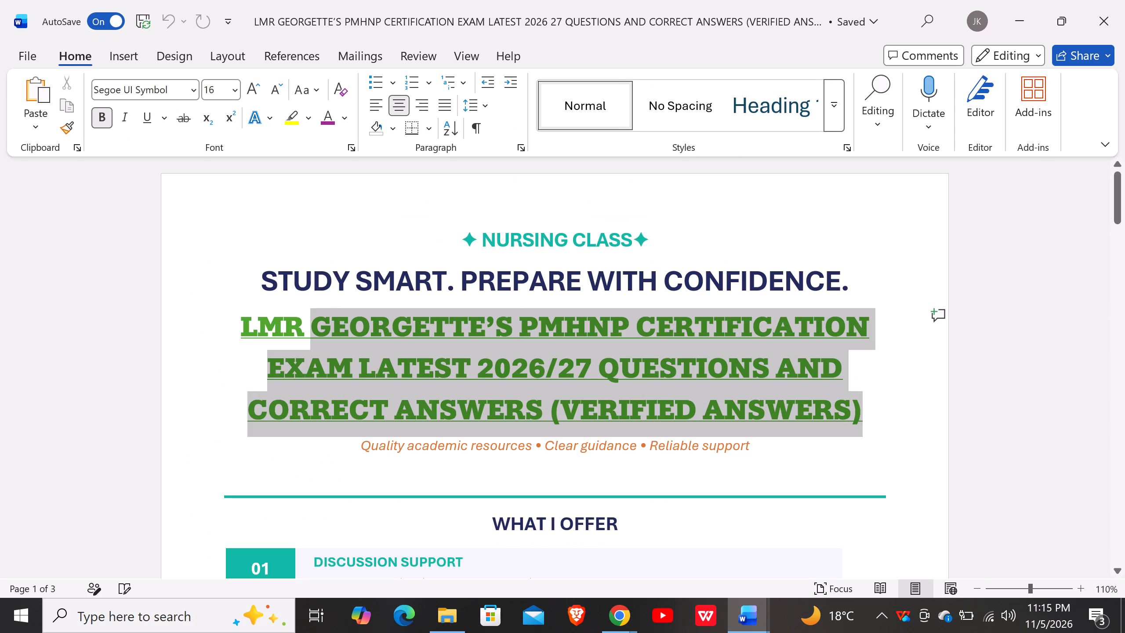
pyautogui.moveTo(359, 329); pyautogui.dragTo(243, 329)
pyautogui.hotkey('ctrl', 'c')
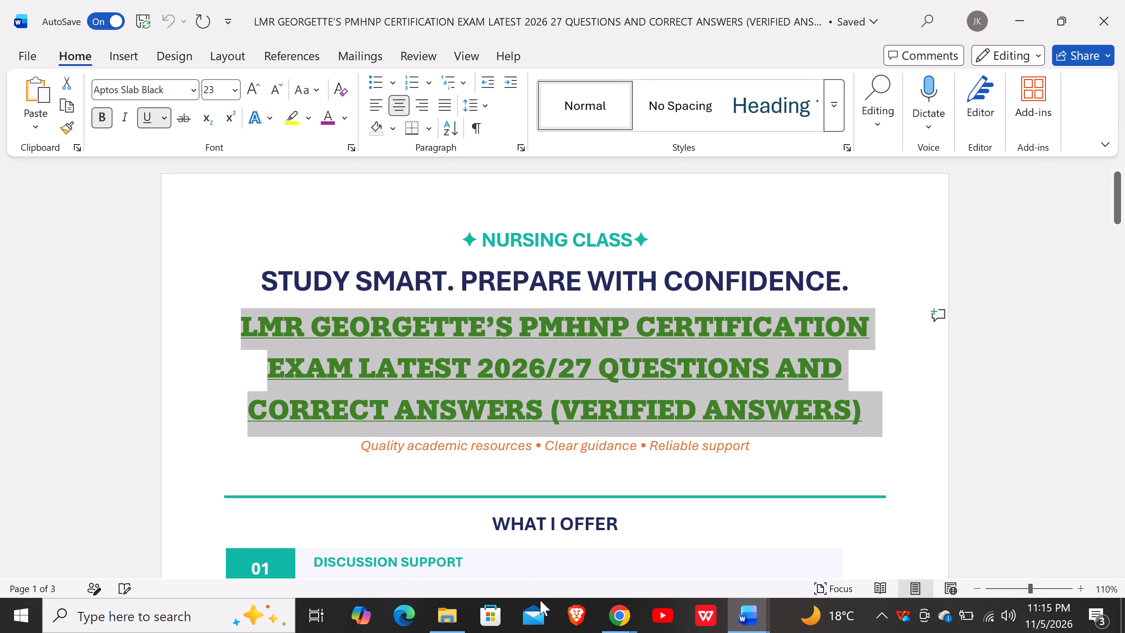
# Back in Chrome, paste the copied certification exam title into the Stuvia listing as a keyword, the title and the description.
pyautogui.click(696, 547)
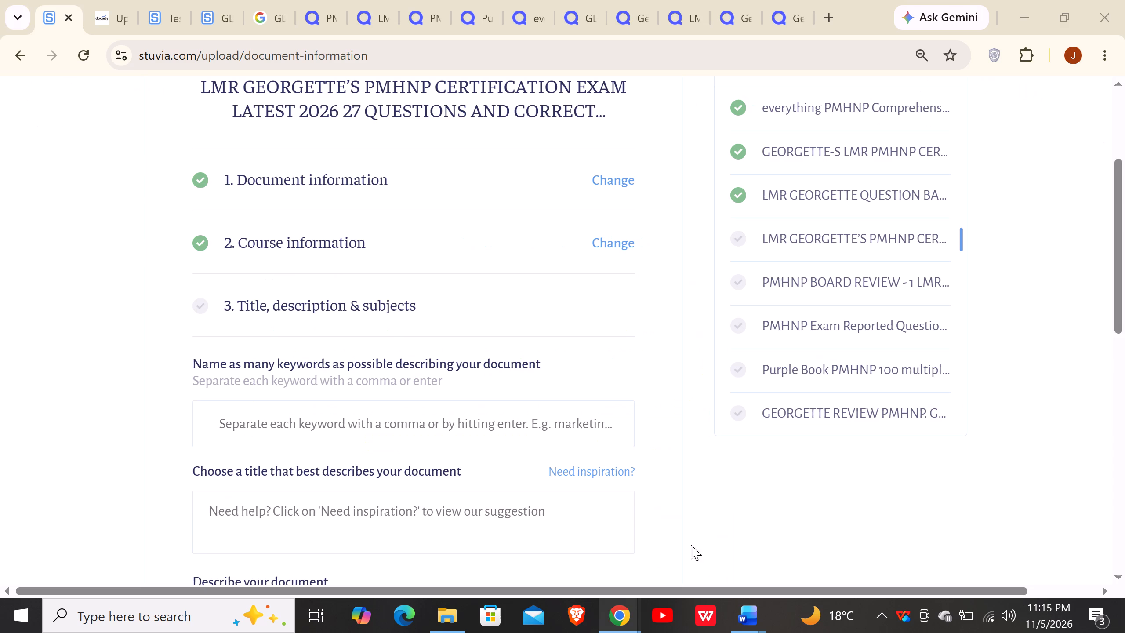
pyautogui.hotkey('ctrl', 'v')
pyautogui.click(370, 419)
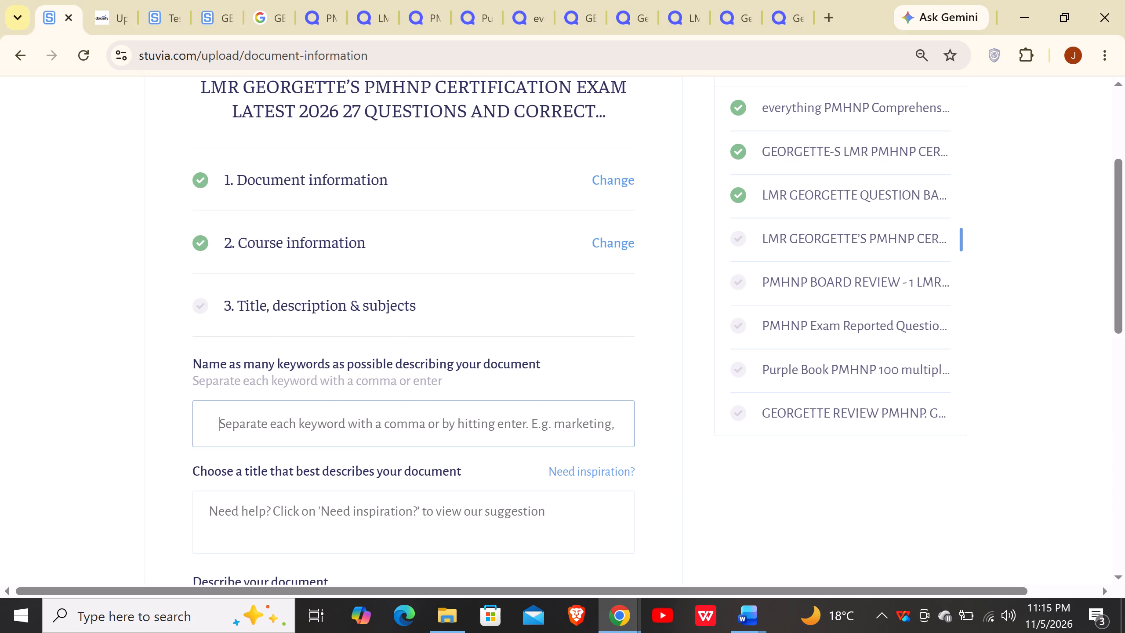
pyautogui.hotkey('ctrl', 'v')
pyautogui.press('Return')
pyautogui.scroll(-2, 496, 457)
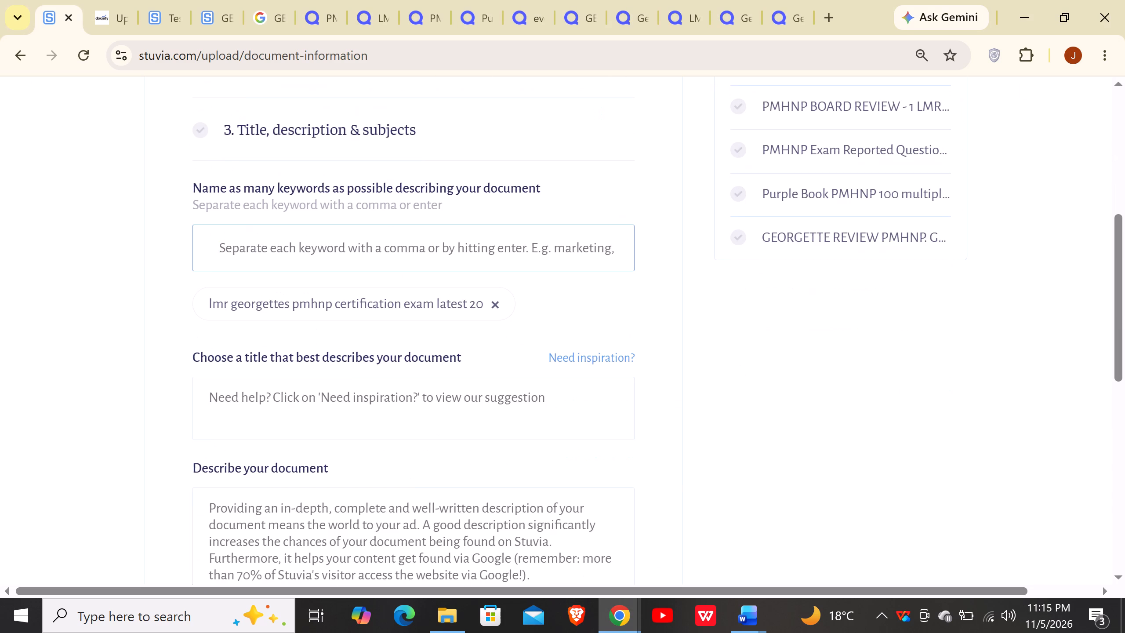
pyautogui.click(368, 410)
pyautogui.hotkey('ctrl', 'v')
pyautogui.scroll(-2, 366, 436)
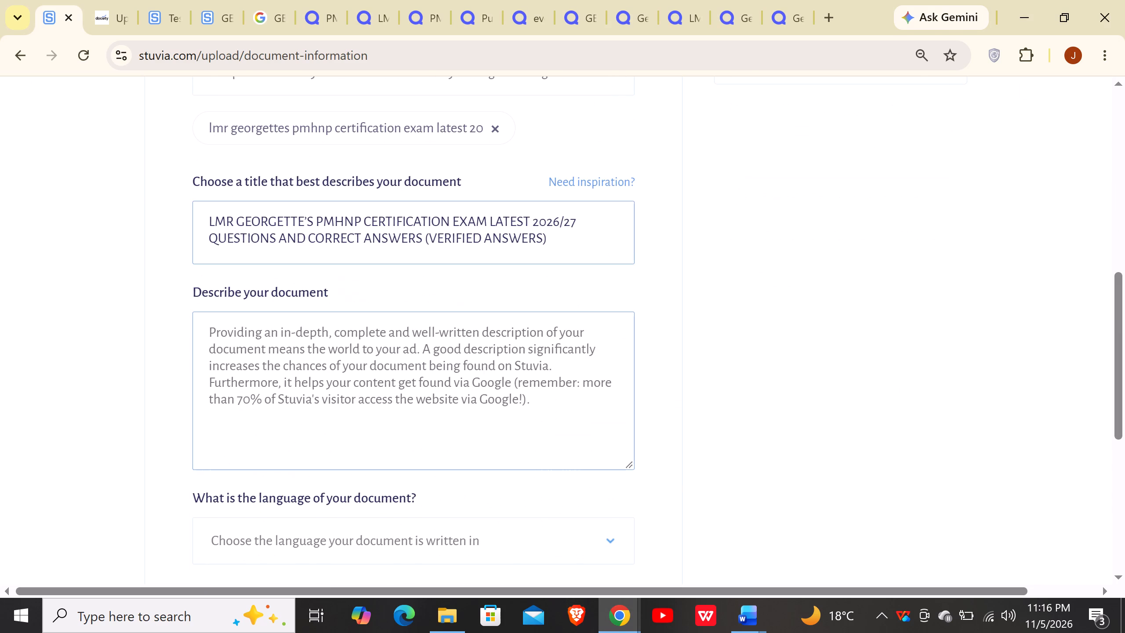
pyautogui.click(375, 395)
pyautogui.hotkey('ctrl', 'v')
# Set the certification exam document's language to English and save the title and description section.
pyautogui.scroll(-2, 377, 396)
pyautogui.click(412, 361)
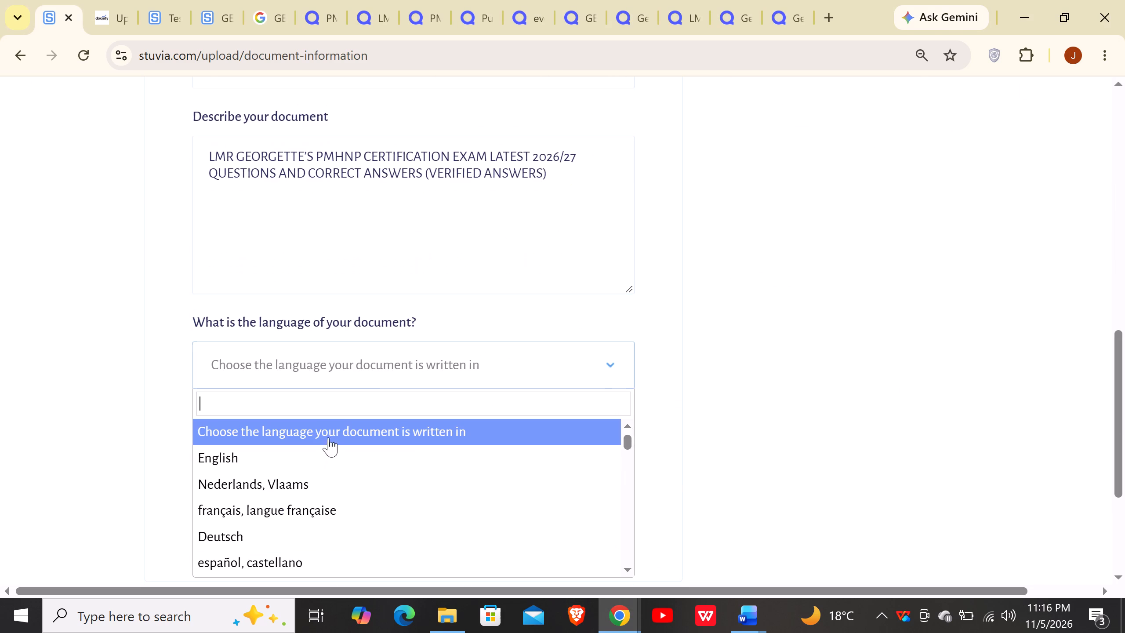
pyautogui.click(323, 456)
pyautogui.click(373, 438)
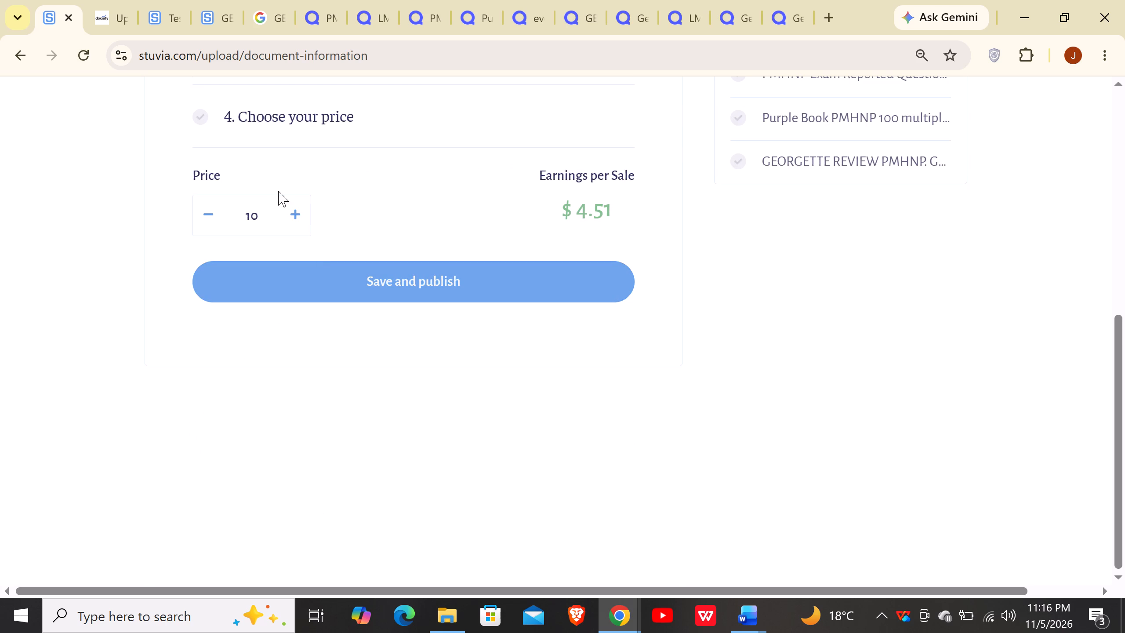
# Set the certification exam listing's price to 15.00 and publish it.
pyautogui.tripleClick(294, 216)
pyautogui.tripleClick(294, 216)
pyautogui.doubleClick(294, 216)
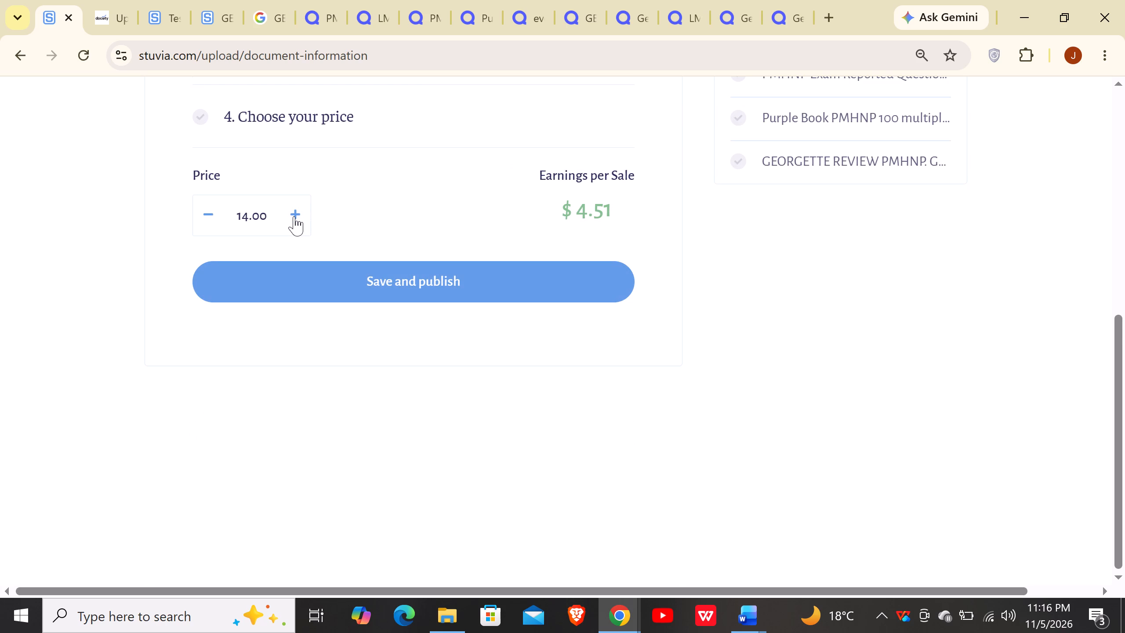
pyautogui.click(294, 216)
pyautogui.click(294, 216)
pyautogui.click(330, 288)
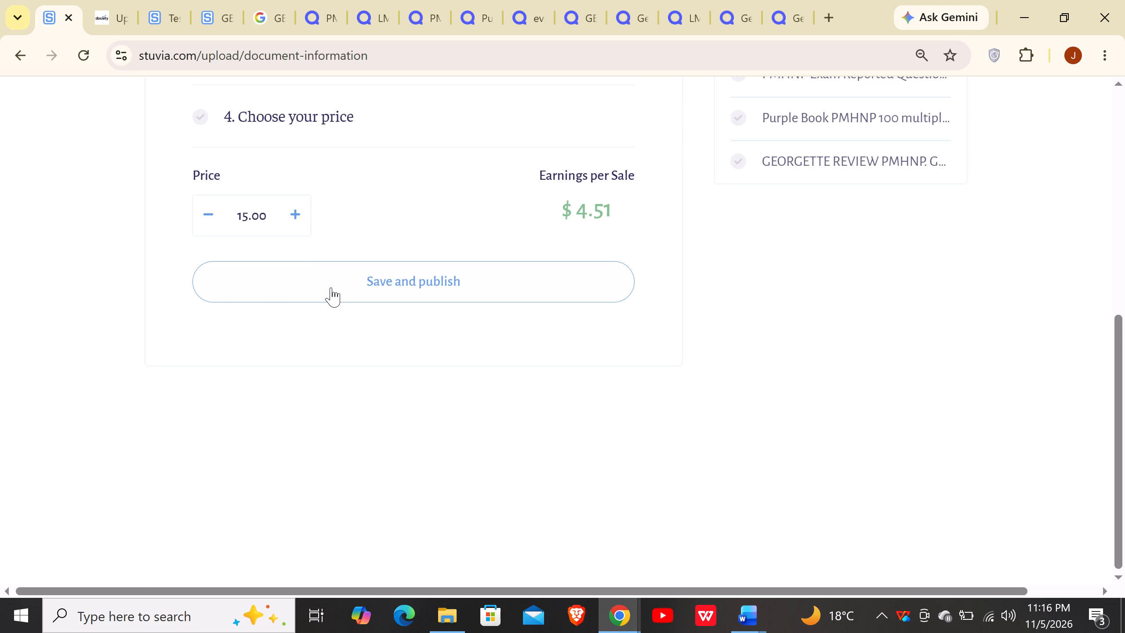
pyautogui.click(359, 286)
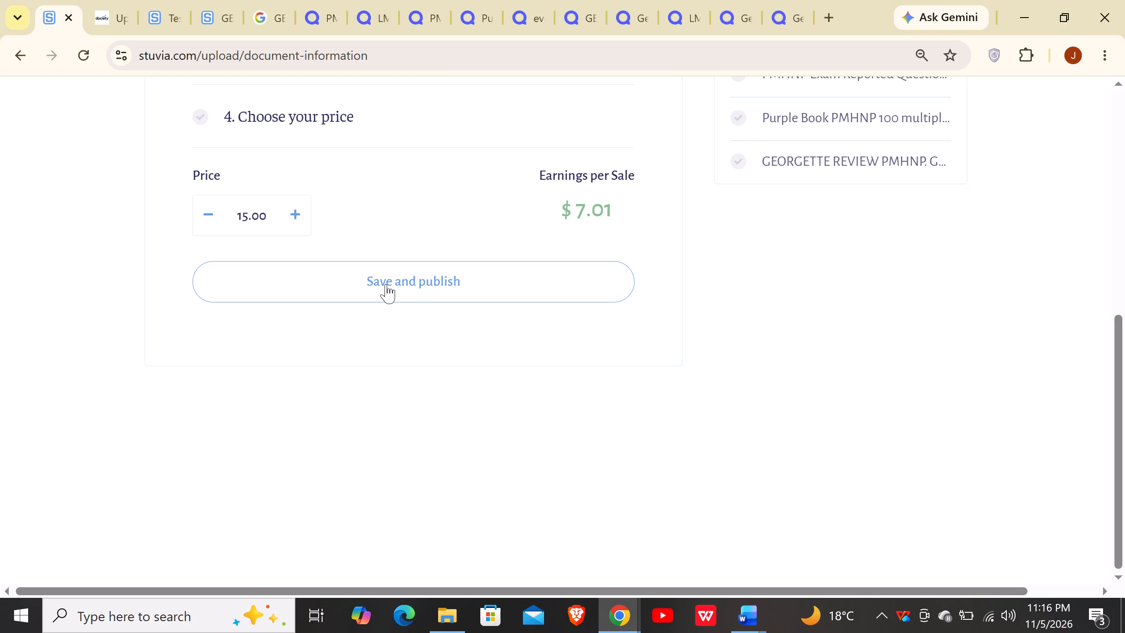
pyautogui.click(386, 284)
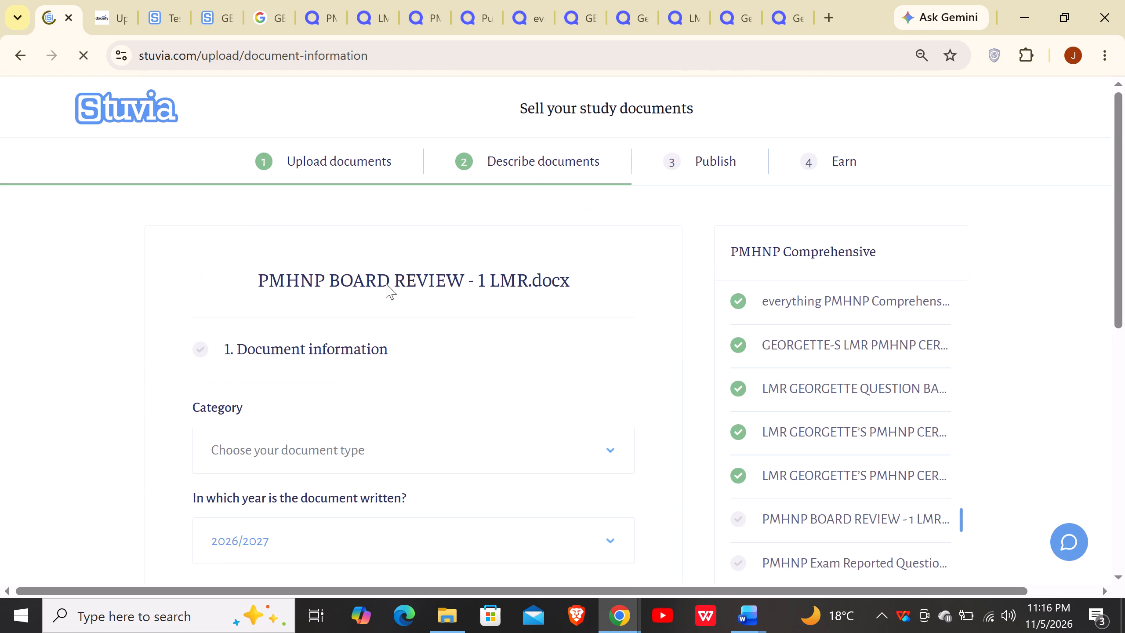
# For PMHNP BOARD REVIEW - 1 LMR, choose Exam (elaborations), Questions & answers, grade A+ and no linked book, and save the document information.
pyautogui.scroll(-1, 385, 284)
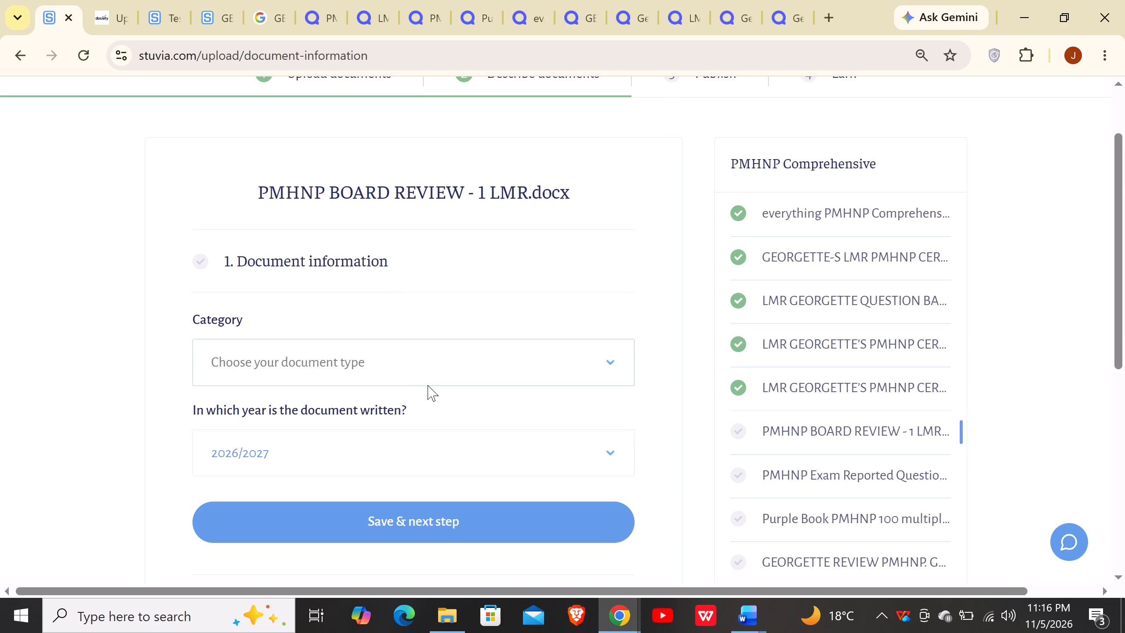
pyautogui.scroll(-1, 430, 382)
pyautogui.click(461, 280)
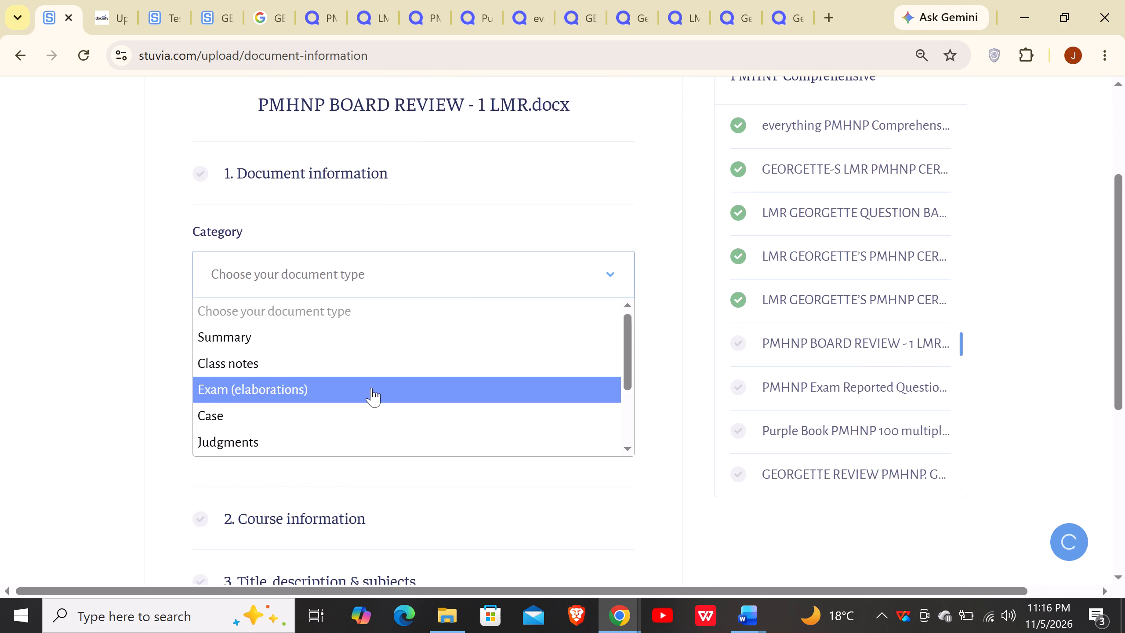
pyautogui.click(373, 386)
pyautogui.click(324, 352)
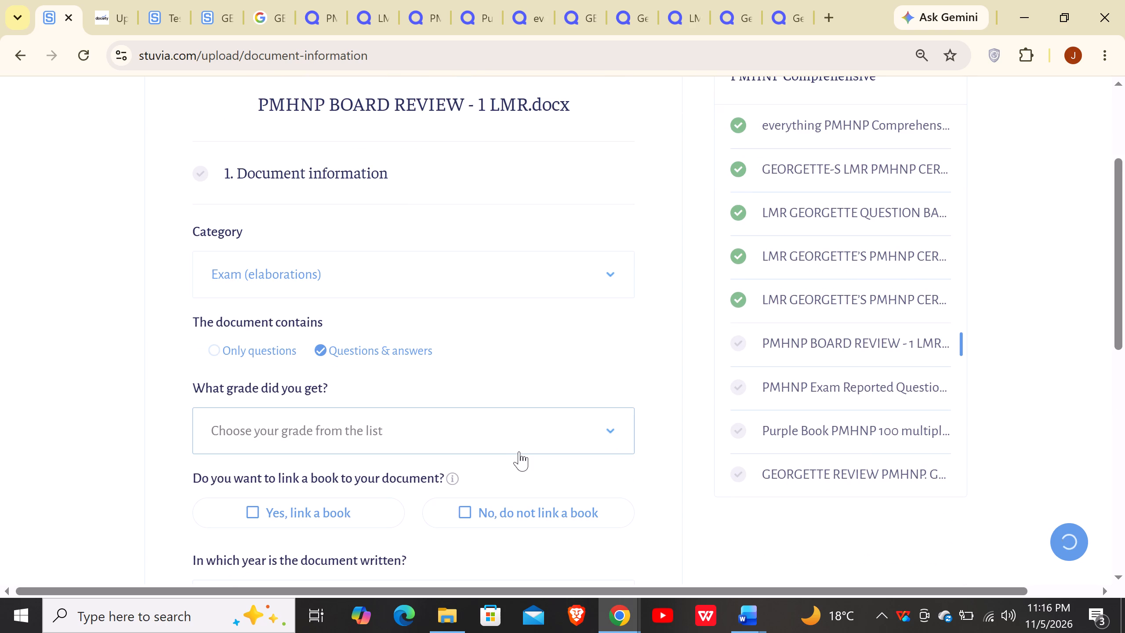
pyautogui.click(519, 449)
pyautogui.click(388, 300)
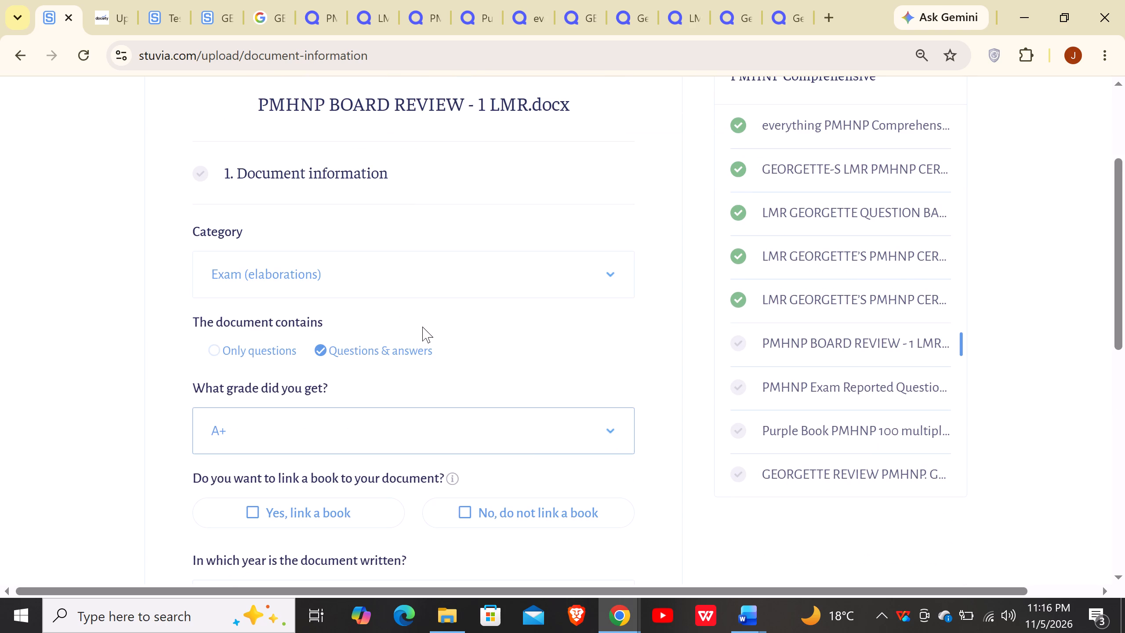
pyautogui.scroll(-2, 424, 330)
pyautogui.click(475, 343)
pyautogui.click(434, 495)
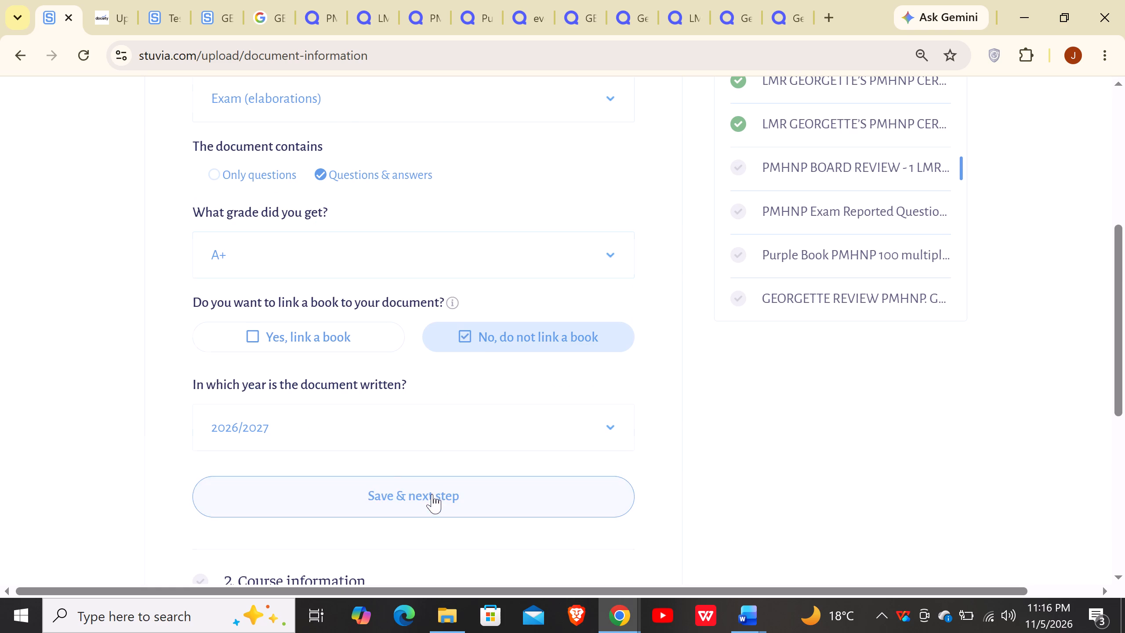
# Set the PMHNP Comprehensive exam date to November 19, 2026 and save the course information.
pyautogui.click(320, 157)
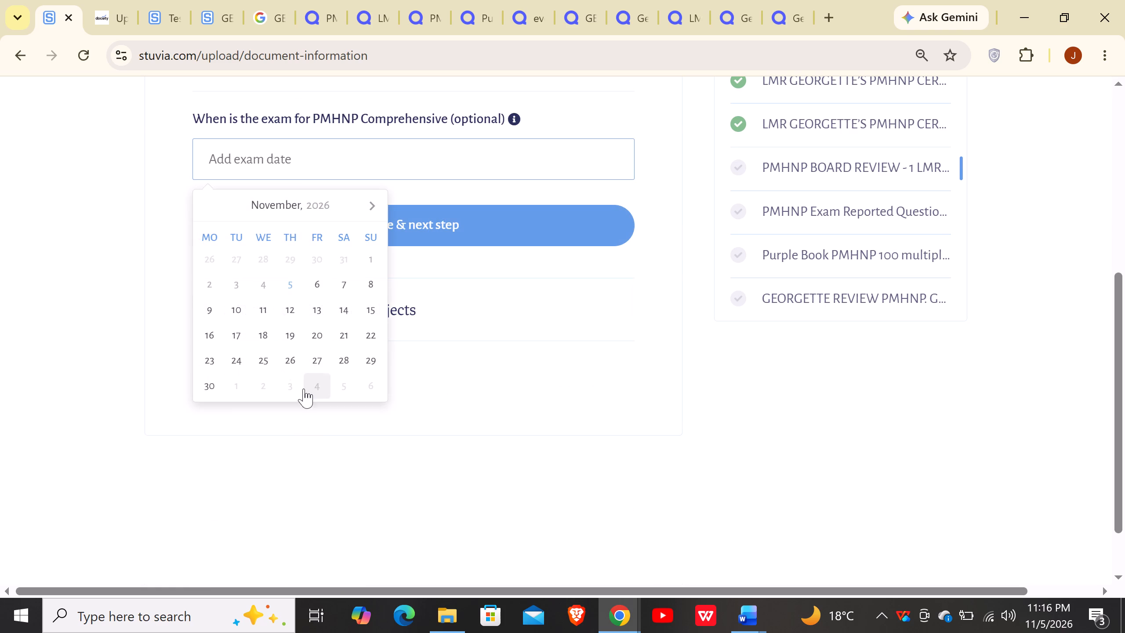
pyautogui.click(291, 335)
pyautogui.click(457, 230)
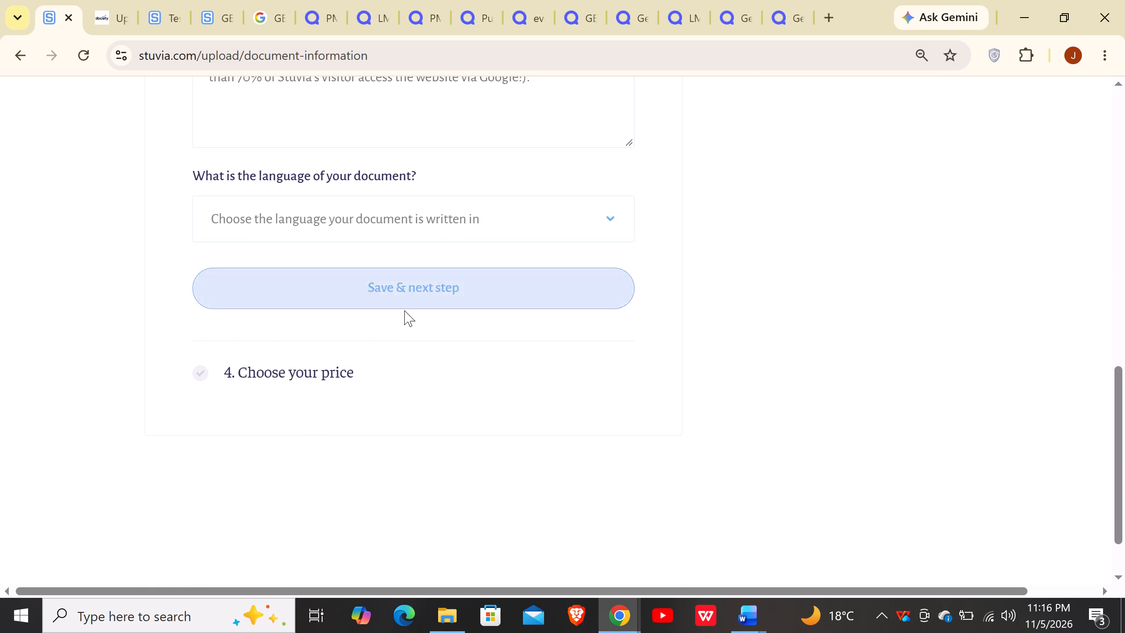
# Add the previously copied LMR GEORGETTE'S certification exam title as a keyword for the PMHNP BOARD REVIEW - 1 LMR listing.
pyautogui.scroll(3, 404, 311)
pyautogui.scroll(3, 348, 294)
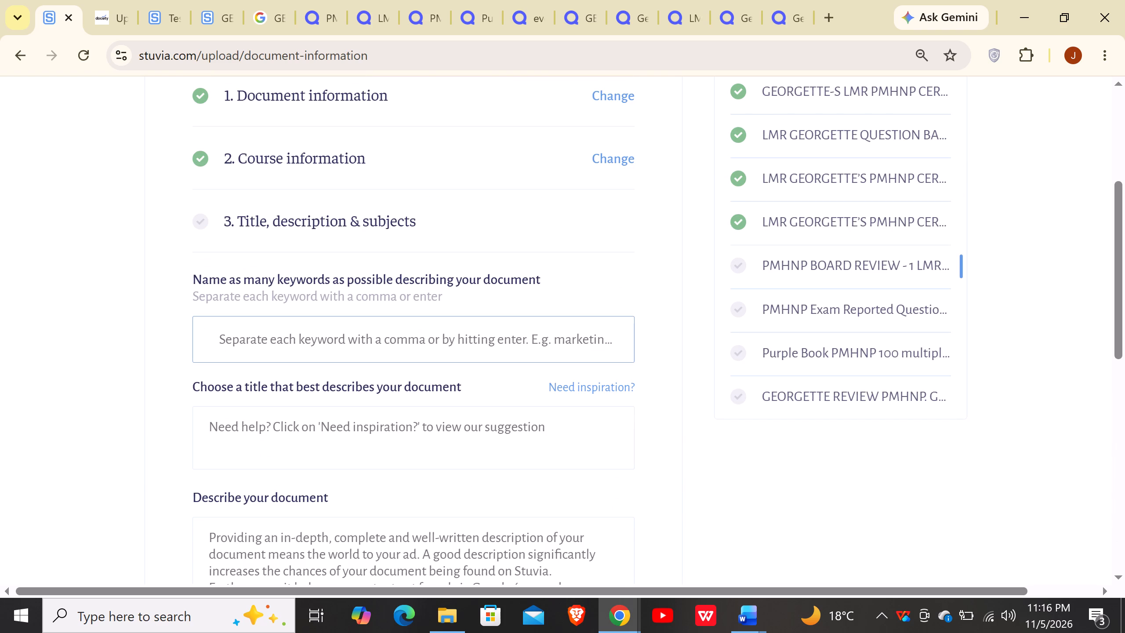
pyautogui.click(335, 332)
pyautogui.hotkey('ctrl', 'v')
pyautogui.press('Return')
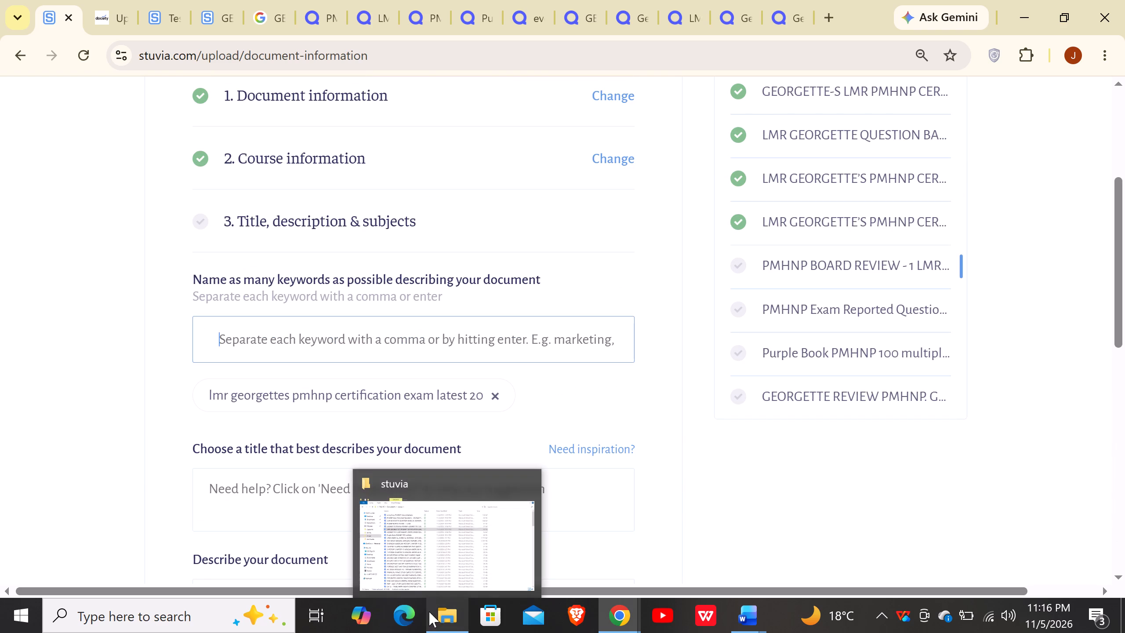
# Open the PMHNP BOARD REVIEW - 1 LMR document from the stuvia folder in Word and copy its full orange title.
pyautogui.click(452, 502)
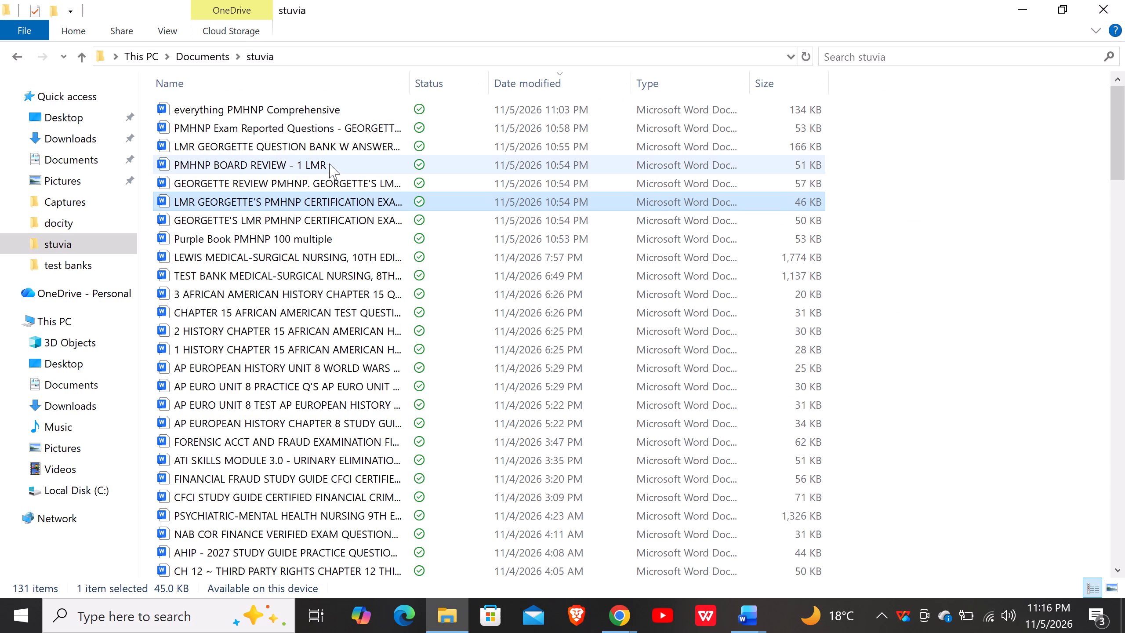
pyautogui.doubleClick(329, 164)
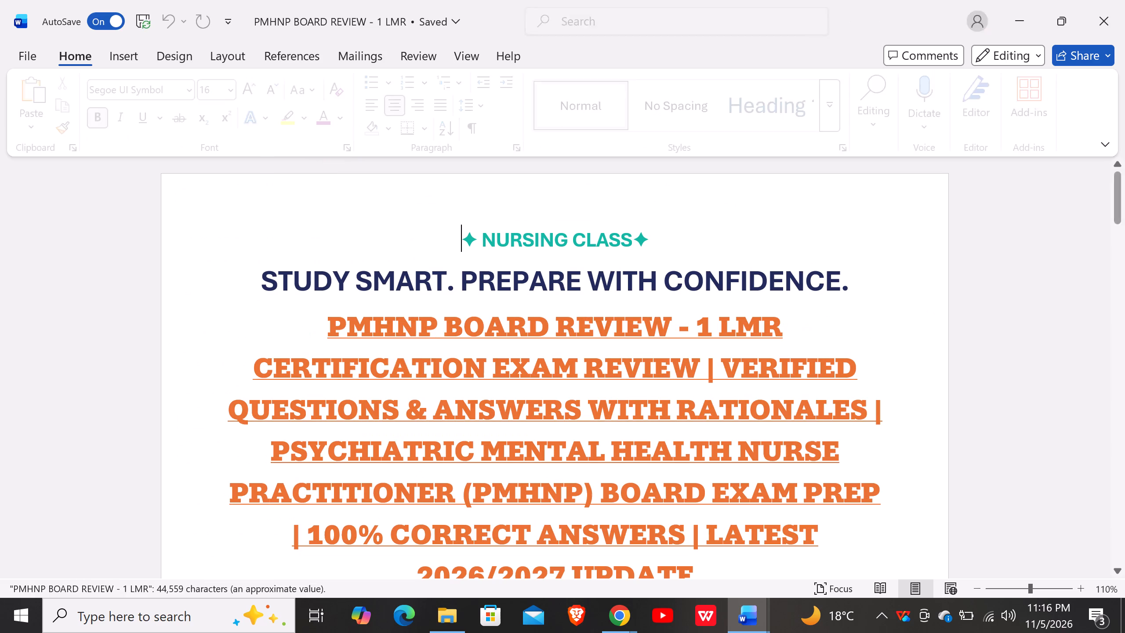
pyautogui.scroll(-2, 568, 426)
pyautogui.moveTo(700, 489); pyautogui.dragTo(634, 472)
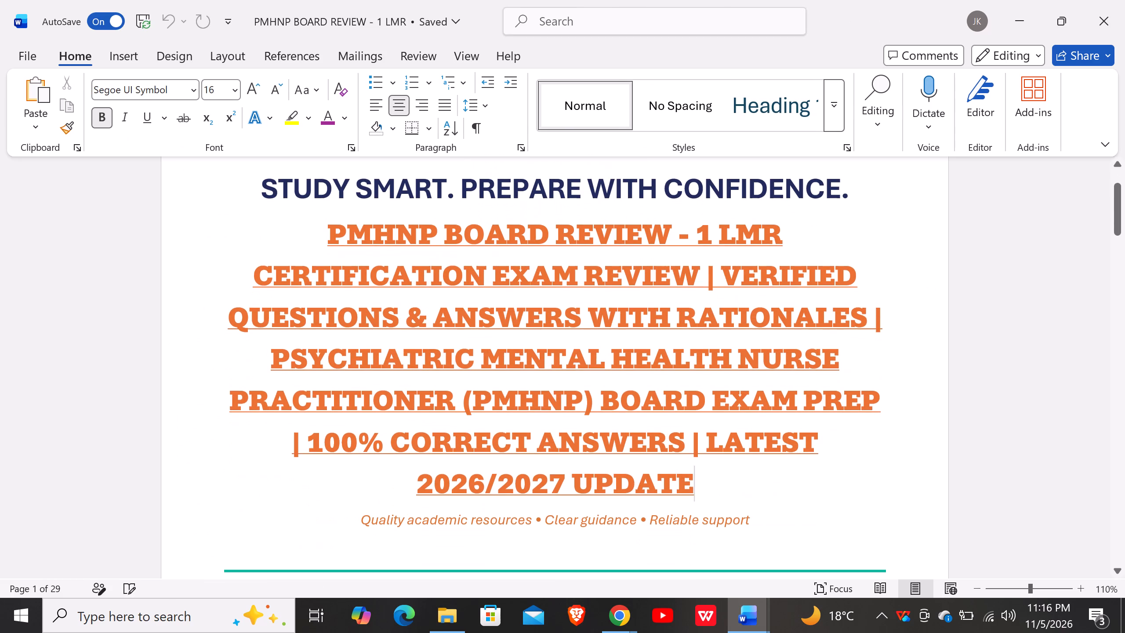
pyautogui.moveTo(634, 472); pyautogui.dragTo(345, 242)
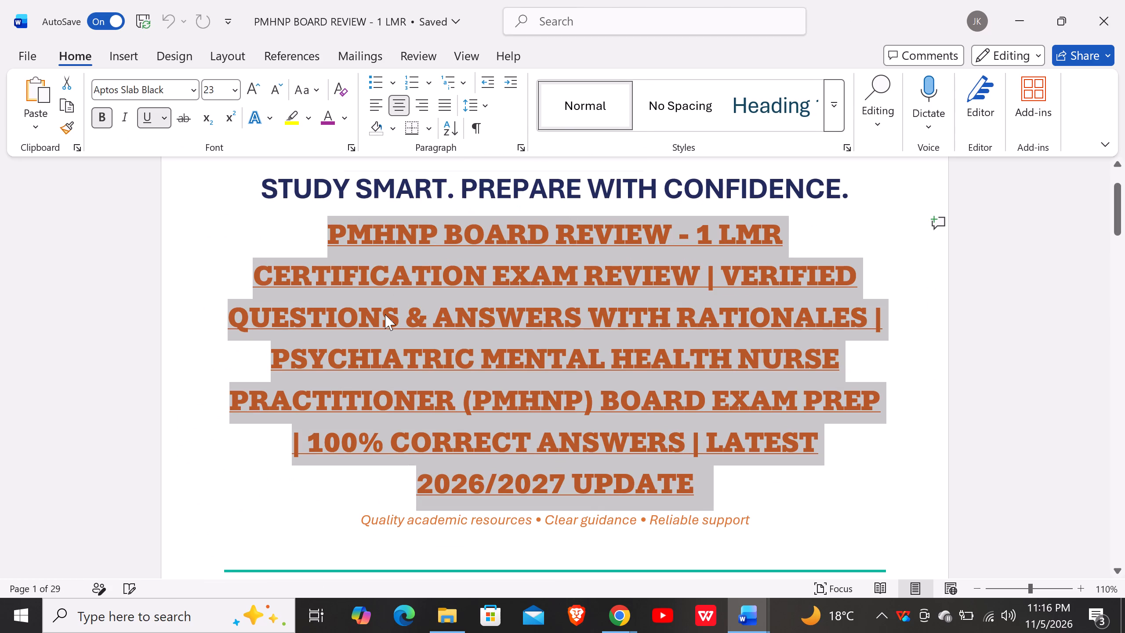
pyautogui.hotkey('ctrl', 'c')
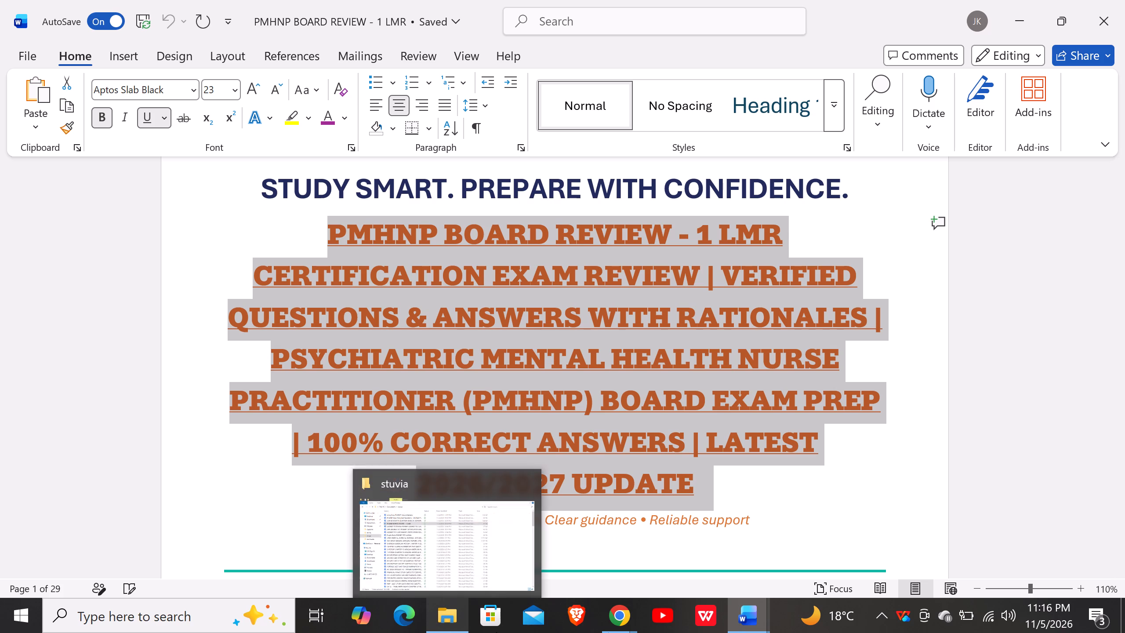
# Back in Chrome, paste the copied board review title into the Stuvia listing as a keyword, the title and the description.
pyautogui.click(692, 522)
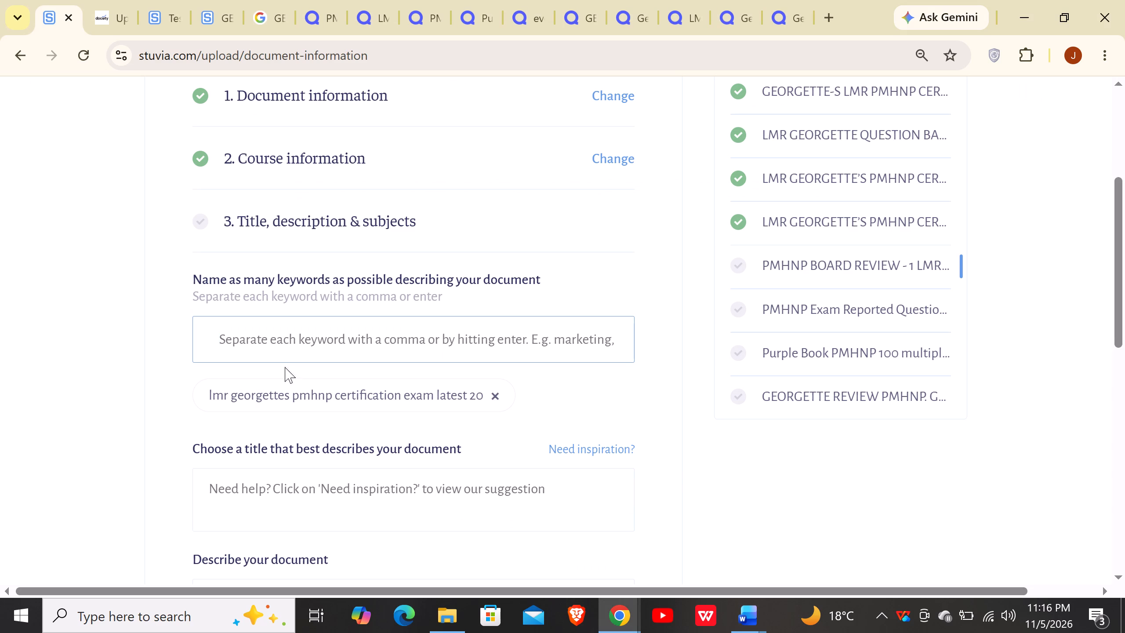
pyautogui.hotkey('ctrl', 'v')
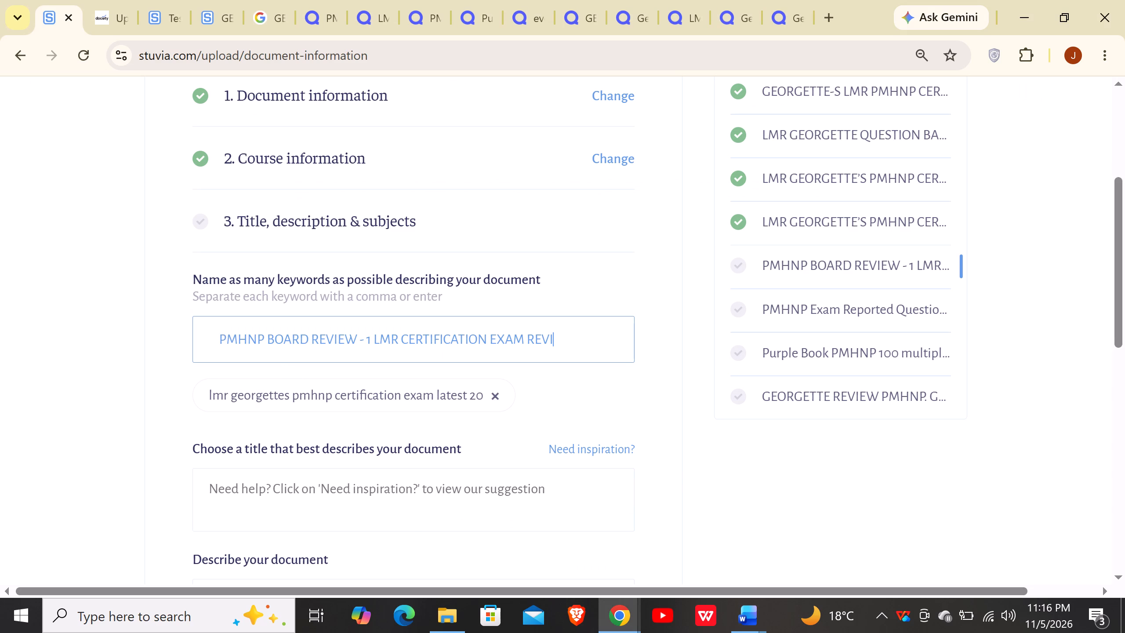
pyautogui.press('Return')
pyautogui.scroll(-3, 280, 349)
pyautogui.click(323, 279)
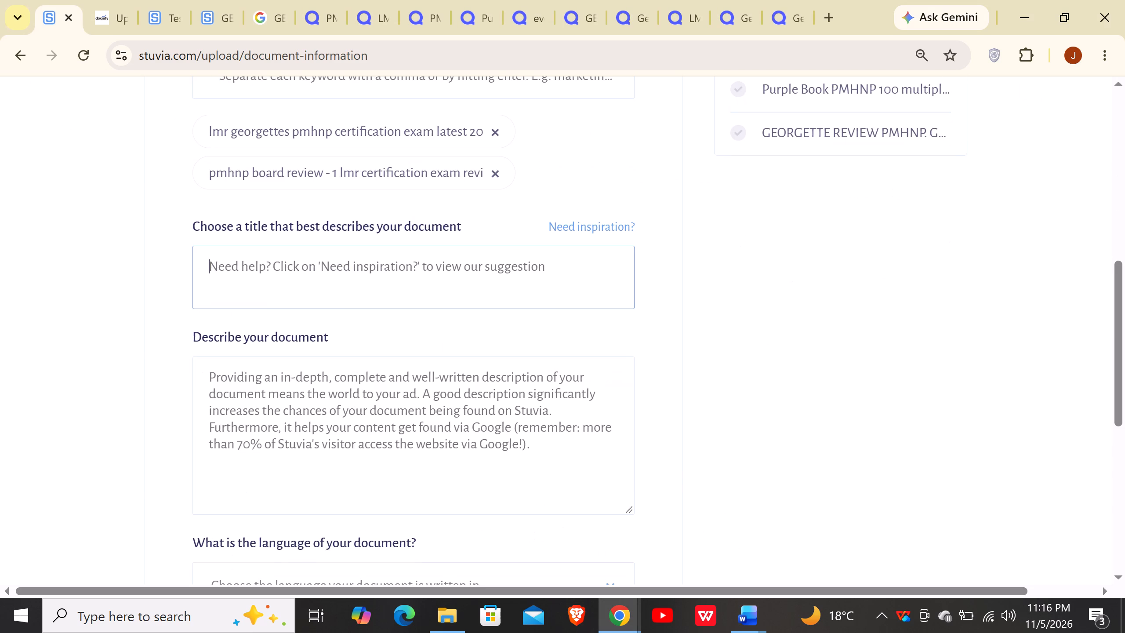
pyautogui.hotkey('ctrl', 'v')
pyautogui.click(287, 403)
pyautogui.hotkey('ctrl', 'v')
# Set the board review document's language to English and save the title and description section.
pyautogui.scroll(-2, 286, 404)
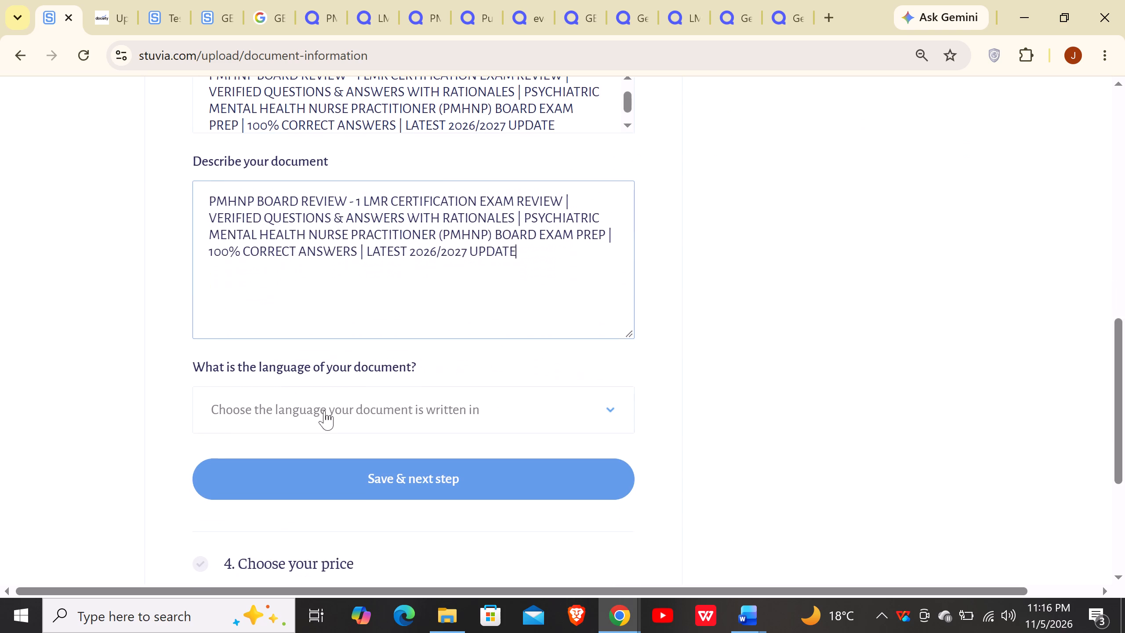
pyautogui.click(436, 413)
pyautogui.click(315, 275)
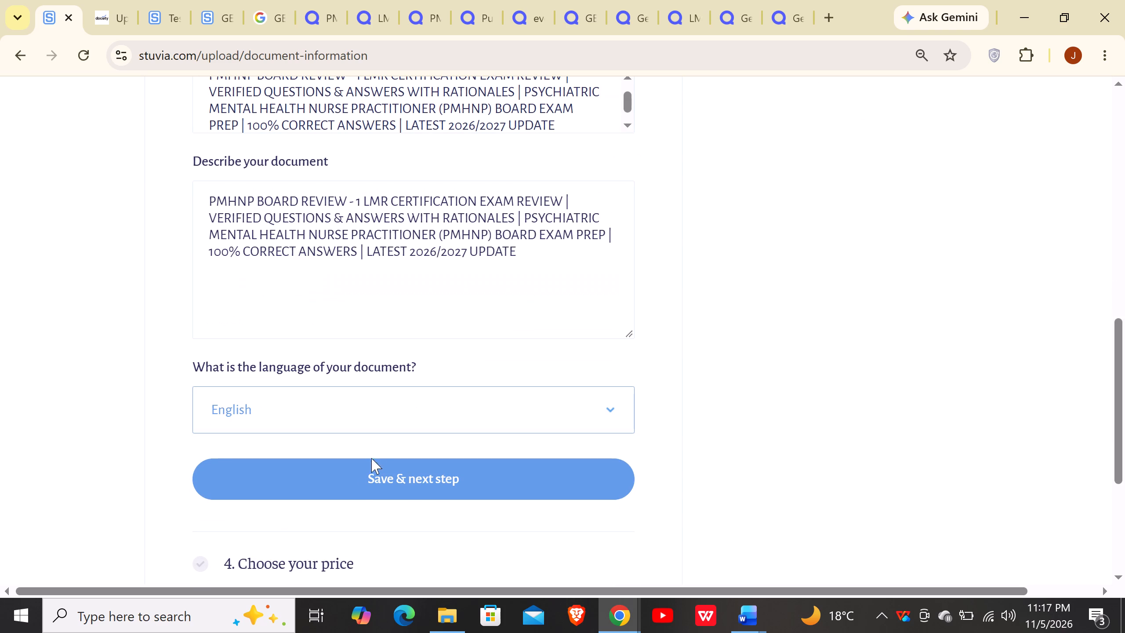
pyautogui.click(366, 476)
# Raise the price of the PMHNP BOARD REVIEW - 1 LMR listing and publish it.
pyautogui.scroll(1, 339, 342)
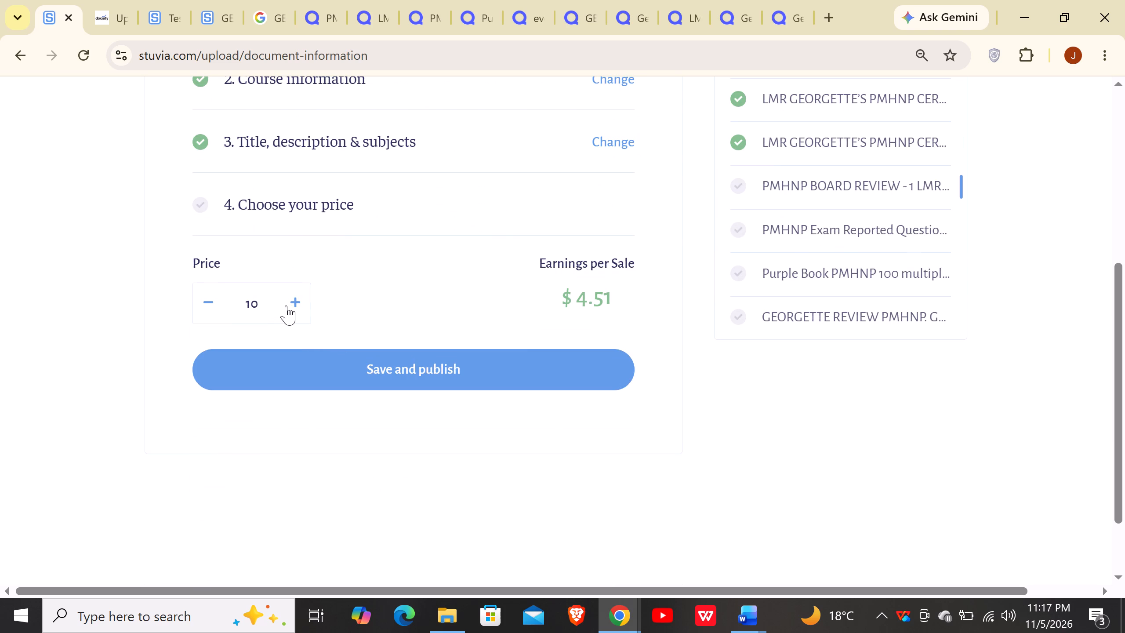
pyautogui.tripleClick(292, 305)
pyautogui.tripleClick(292, 305)
pyautogui.tripleClick(292, 305)
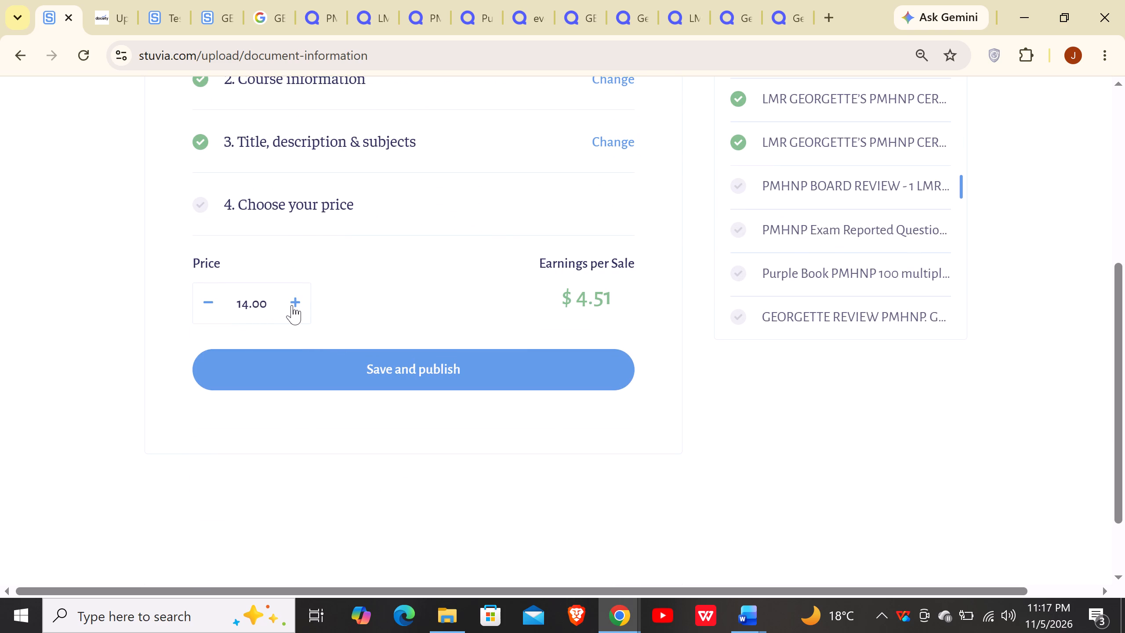
pyautogui.click(292, 305)
pyautogui.click(317, 357)
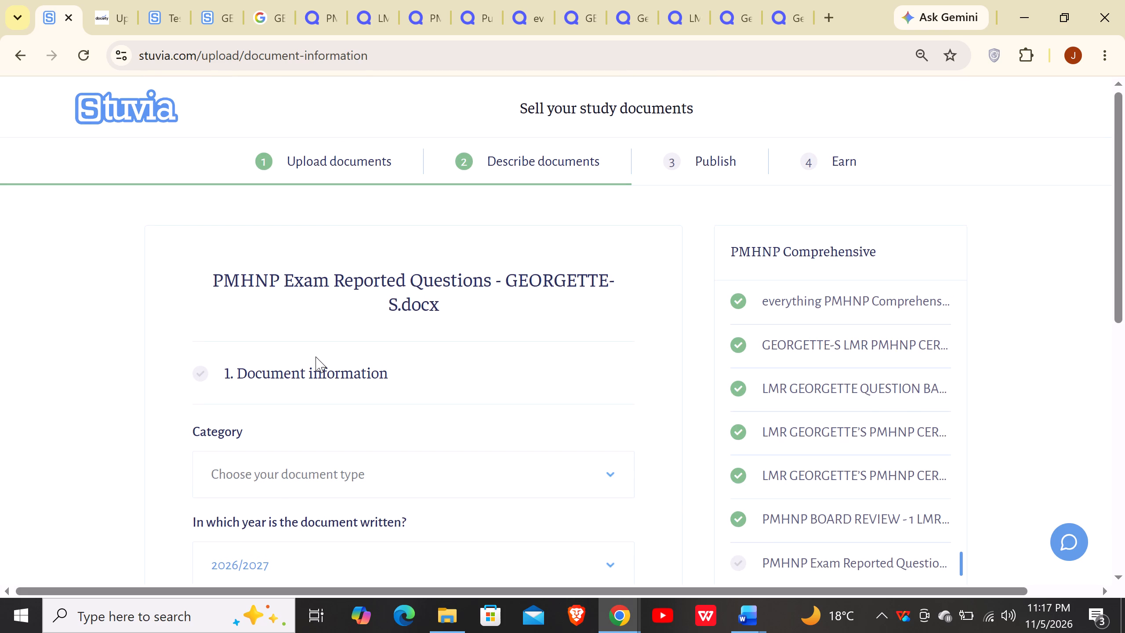
pyautogui.scroll(-1, 316, 357)
pyautogui.click(414, 389)
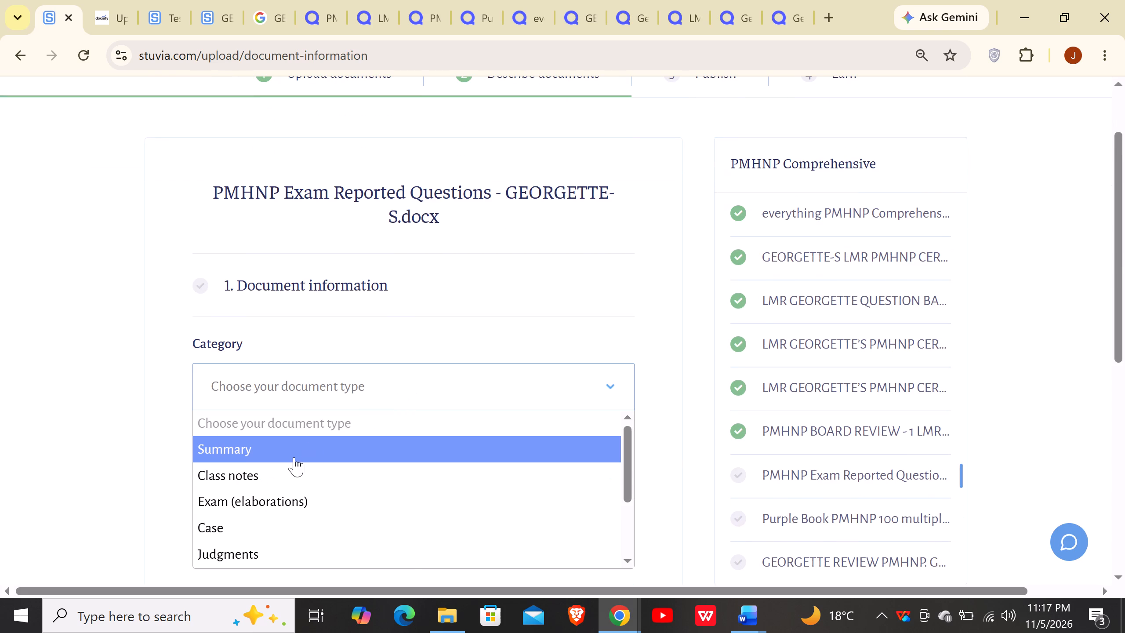
pyautogui.click(281, 501)
pyautogui.scroll(-1, 346, 426)
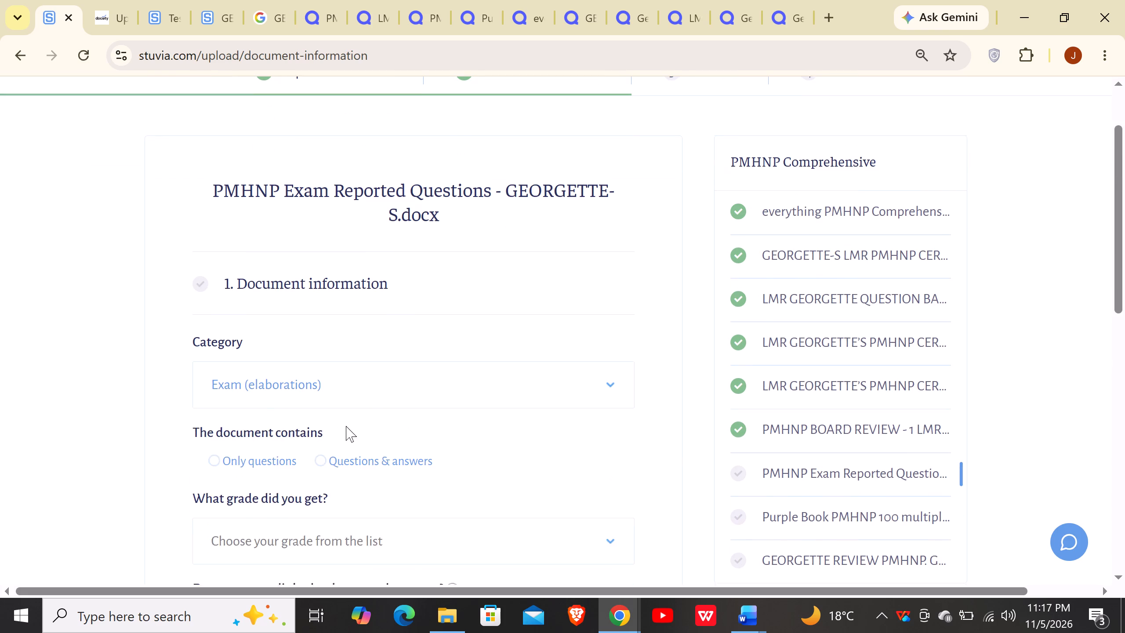
pyautogui.scroll(-1, 346, 426)
pyautogui.click(322, 285)
pyautogui.click(404, 371)
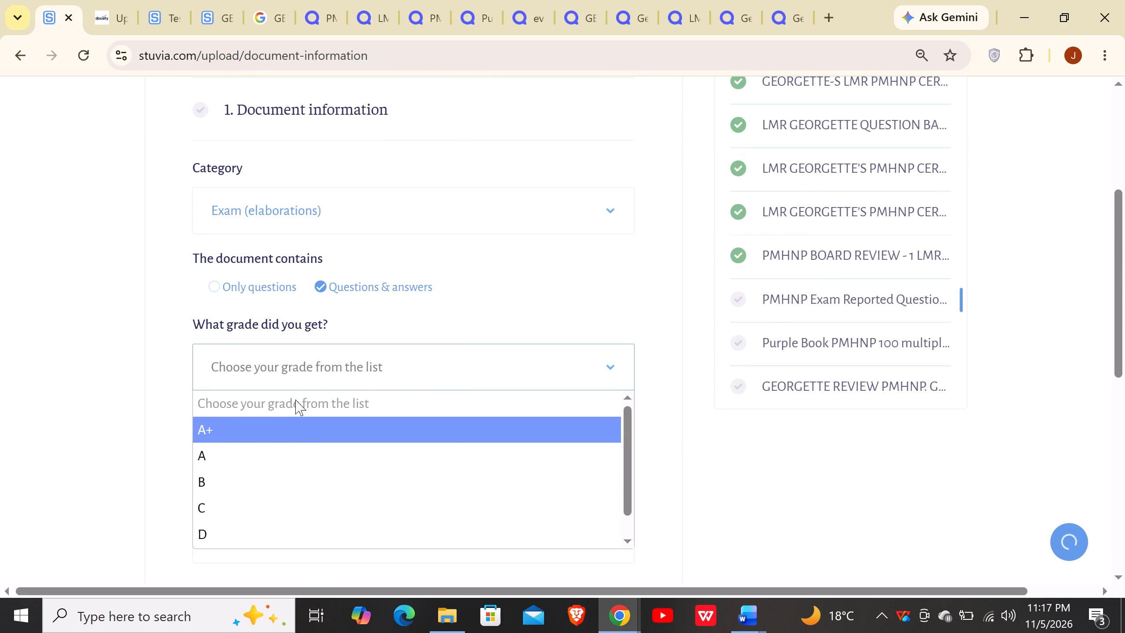
pyautogui.click(292, 429)
pyautogui.scroll(-2, 426, 404)
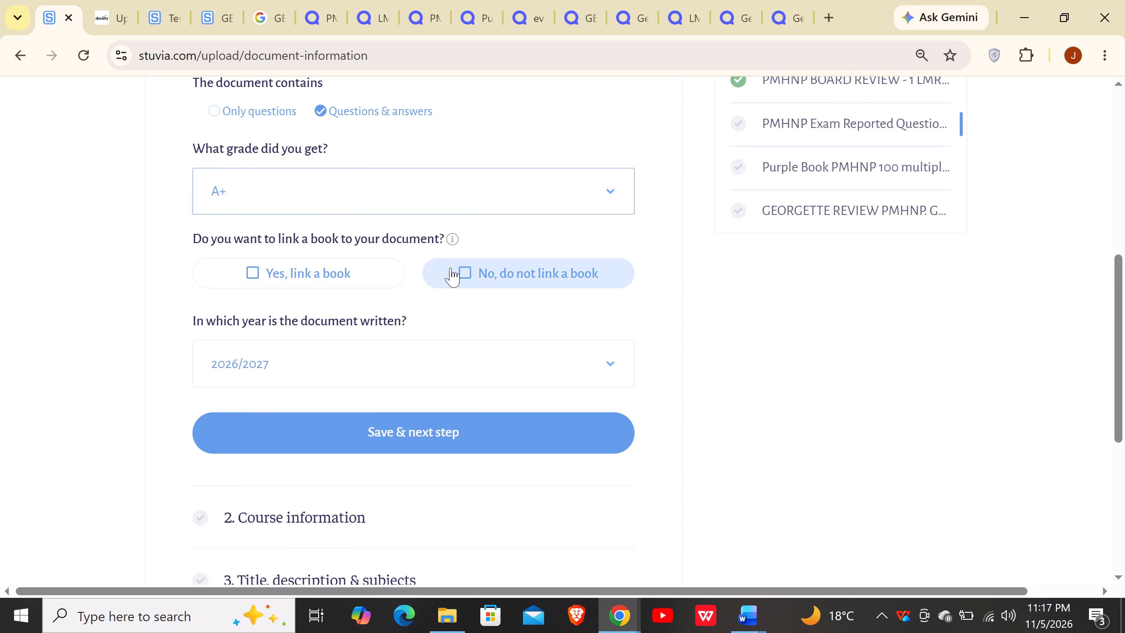
pyautogui.click(450, 268)
pyautogui.click(403, 434)
# Set the exam date for the PMHNP Exam Reported Questions document to November 19, 2026 and save the course information.
pyautogui.scroll(1, 404, 431)
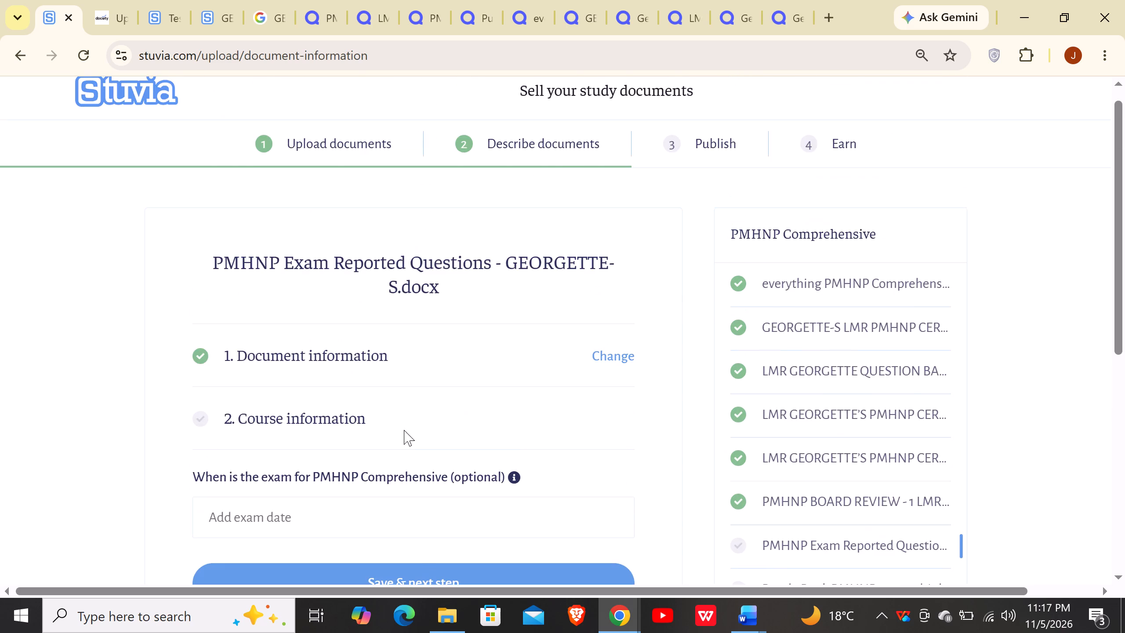
pyautogui.scroll(-2, 404, 430)
pyautogui.click(362, 347)
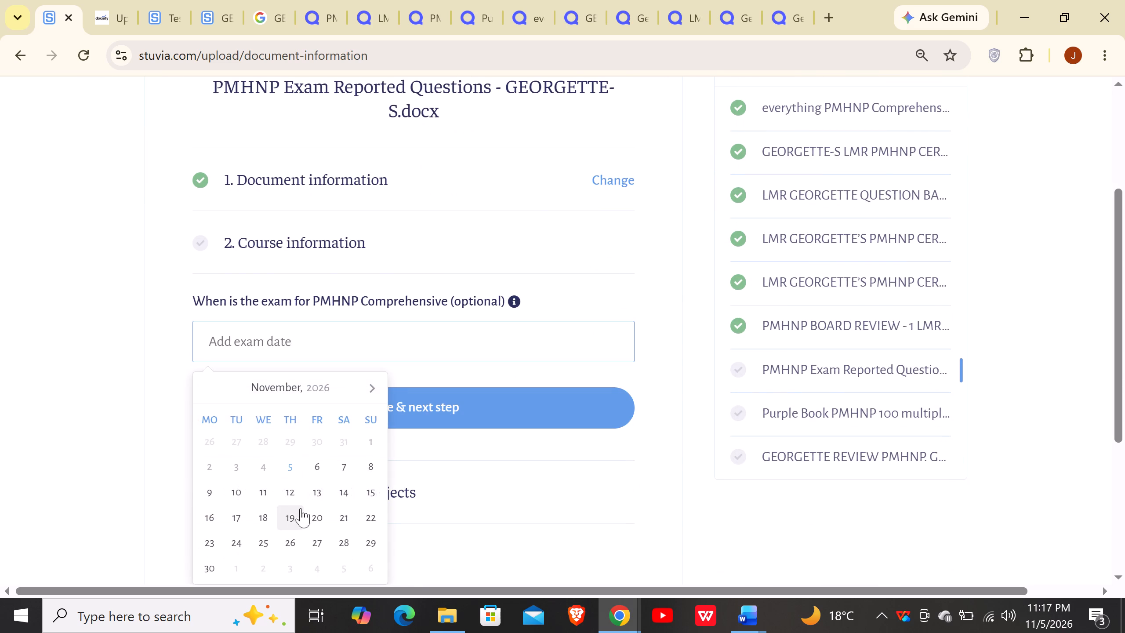
pyautogui.click(292, 513)
pyautogui.click(465, 409)
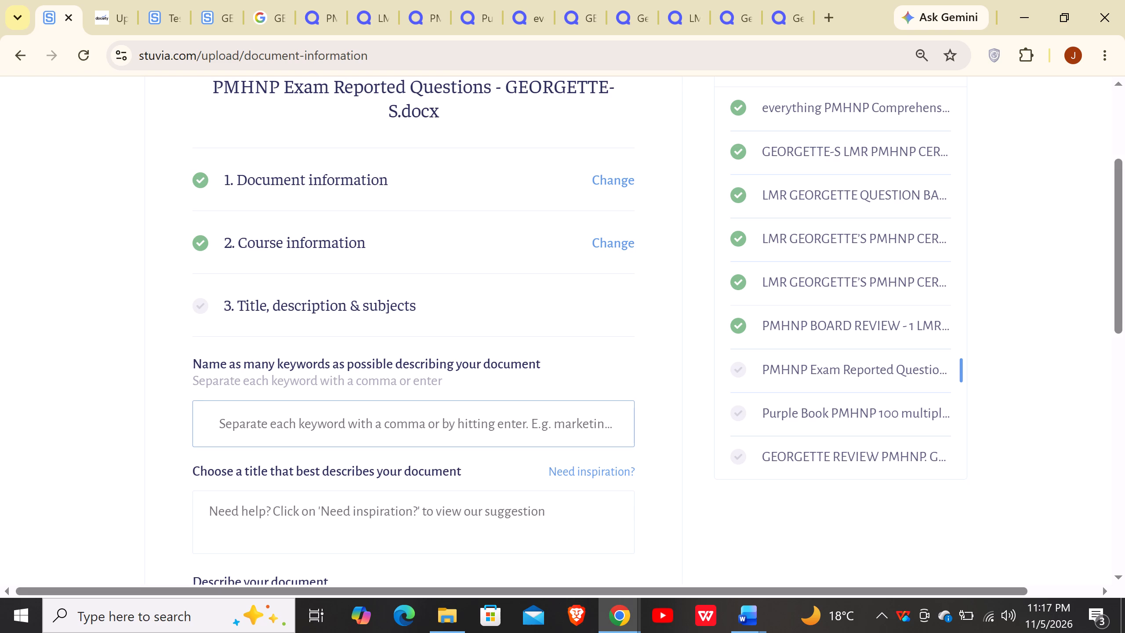
# Add the previously copied PMHNP BOARD REVIEW - 1 LMR title as a keyword for the PMHNP Exam Reported Questions document.
pyautogui.hotkey('ctrl', 'v')
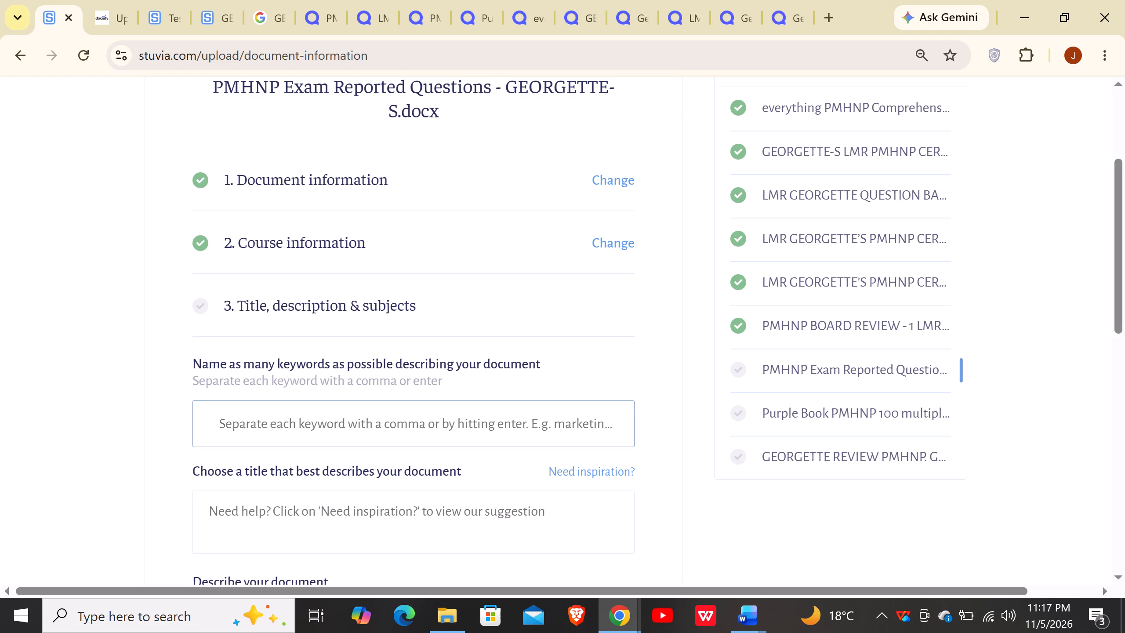
pyautogui.hotkey('ctrl', 'v')
pyautogui.click(417, 422)
pyautogui.hotkey('ctrl', 'v')
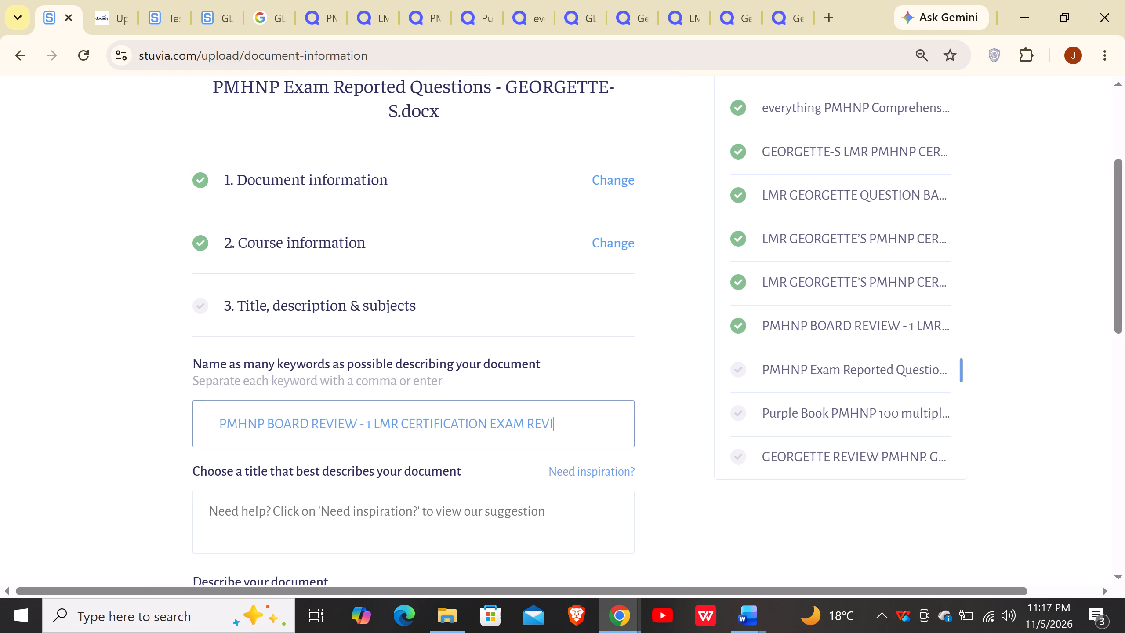
pyautogui.press('Return')
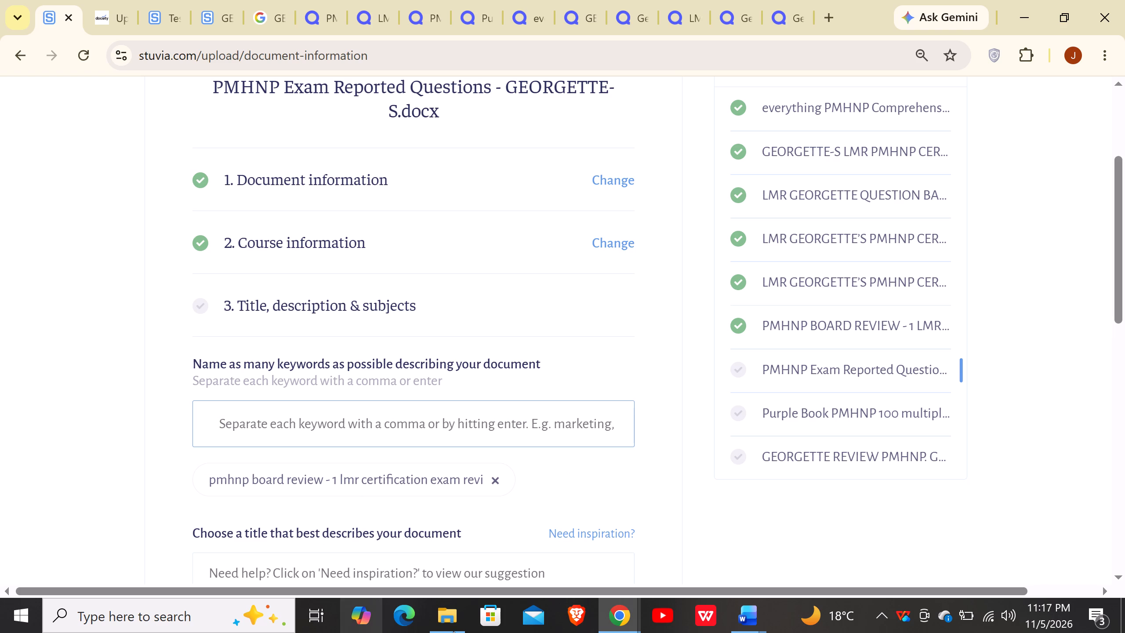
# Open the PMHNP Exam Reported Questions - GEORGETTE'S document from the stuvia folder in Word and copy its full red title.
pyautogui.click(441, 549)
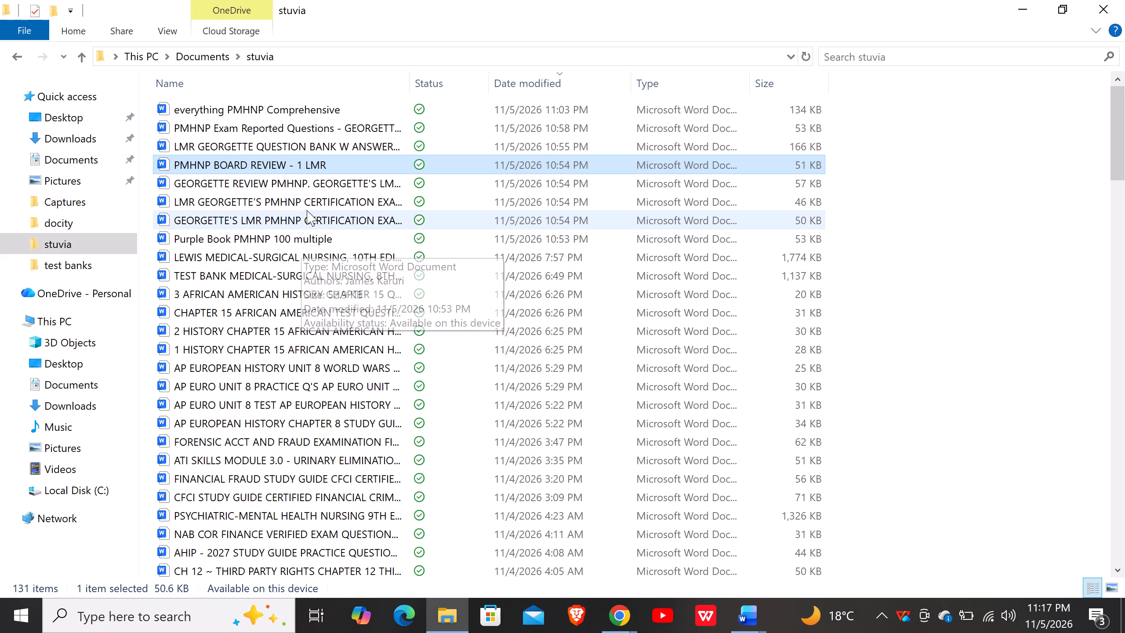
pyautogui.doubleClick(324, 131)
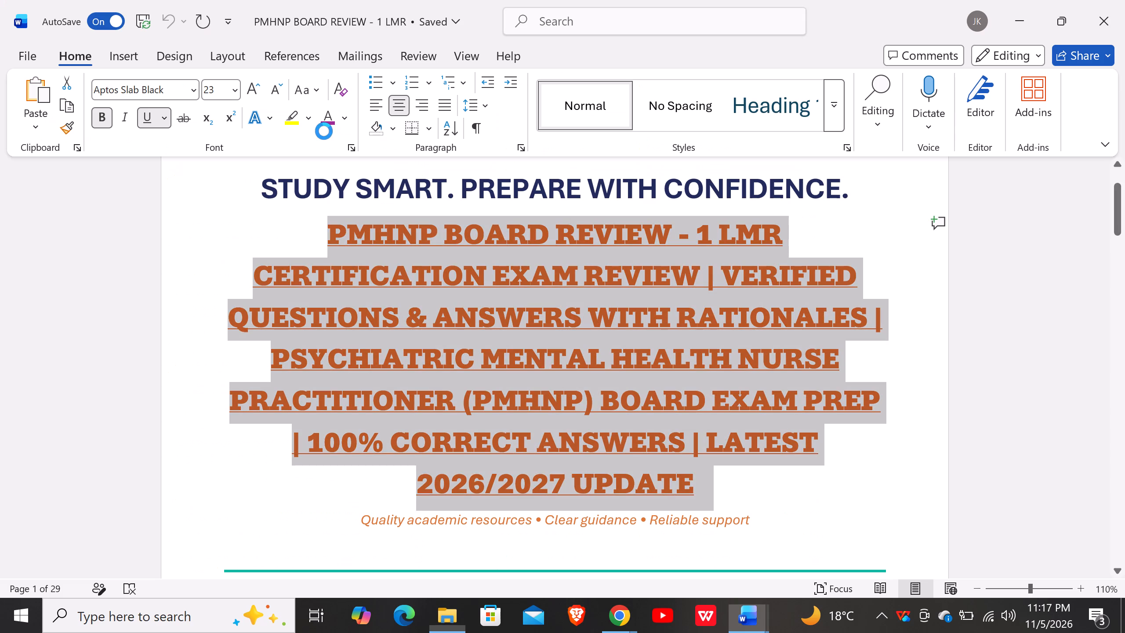
pyautogui.scroll(-1, 629, 494)
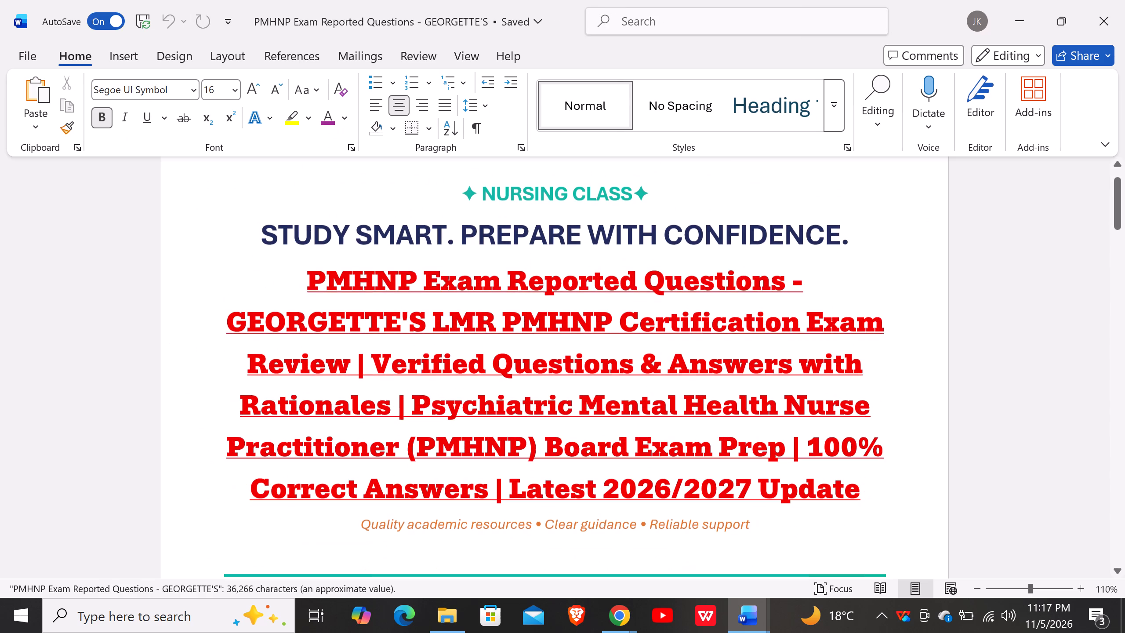
pyautogui.moveTo(864, 495); pyautogui.dragTo(313, 266)
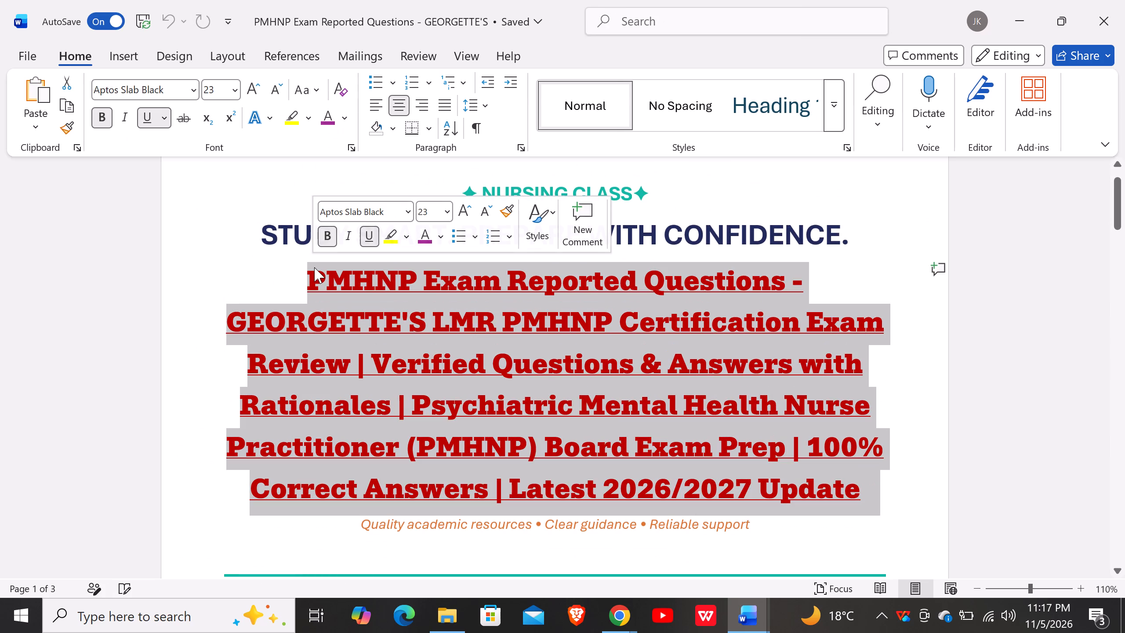
pyautogui.hotkey('ctrl', 'c')
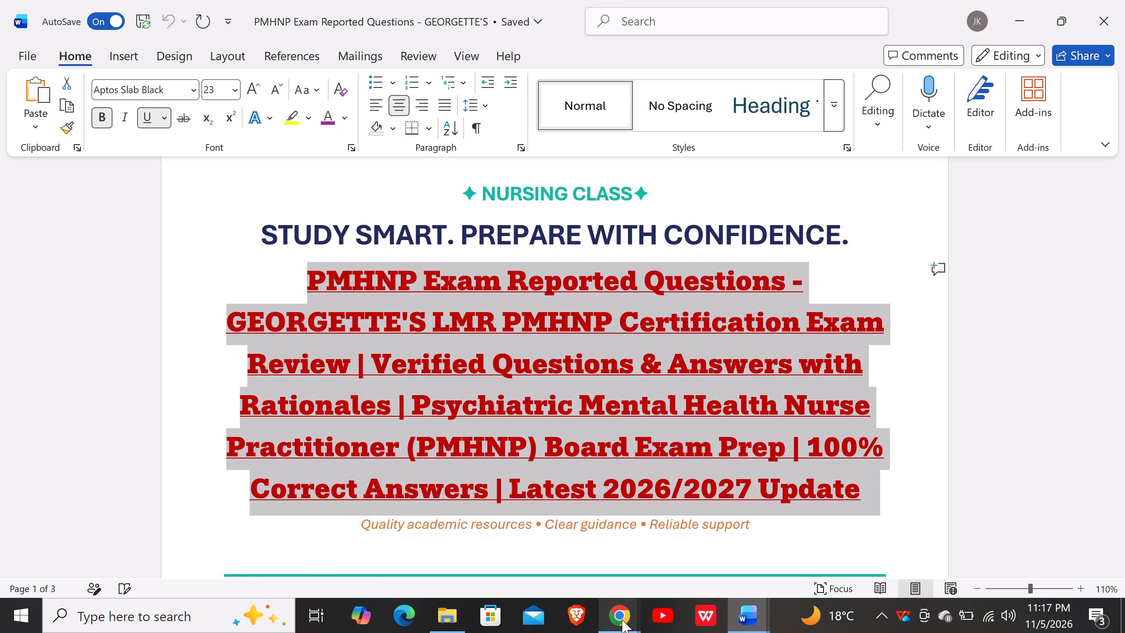
# Back on the Stuvia form in Chrome, add the copied PMHNP Exam Reported Questions title as another keyword.
pyautogui.click(670, 560)
pyautogui.scroll(-2, 380, 441)
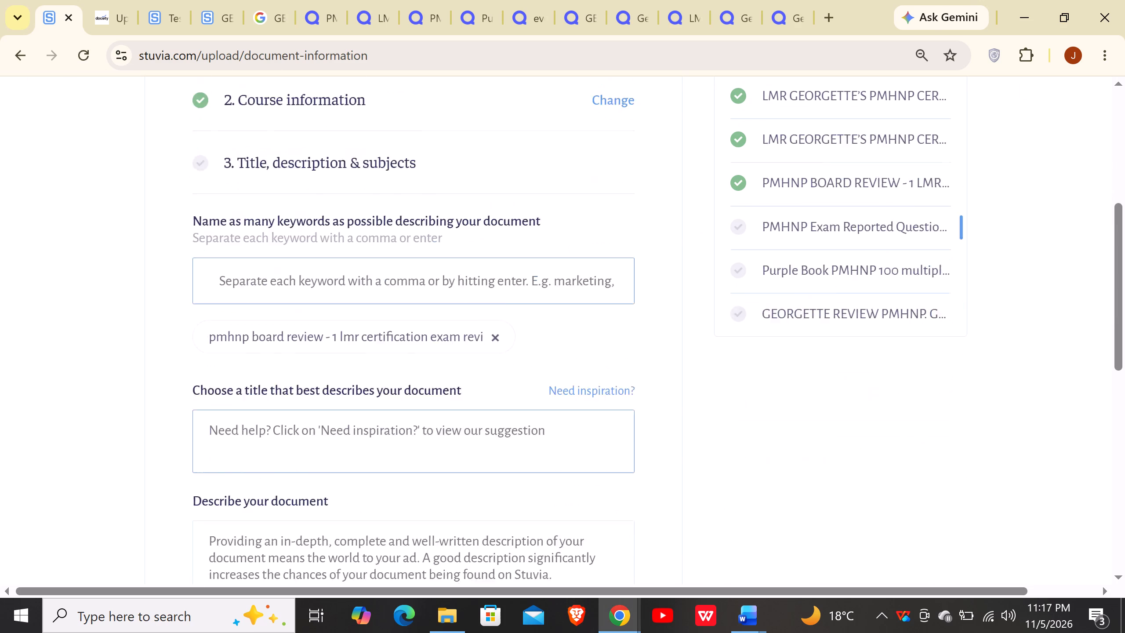
pyautogui.click(330, 240)
pyautogui.hotkey('ctrl', 'v')
pyautogui.press('Return')
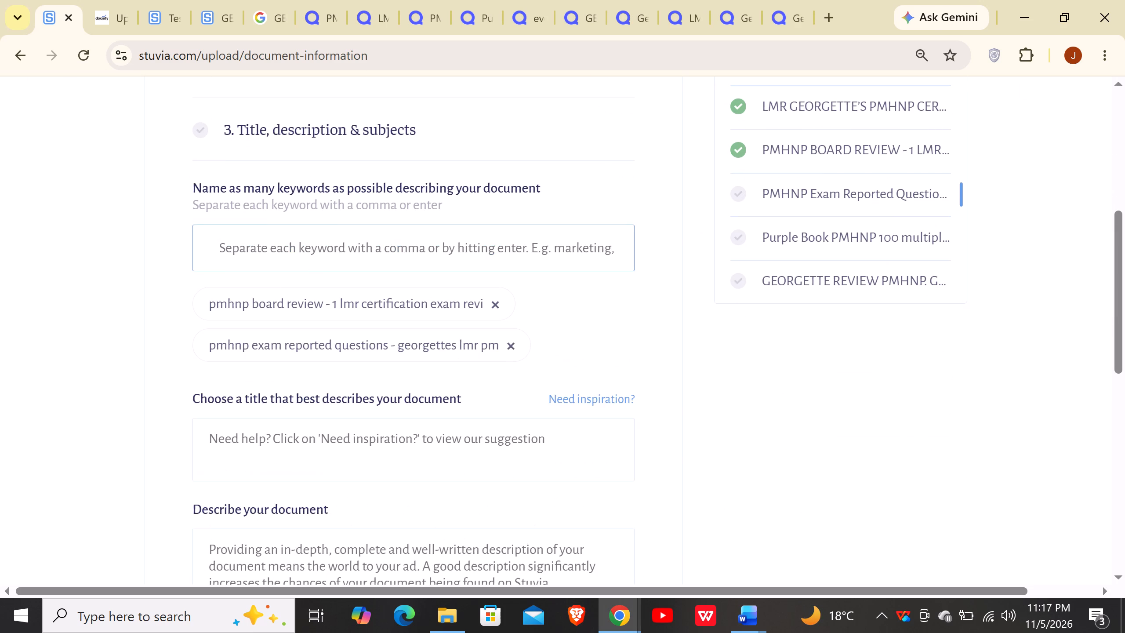
# Fill in both the listing's title and its description with the copied PMHNP Exam Reported Questions title.
pyautogui.scroll(-2, 297, 358)
pyautogui.click(325, 277)
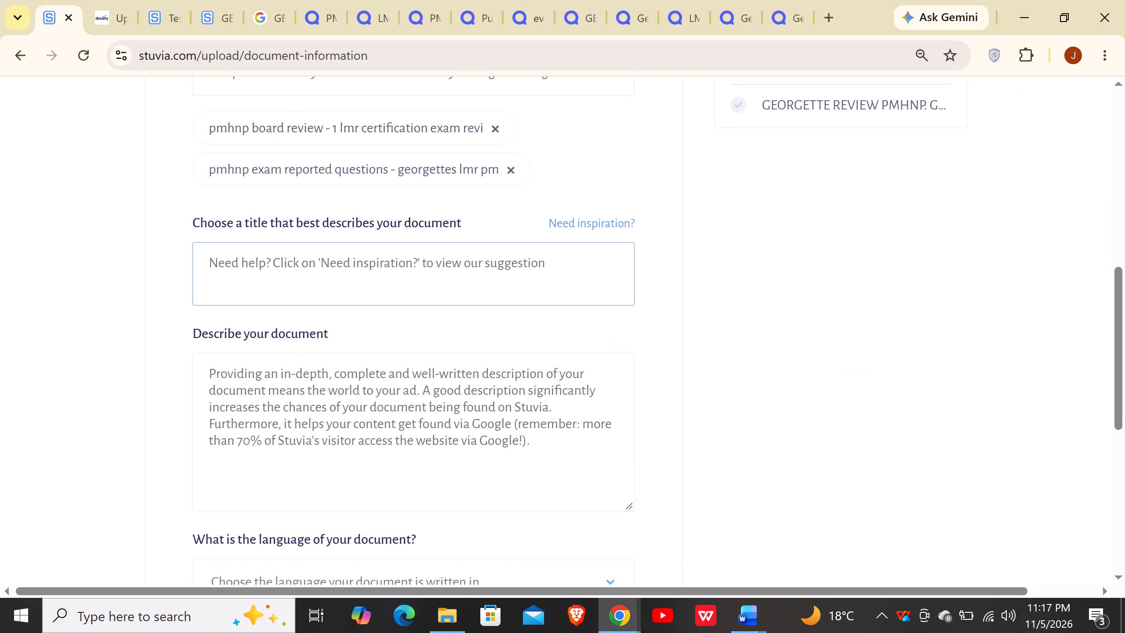
pyautogui.hotkey('ctrl', 'v')
pyautogui.click(296, 404)
pyautogui.hotkey('ctrl', 'v')
# Set the PMHNP Exam Reported Questions document's language to English and save the title and description section.
pyautogui.scroll(-3, 323, 425)
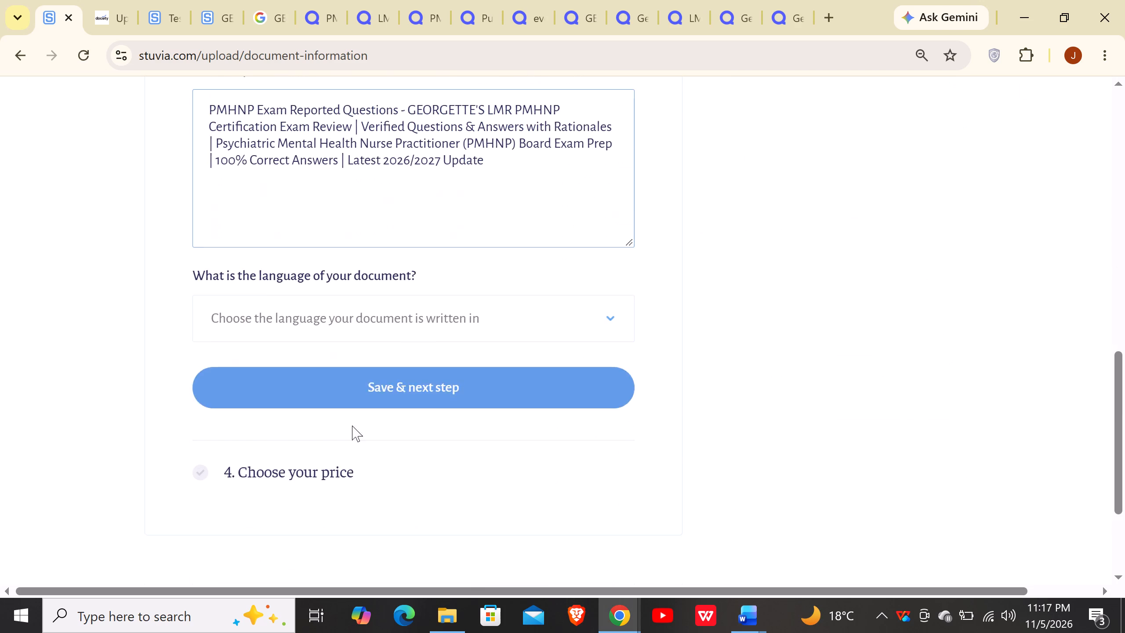
pyautogui.click(443, 328)
pyautogui.click(375, 412)
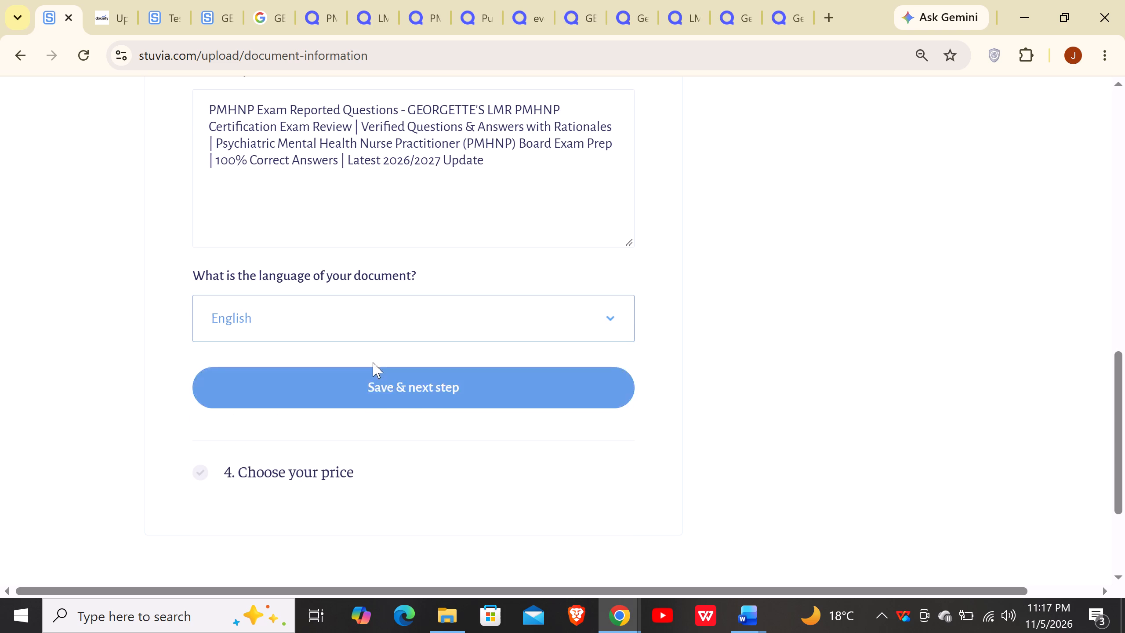
pyautogui.click(381, 387)
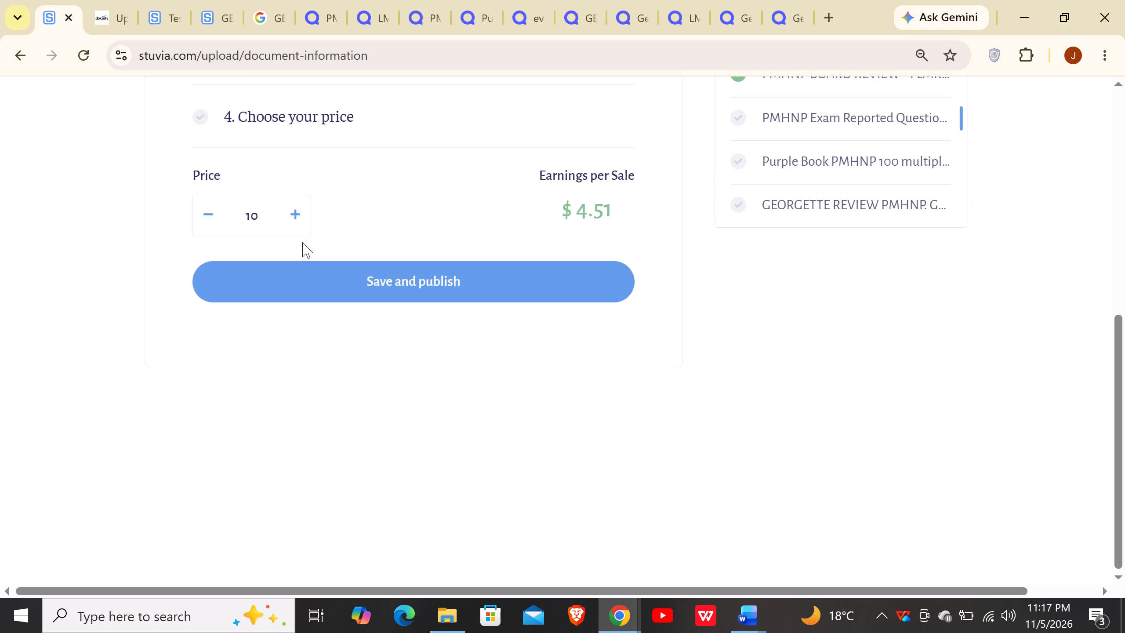
# Raise the PMHNP Exam Reported Questions listing's price to 15.00 and publish it.
pyautogui.tripleClick(295, 215)
pyautogui.tripleClick(296, 216)
pyautogui.tripleClick(296, 216)
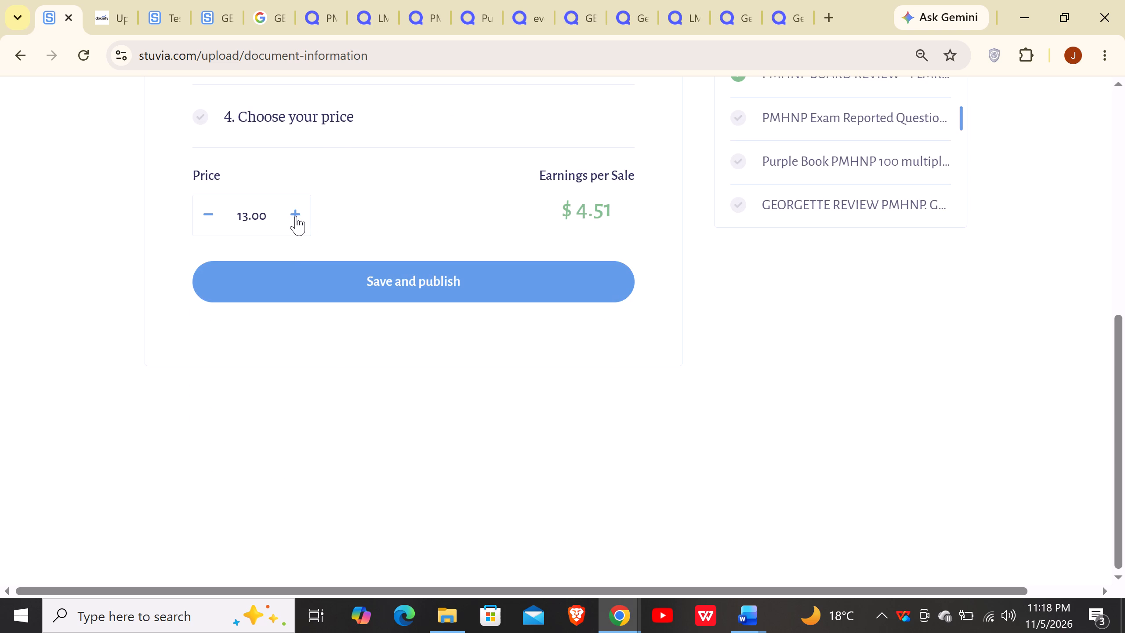
pyautogui.click(296, 216)
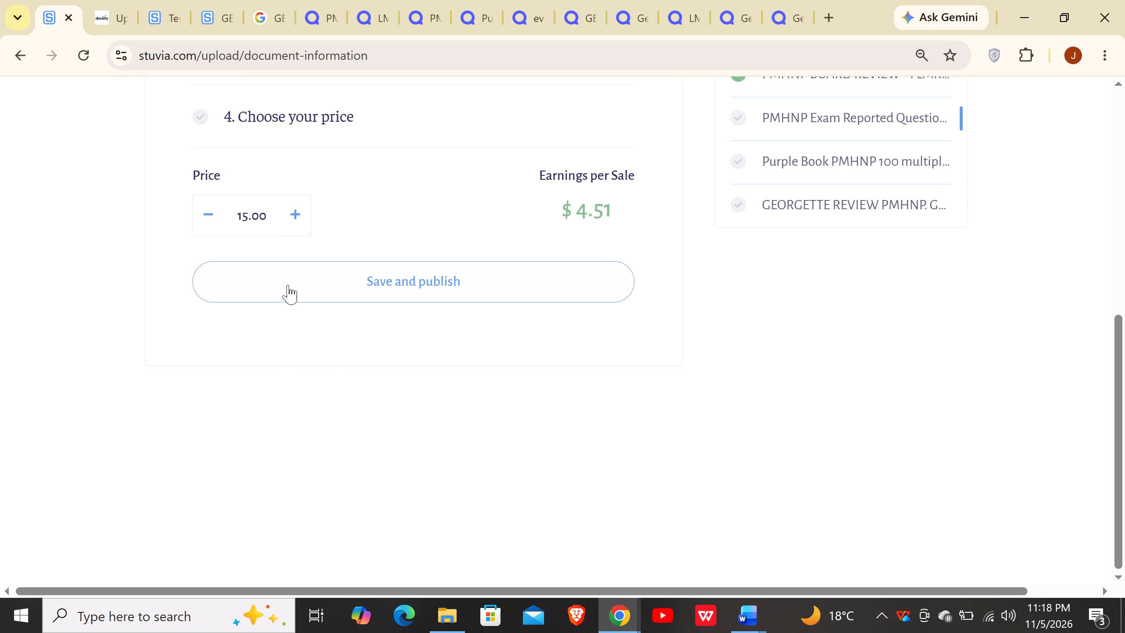
pyautogui.click(288, 285)
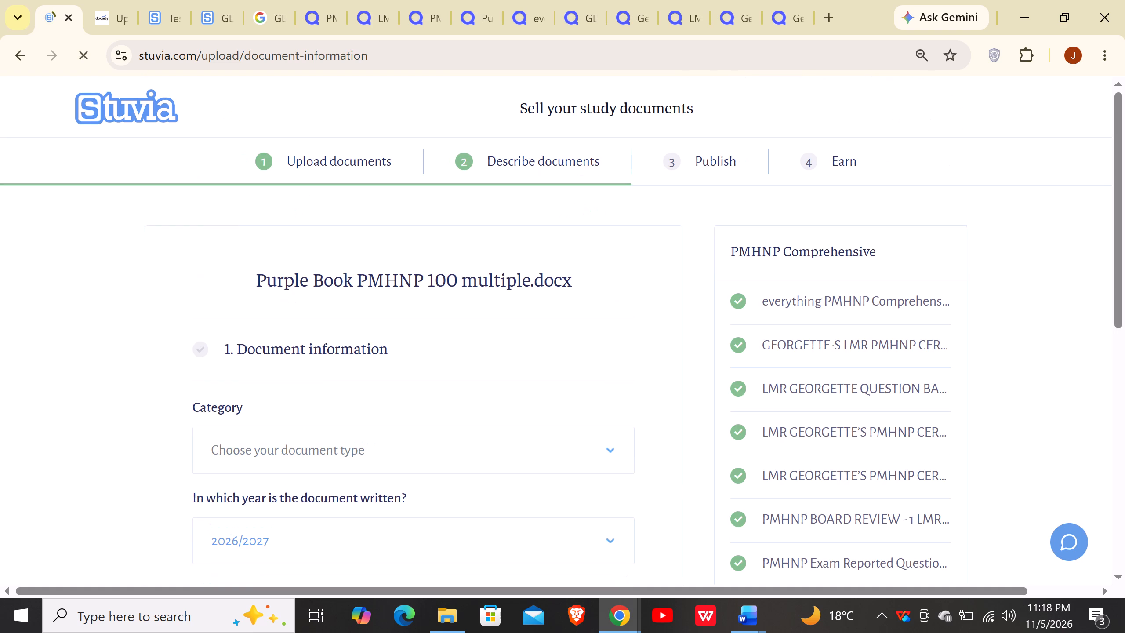
# For Purple Book PMHNP 100 multiple, choose Exam (elaborations), Questions & answers, grade A+ and no linked book, and save the document information.
pyautogui.scroll(-2, 287, 289)
pyautogui.click(399, 284)
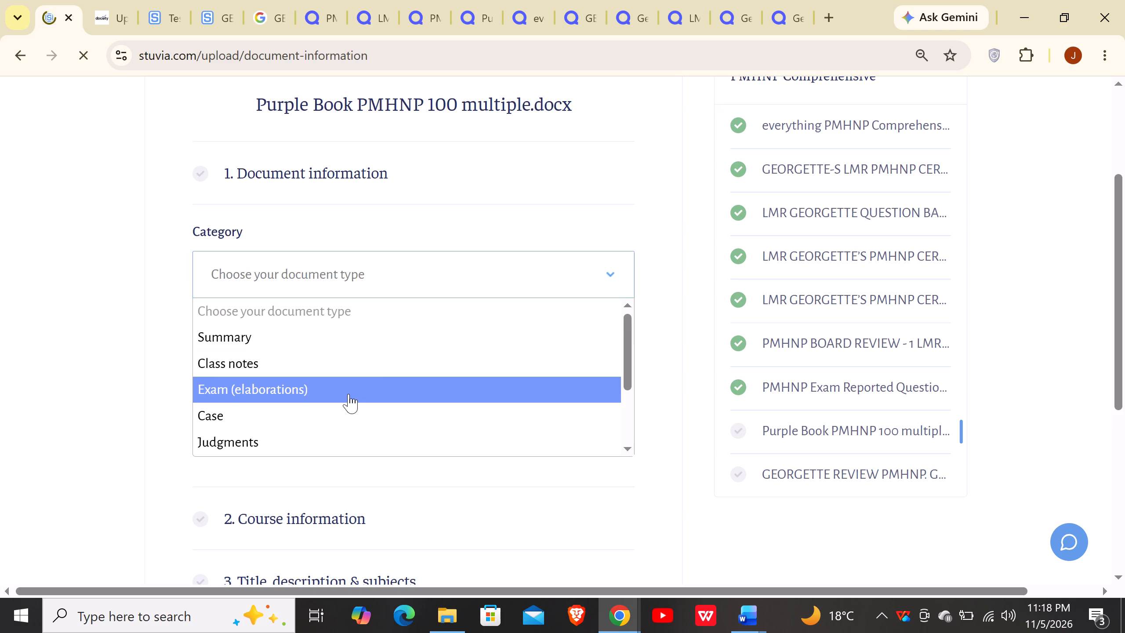
pyautogui.click(348, 394)
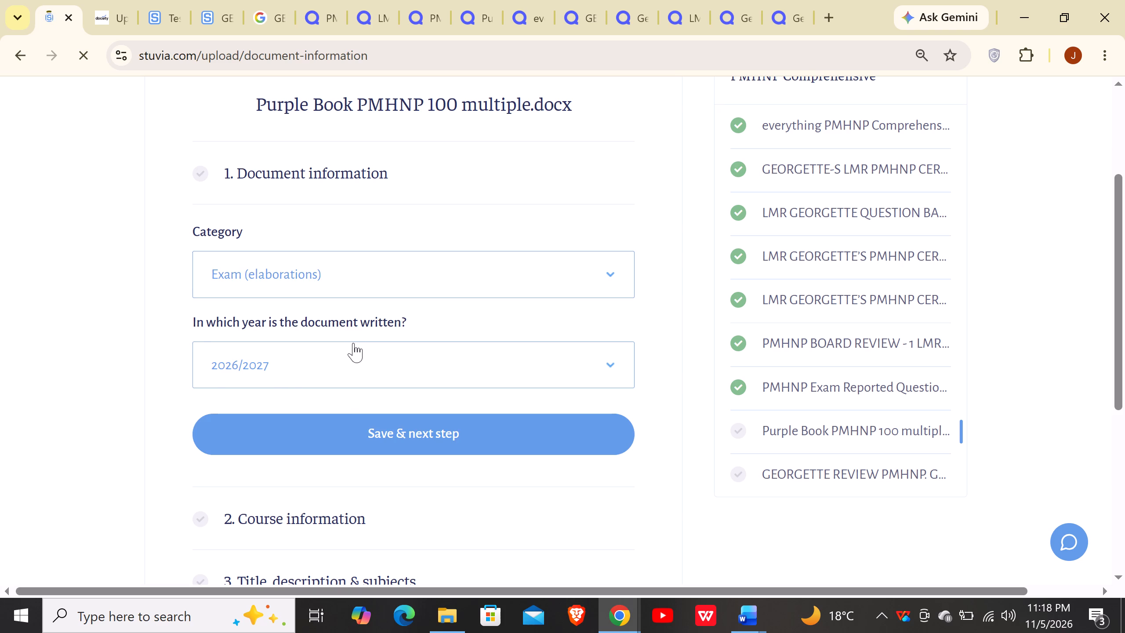
pyautogui.click(317, 349)
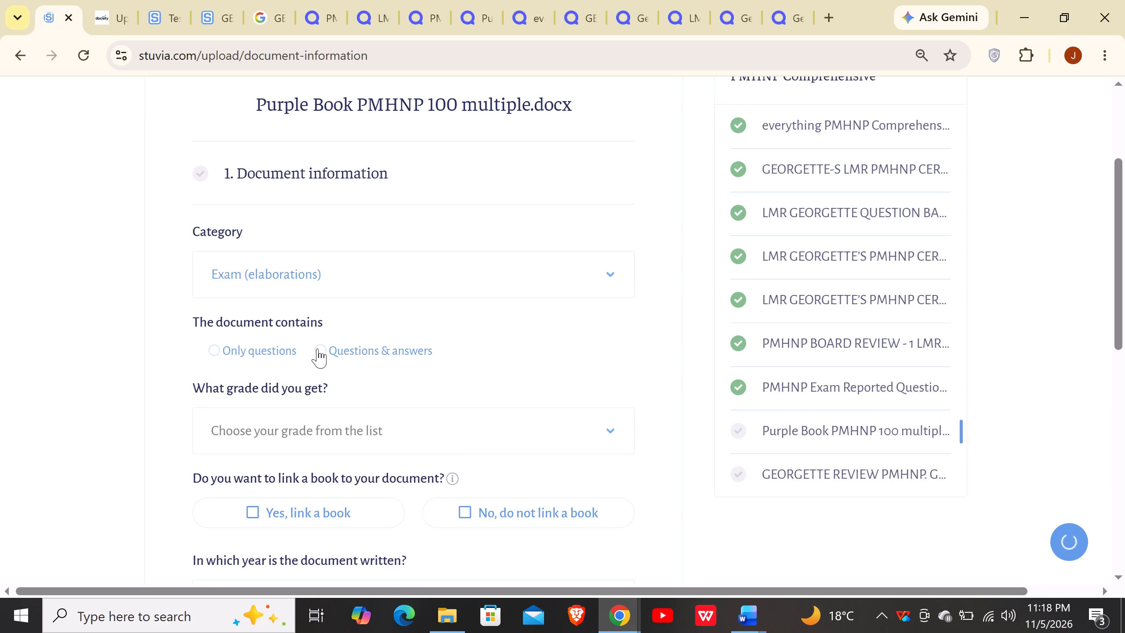
pyautogui.click(534, 436)
pyautogui.click(437, 291)
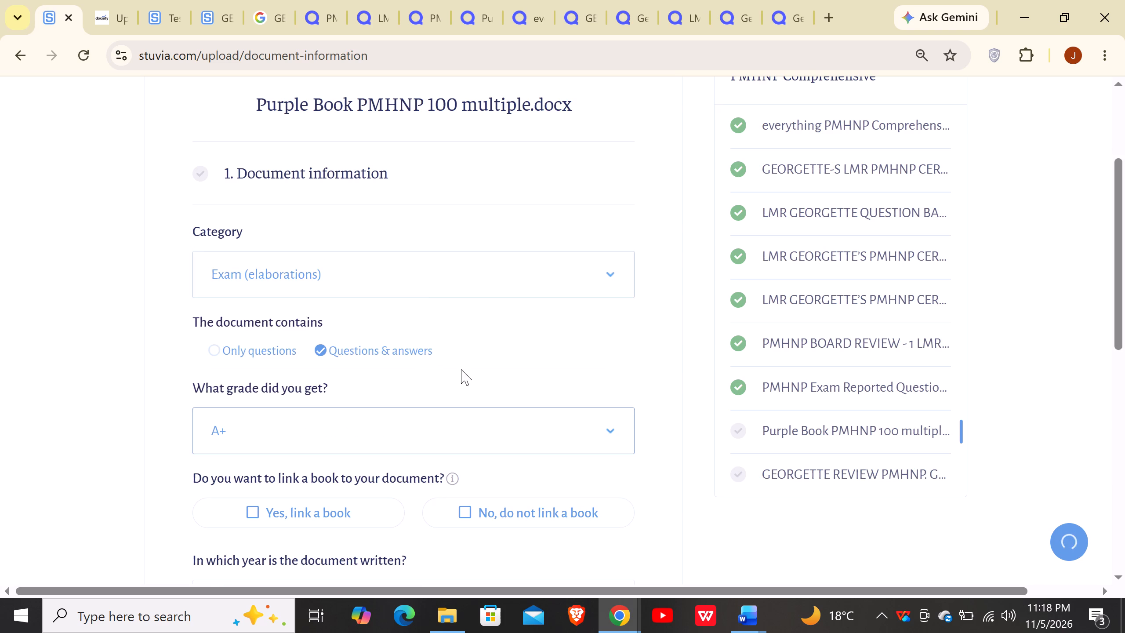
pyautogui.scroll(-2, 461, 369)
pyautogui.click(502, 338)
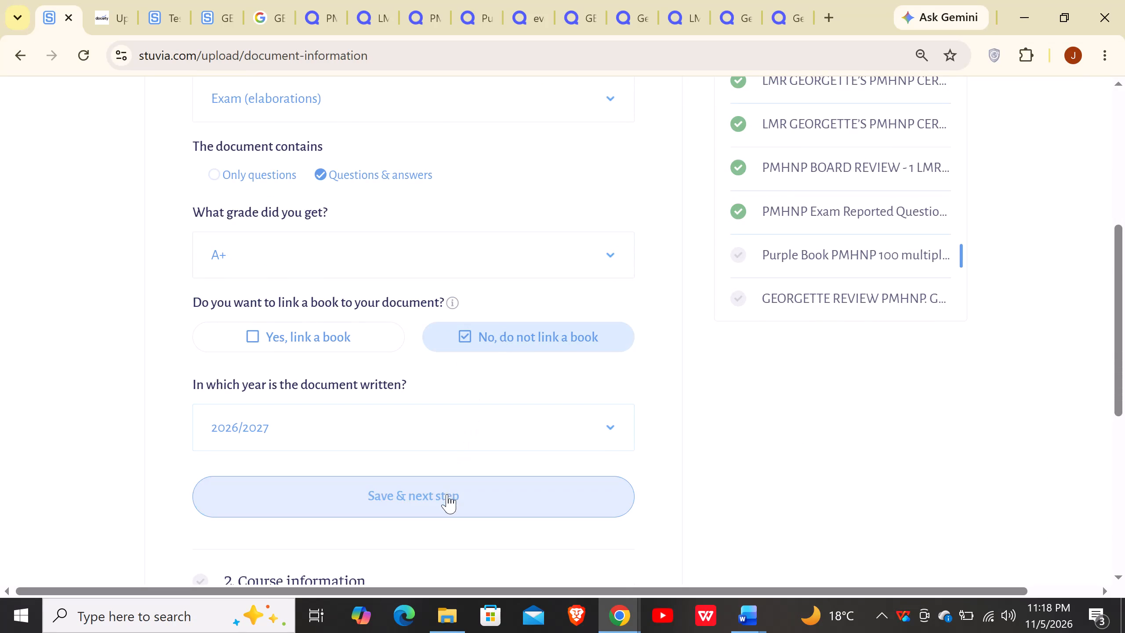
pyautogui.click(447, 494)
# Set the exam date for the Purple Book PMHNP 100 multiple document to November 24, 2026 and save the course information.
pyautogui.scroll(4, 449, 483)
pyautogui.scroll(-1, 341, 486)
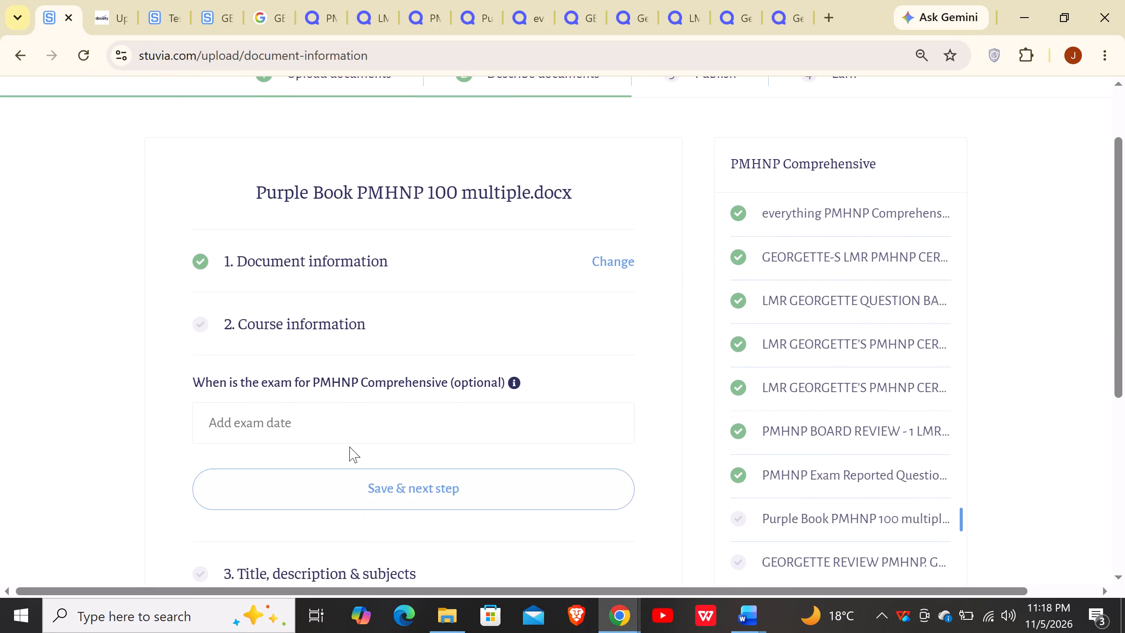
pyautogui.click(354, 419)
pyautogui.scroll(-1, 326, 527)
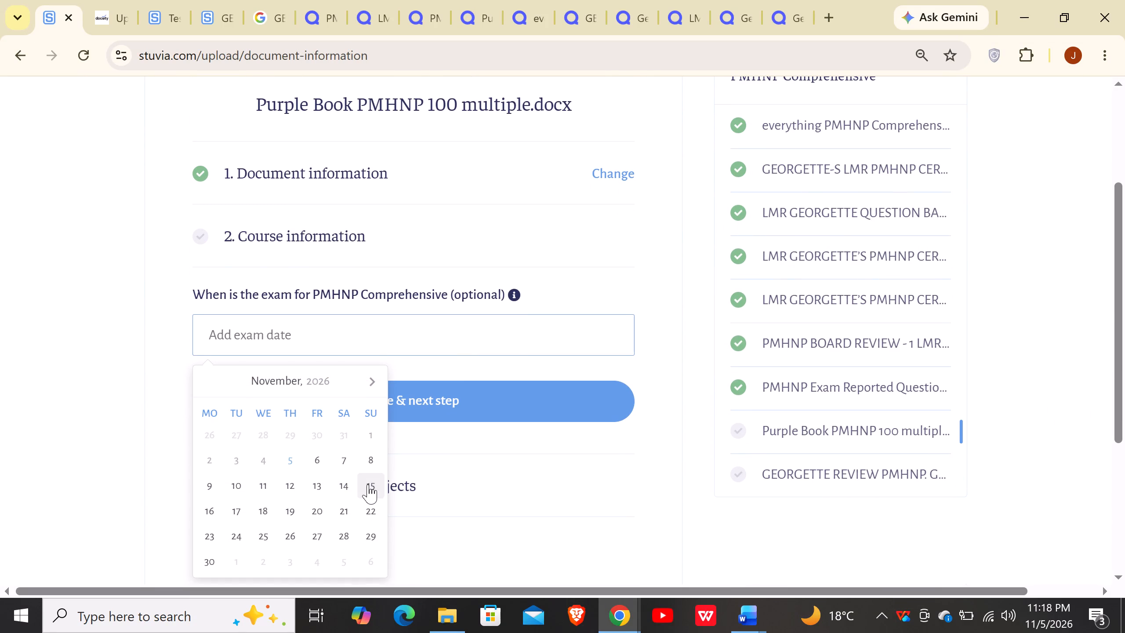
pyautogui.click(363, 507)
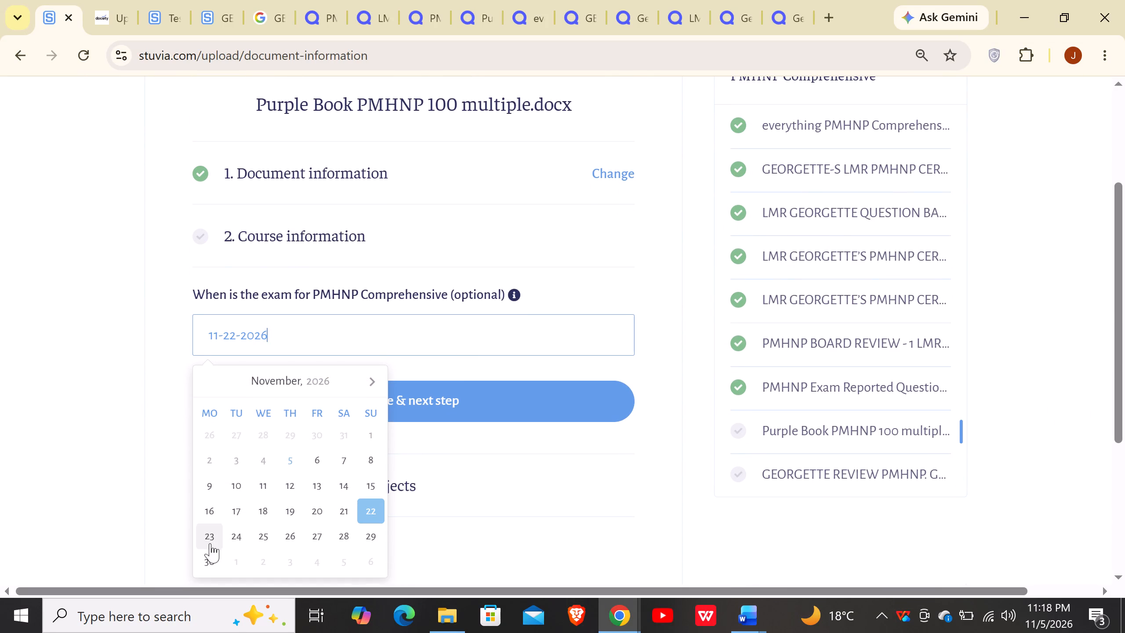
pyautogui.click(225, 537)
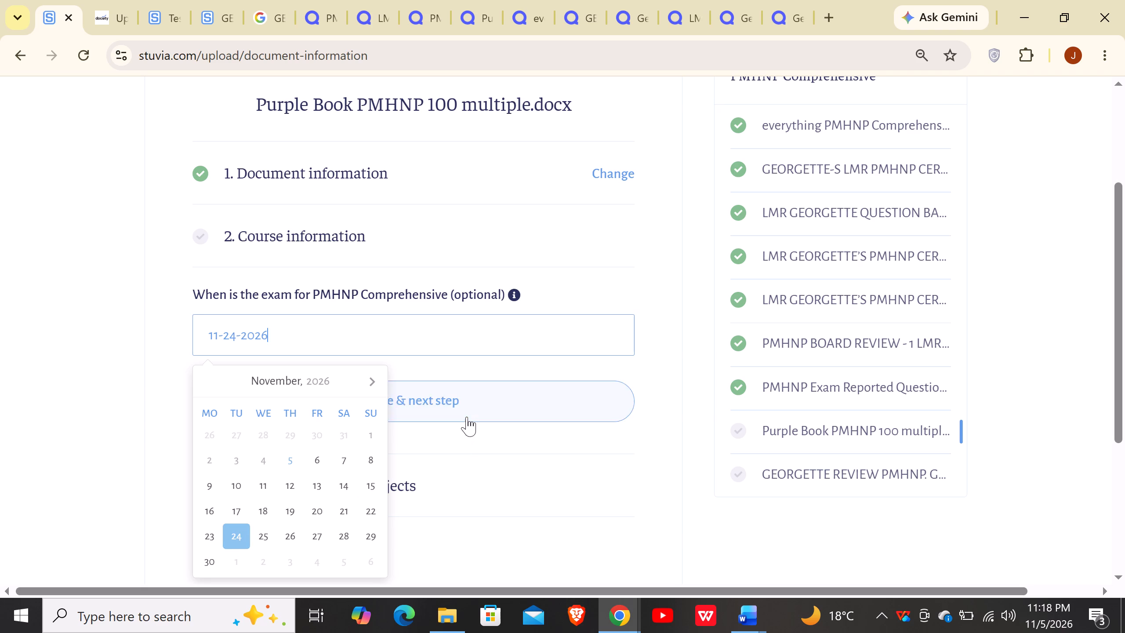
pyautogui.click(467, 417)
# Add the previously copied PMHNP Exam Reported Questions title as a keyword for the Purple Book document.
pyautogui.scroll(-1, 467, 417)
pyautogui.click(435, 328)
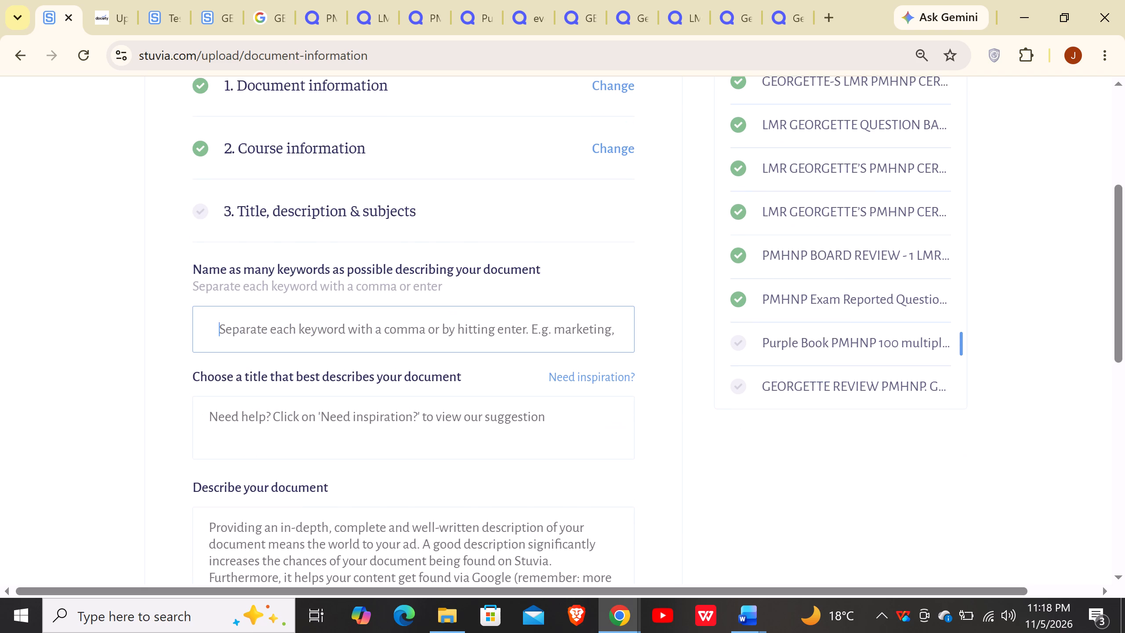
pyautogui.hotkey('ctrl', 'v')
pyautogui.press('Return')
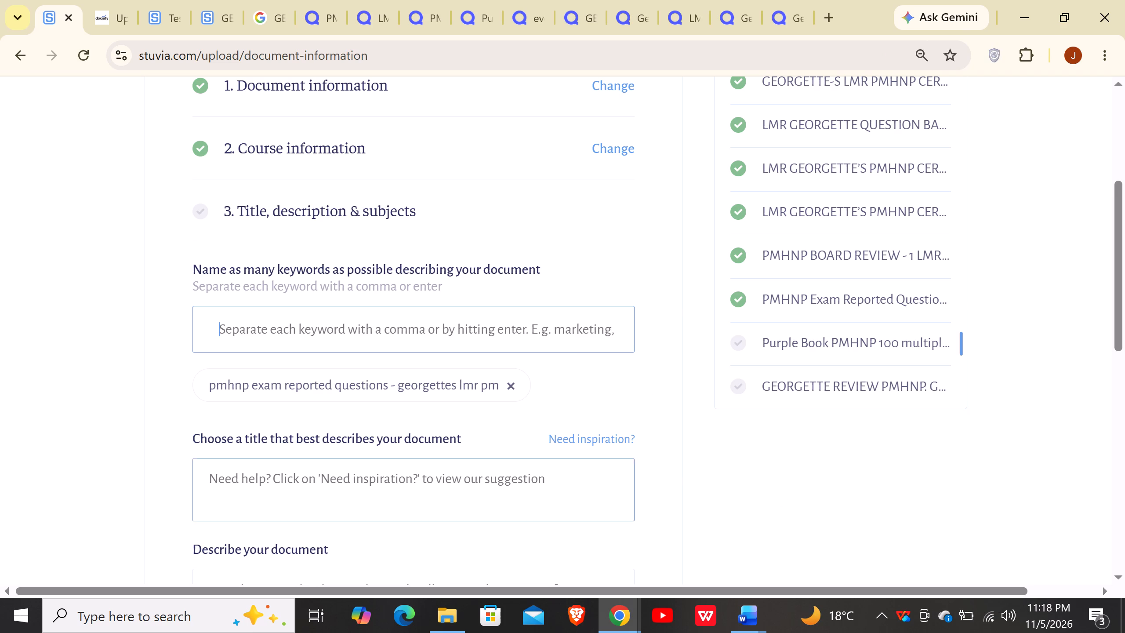
# Open Purple Book PMHNP 100 multiple from the stuvia folder in Word and copy its full title, ending in "ANCC 2026/27 review".
pyautogui.click(478, 545)
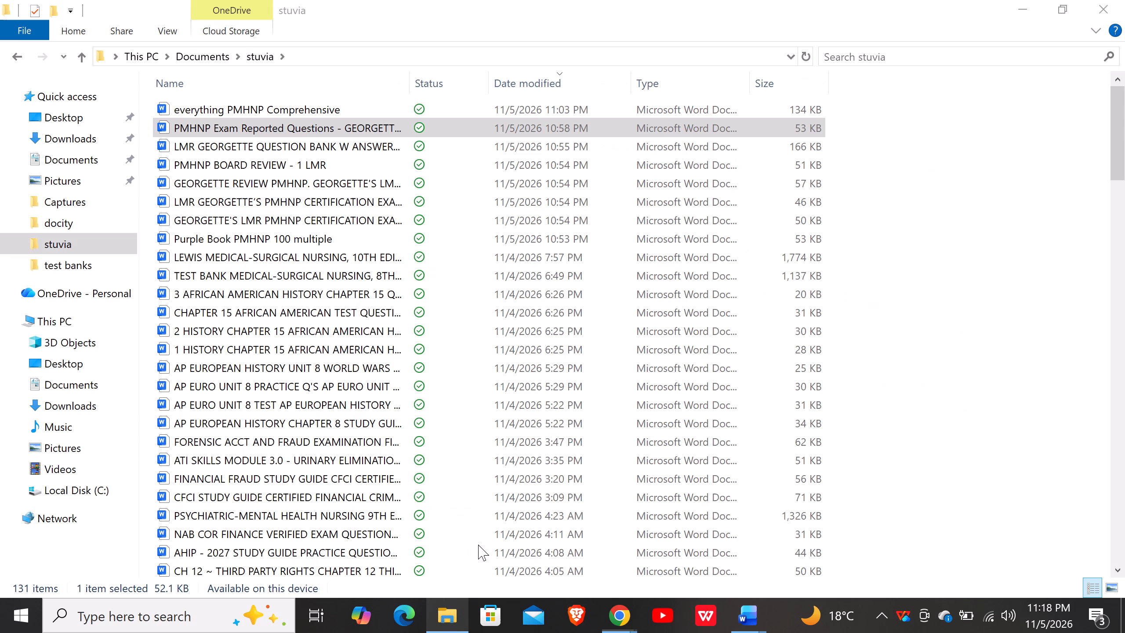
pyautogui.doubleClick(326, 234)
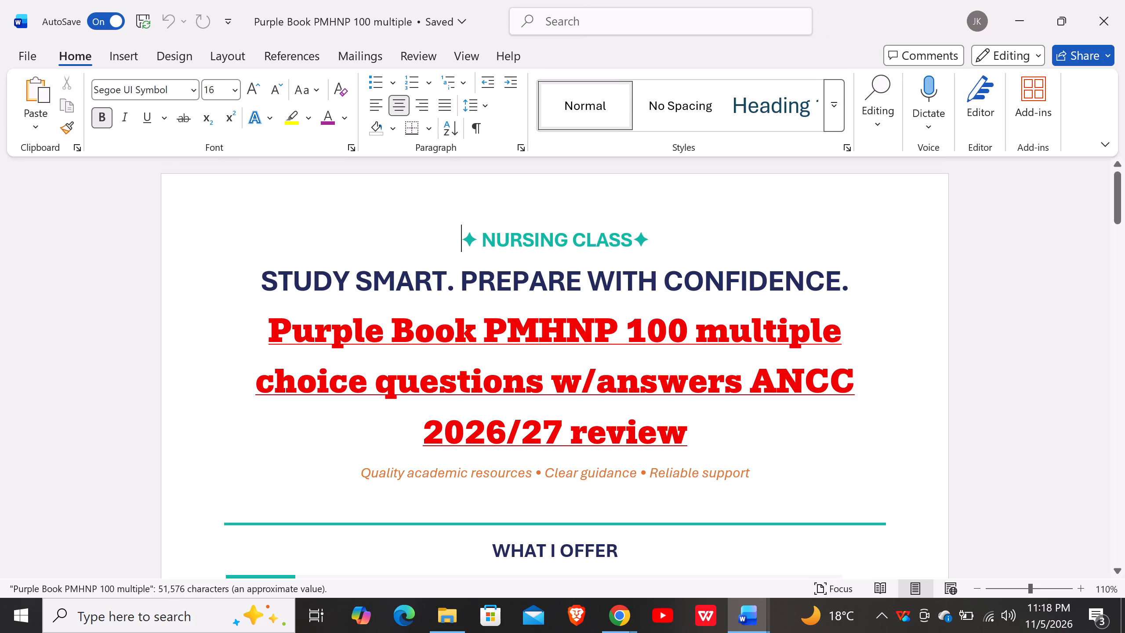
pyautogui.scroll(-2, 506, 377)
pyautogui.moveTo(685, 337); pyautogui.dragTo(490, 273)
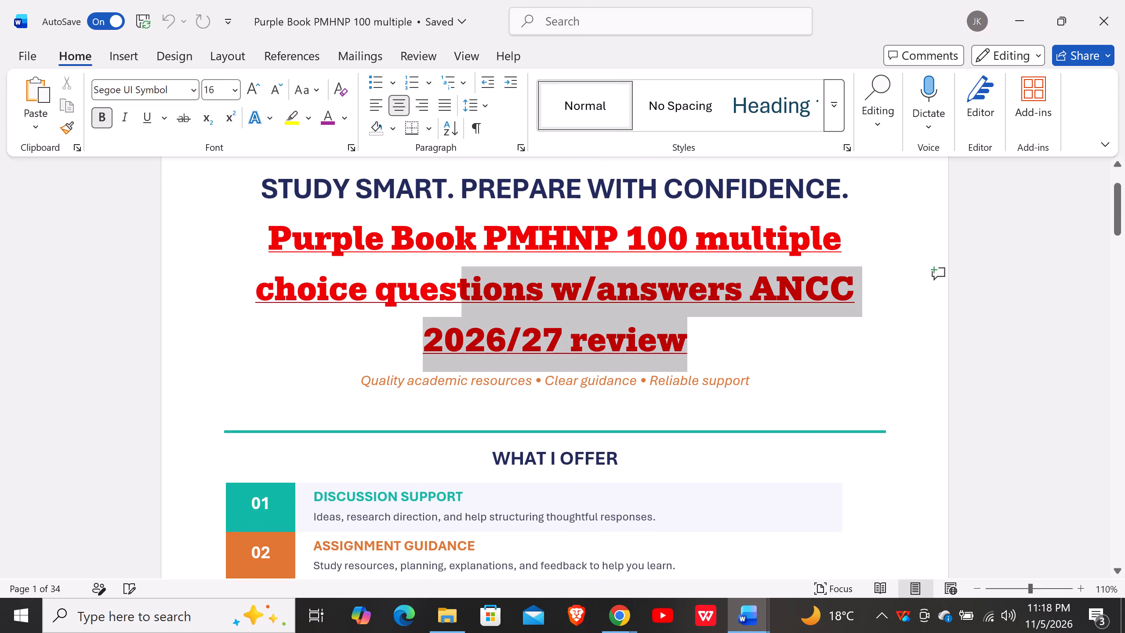
pyautogui.moveTo(490, 273); pyautogui.dragTo(335, 228)
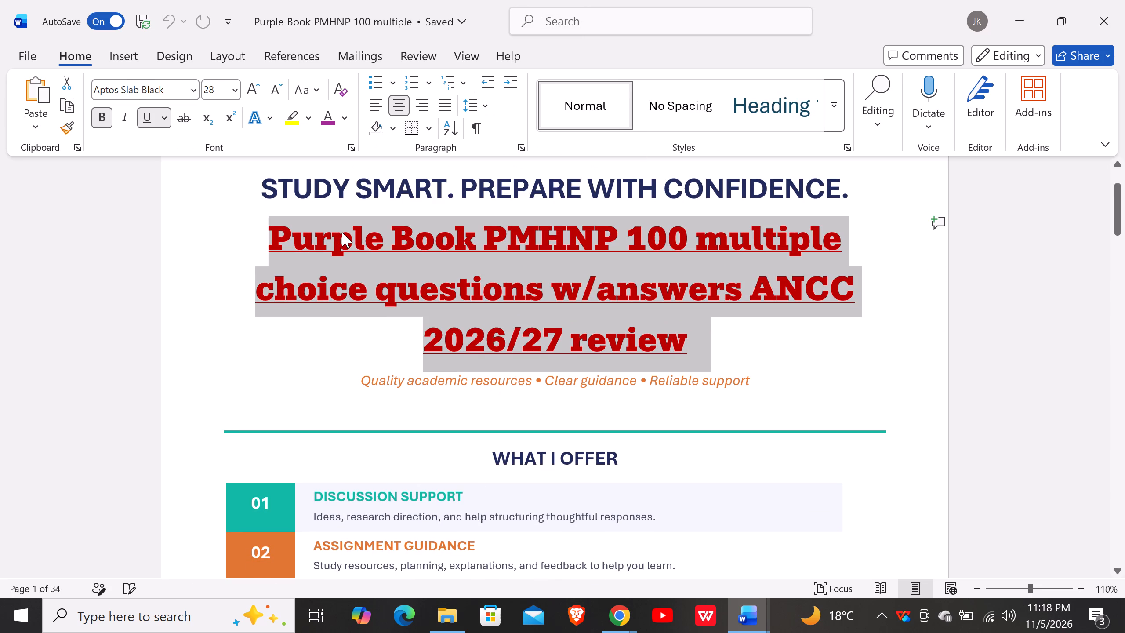
pyautogui.hotkey('ctrl', 'c')
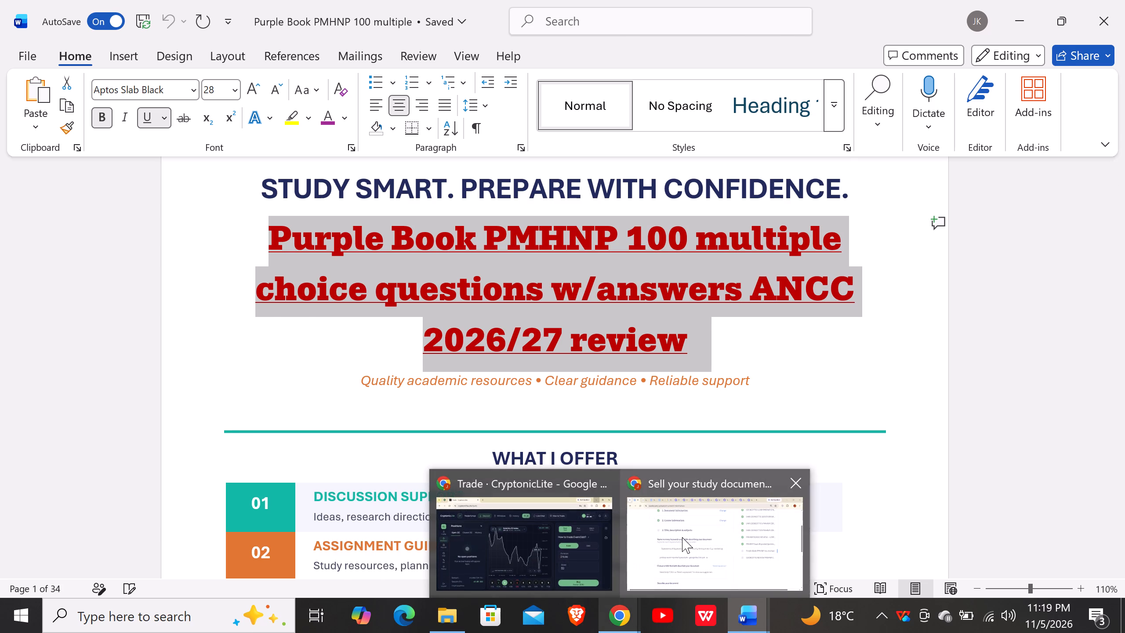
# Use the copied Purple Book title as the Stuvia listing's keyword, title and description, choose English, and save the section.
pyautogui.click(682, 537)
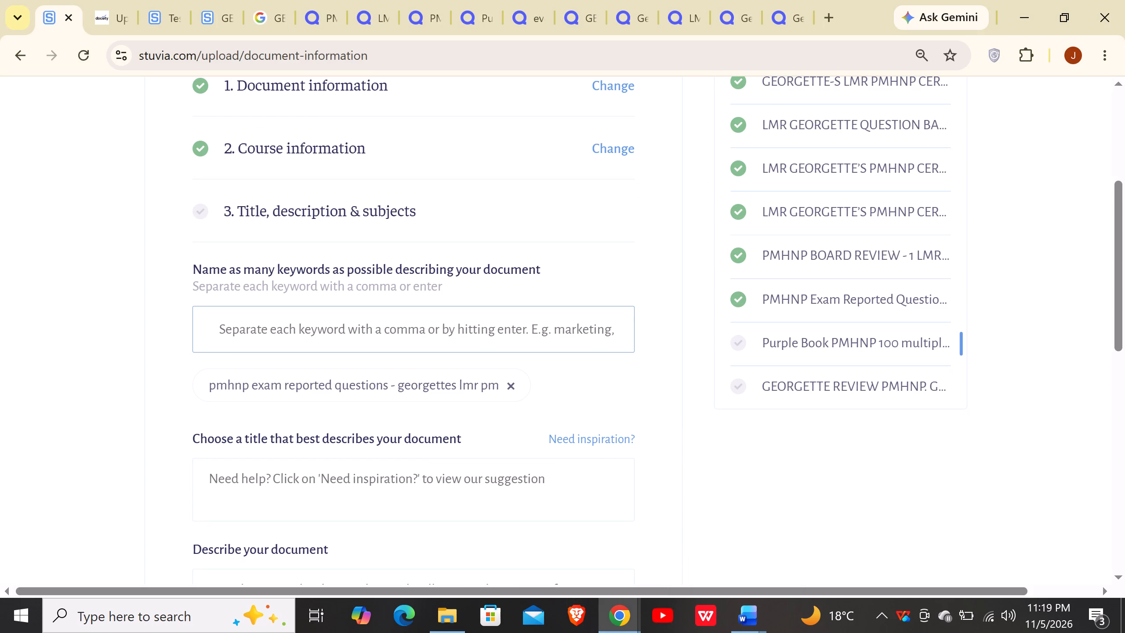
pyautogui.hotkey('ctrl', 'v')
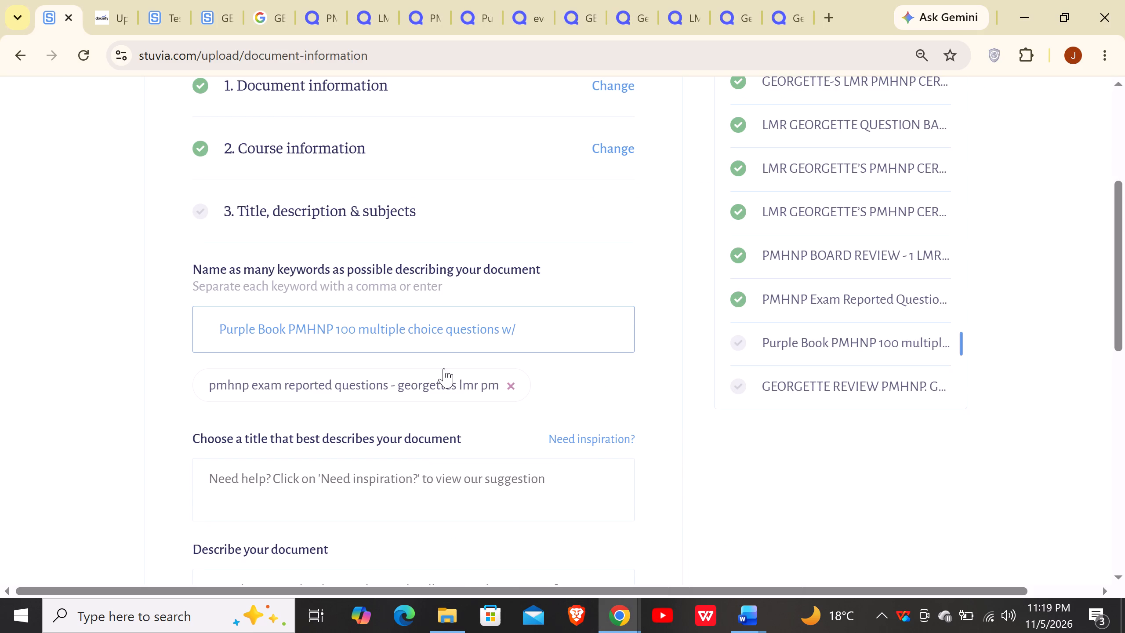
pyautogui.press('Return')
pyautogui.scroll(-2, 392, 401)
pyautogui.click(374, 363)
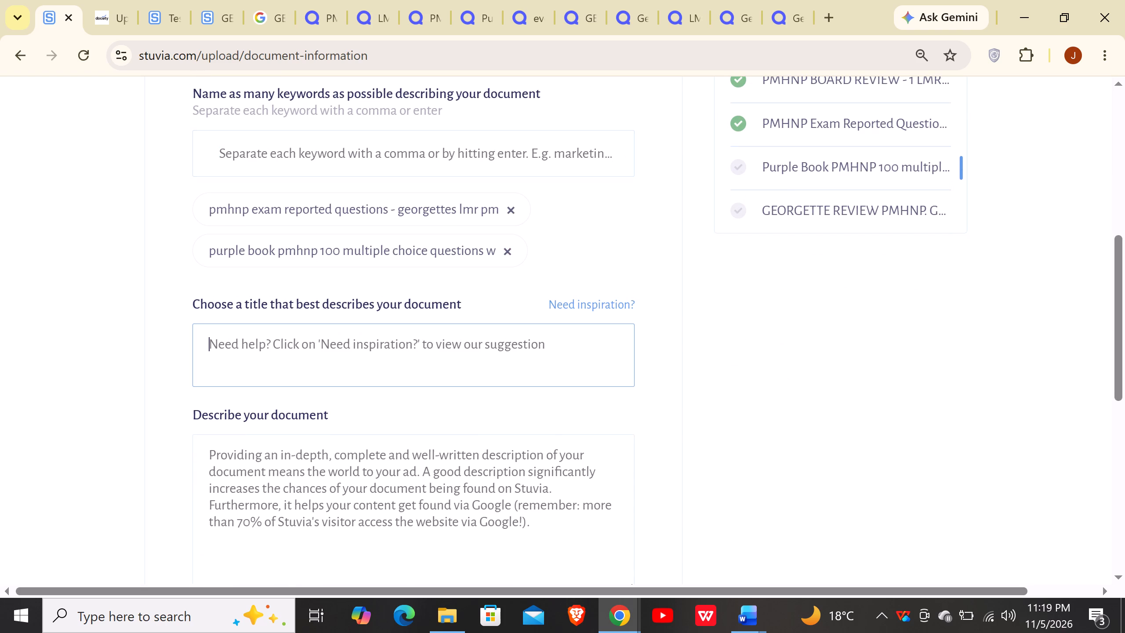
pyautogui.hotkey('ctrl', 'v')
pyautogui.click(341, 469)
pyautogui.hotkey('ctrl', 'v')
pyautogui.scroll(-2, 348, 473)
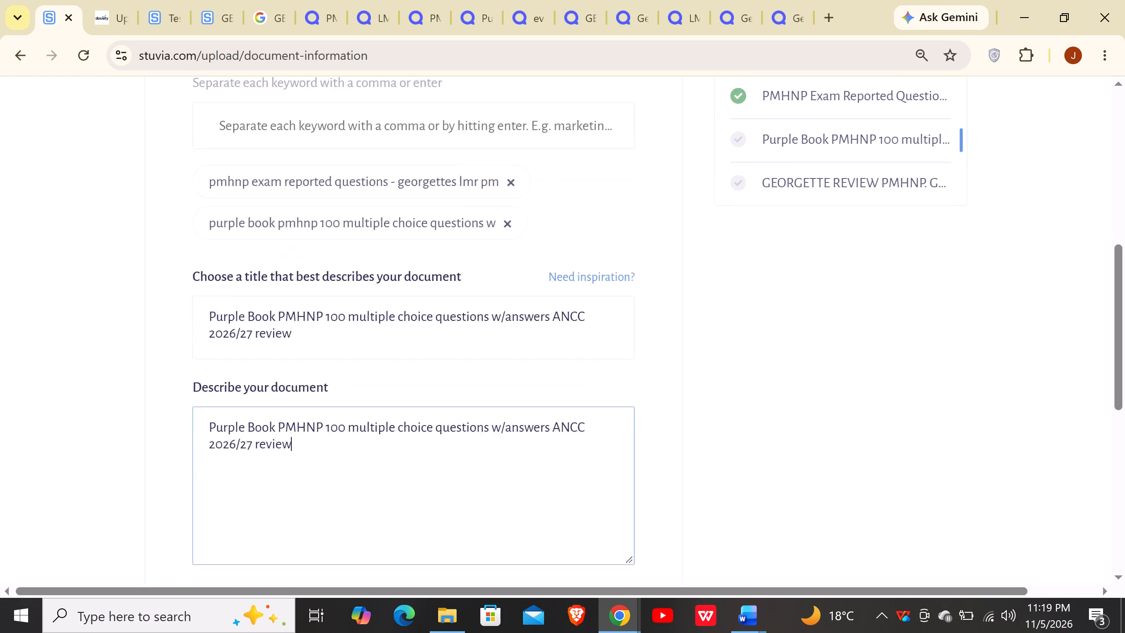
pyautogui.click(401, 488)
pyautogui.click(363, 354)
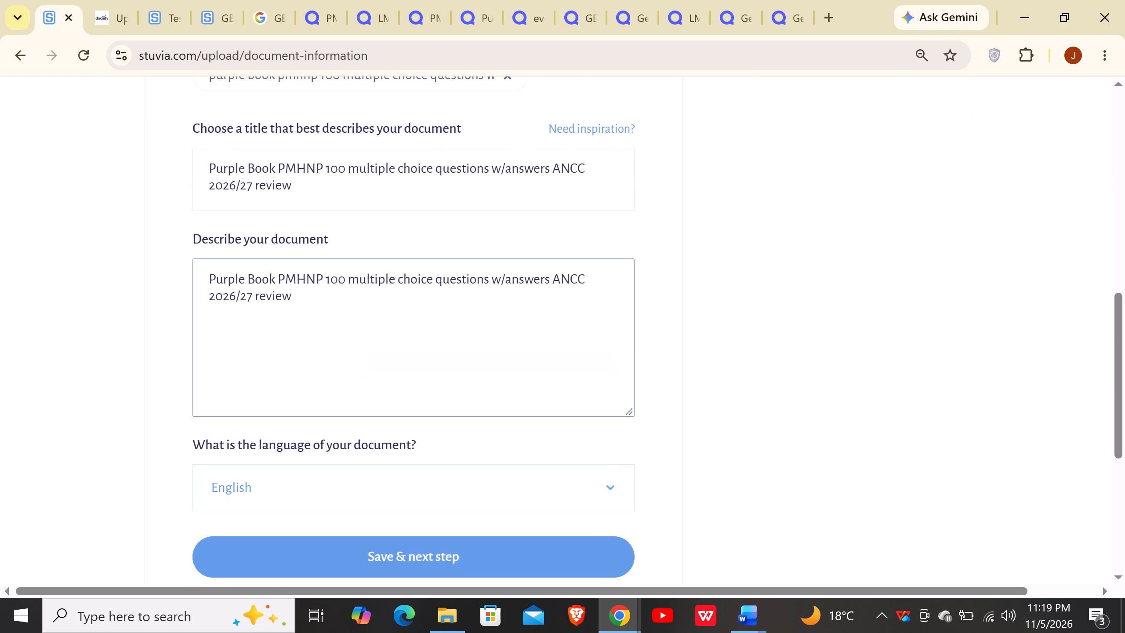
pyautogui.click(367, 543)
# Set the Purple Book PMHNP 100 multiple listing's price to 15.00 and publish it.
pyautogui.tripleClick(292, 211)
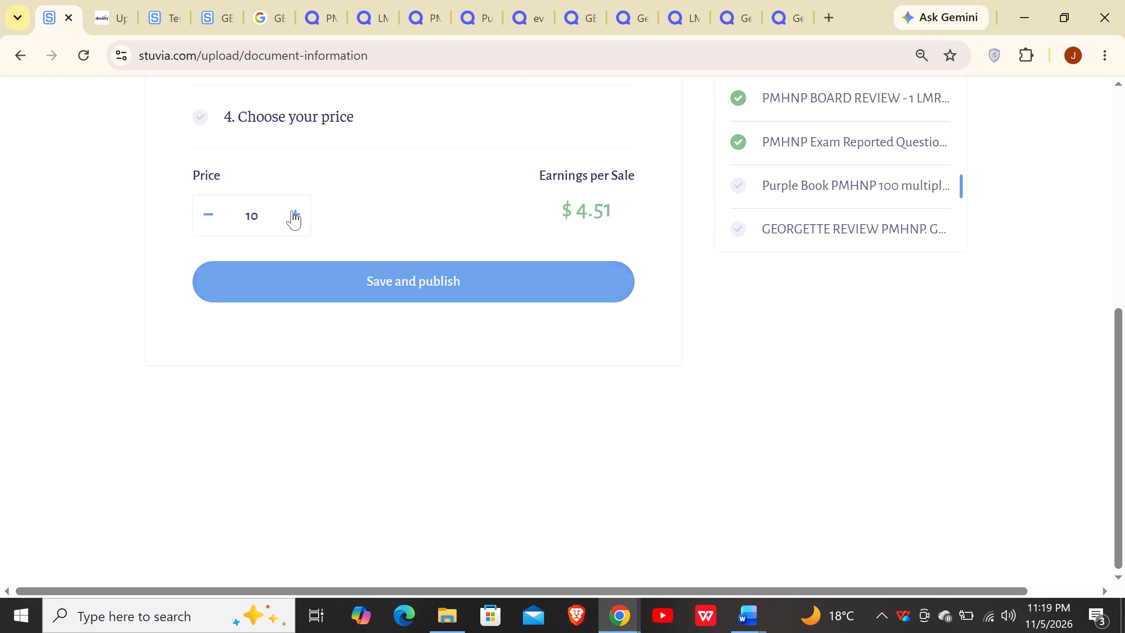
pyautogui.tripleClick(292, 211)
pyautogui.tripleClick(292, 211)
pyautogui.click(292, 211)
pyautogui.click(304, 277)
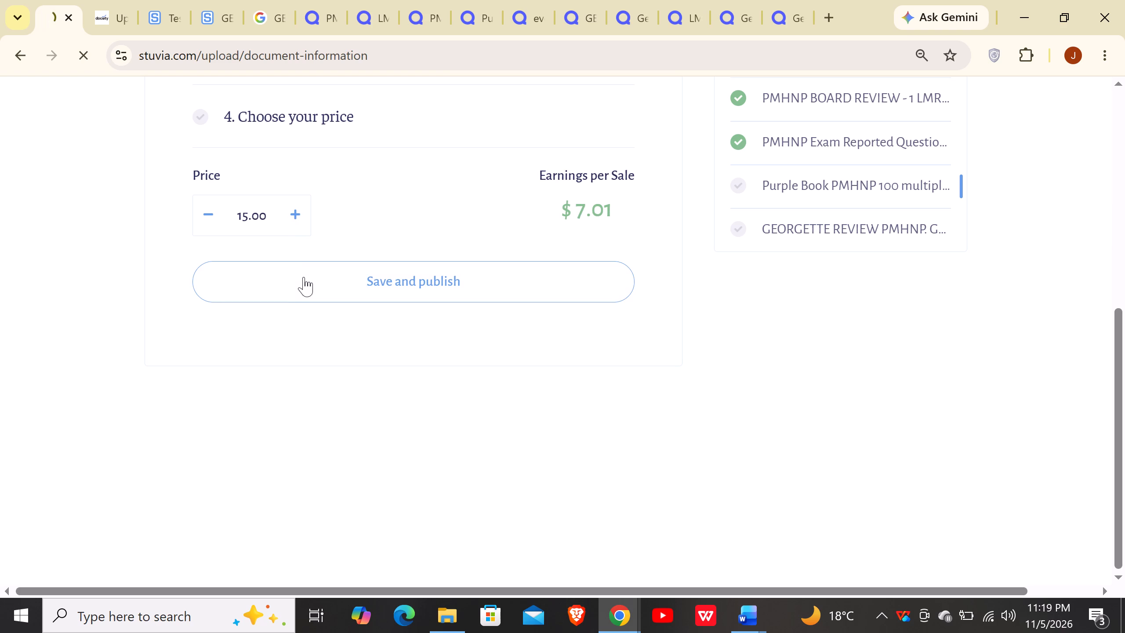
# Categorise the GEORGETTE REVIEW PMHNP document as Exam (elaborations) and save its document information.
pyautogui.scroll(-2, 462, 254)
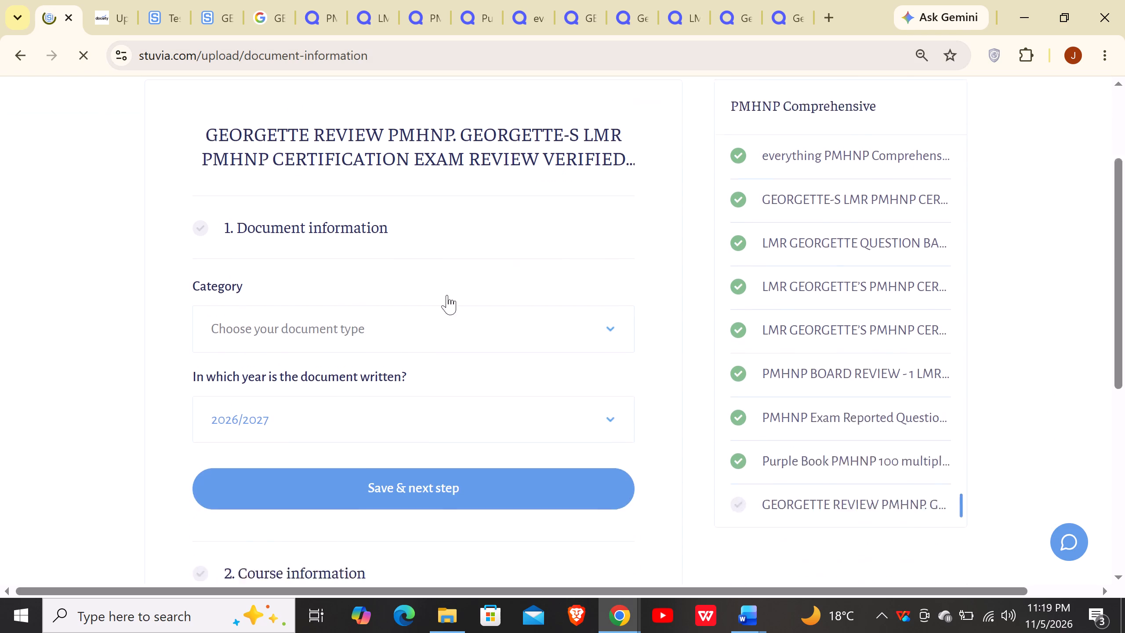
pyautogui.click(432, 299)
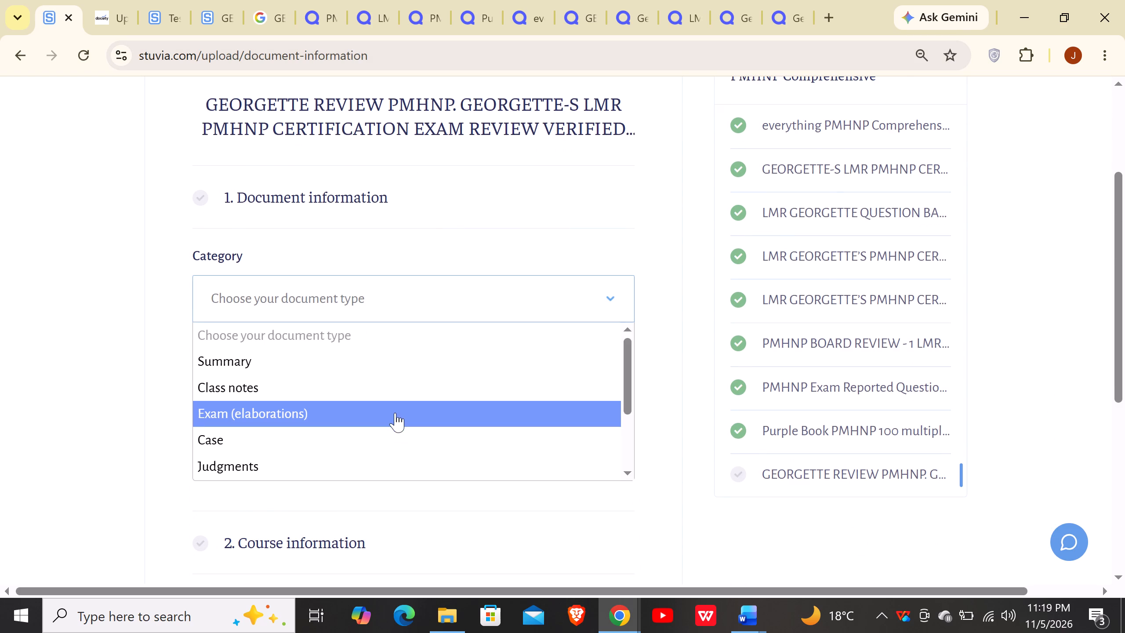
pyautogui.click(395, 413)
pyautogui.scroll(-1, 425, 364)
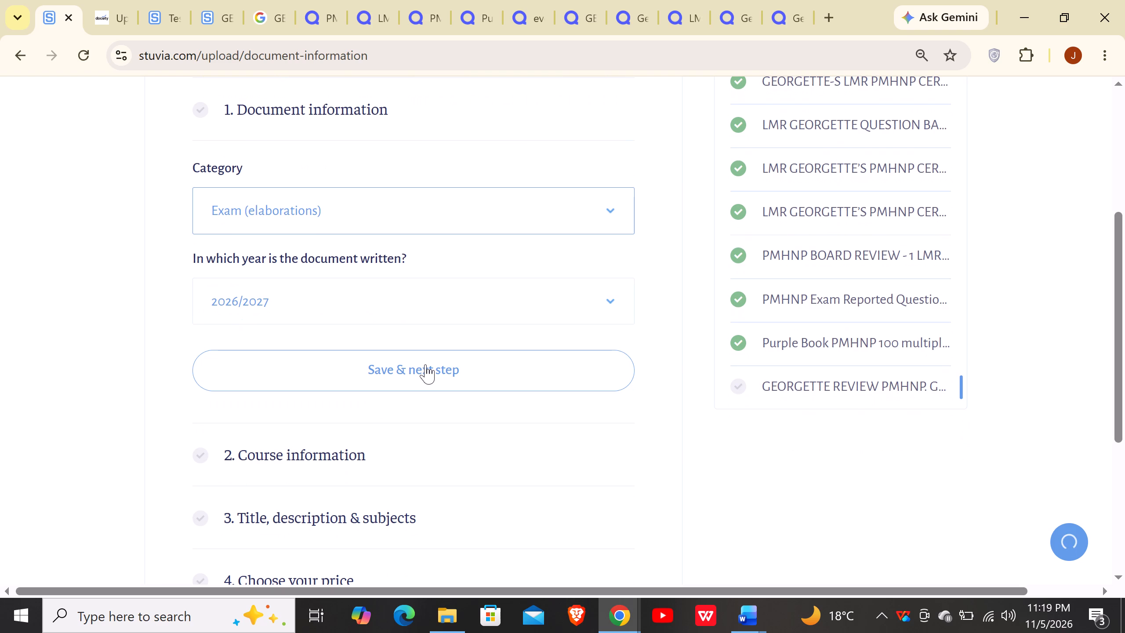
pyautogui.click(425, 364)
# Save the GEORGETTE REVIEW PMHNP document's course information with the optional exam date left blank.
pyautogui.click(300, 371)
pyautogui.click(299, 368)
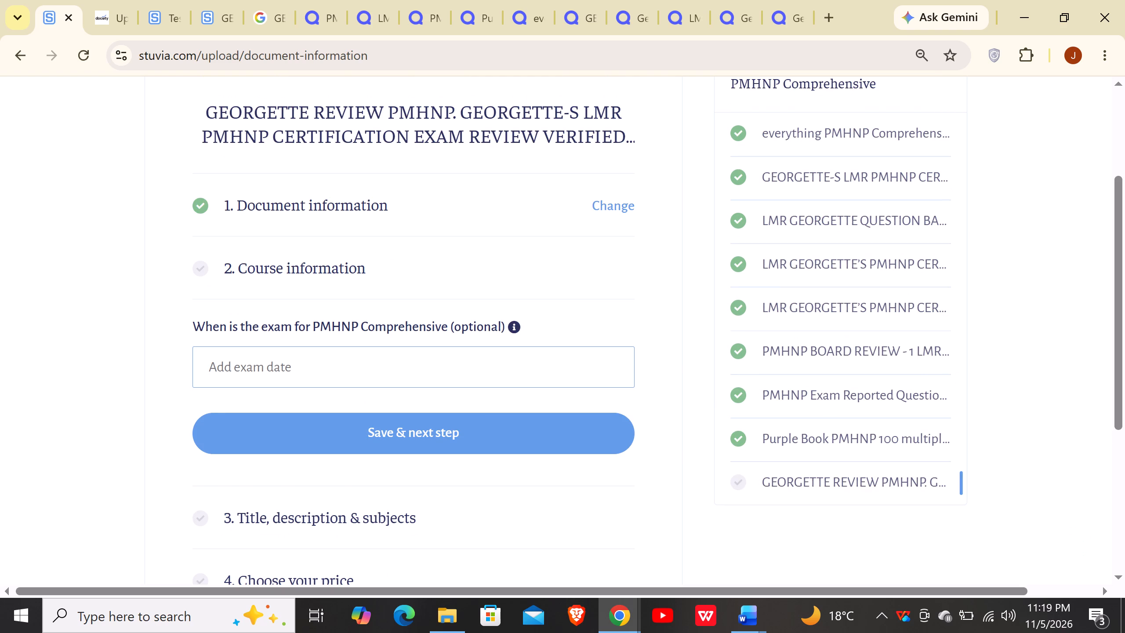
pyautogui.click(254, 361)
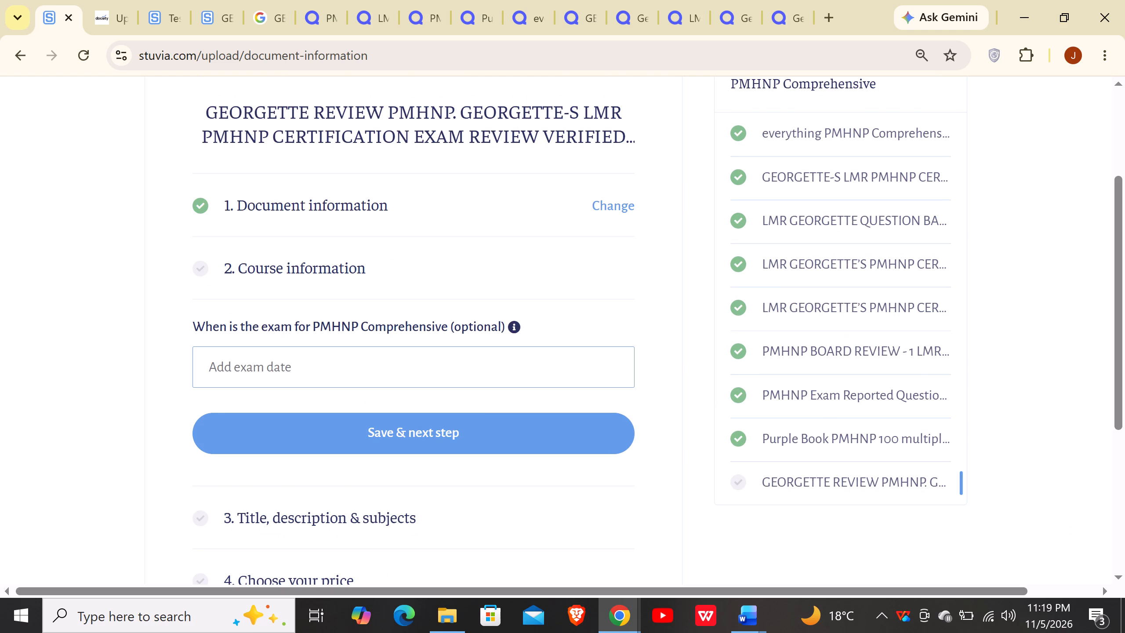
pyautogui.click(260, 365)
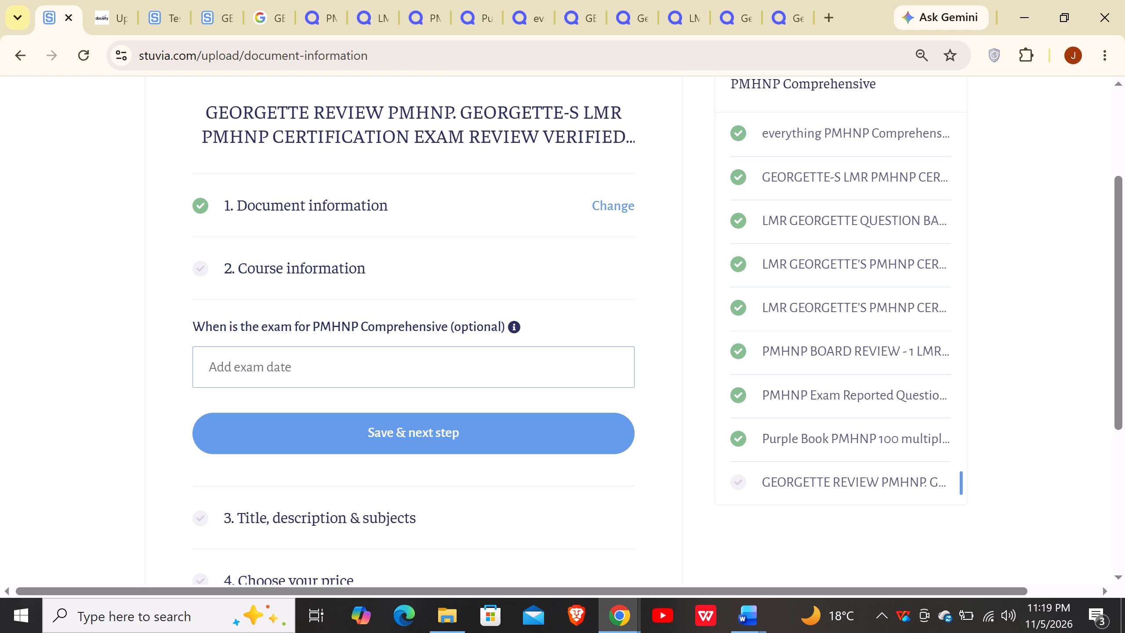
pyautogui.click(387, 421)
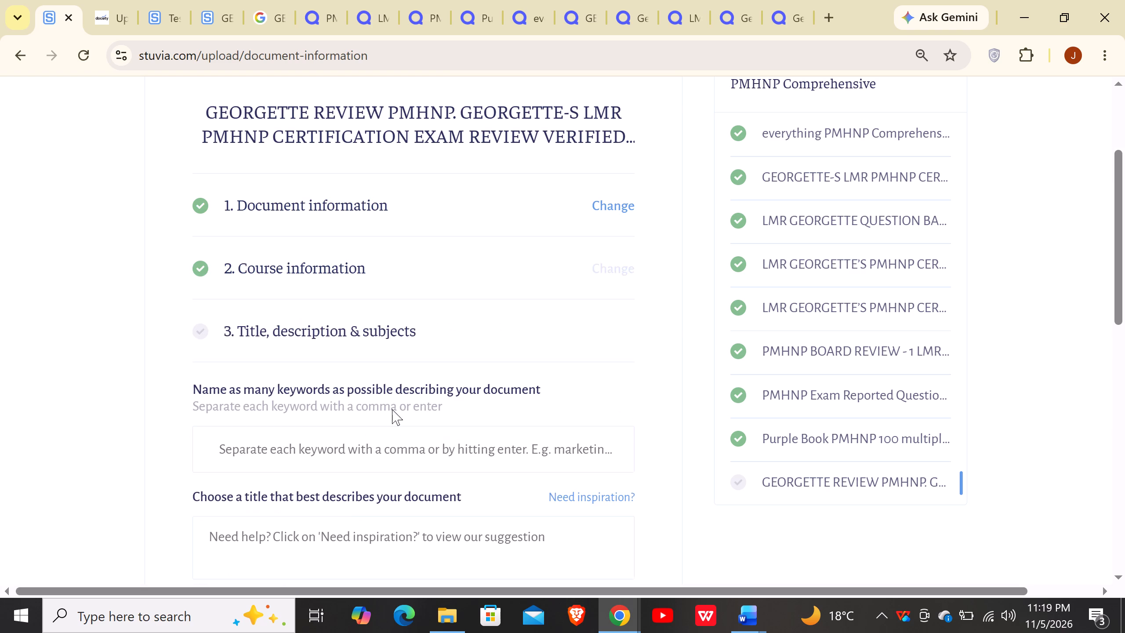
# Add the previously copied Purple Book PMHNP title as a keyword for the GEORGETTE REVIEW PMHNP document.
pyautogui.scroll(-2, 351, 364)
pyautogui.click(363, 271)
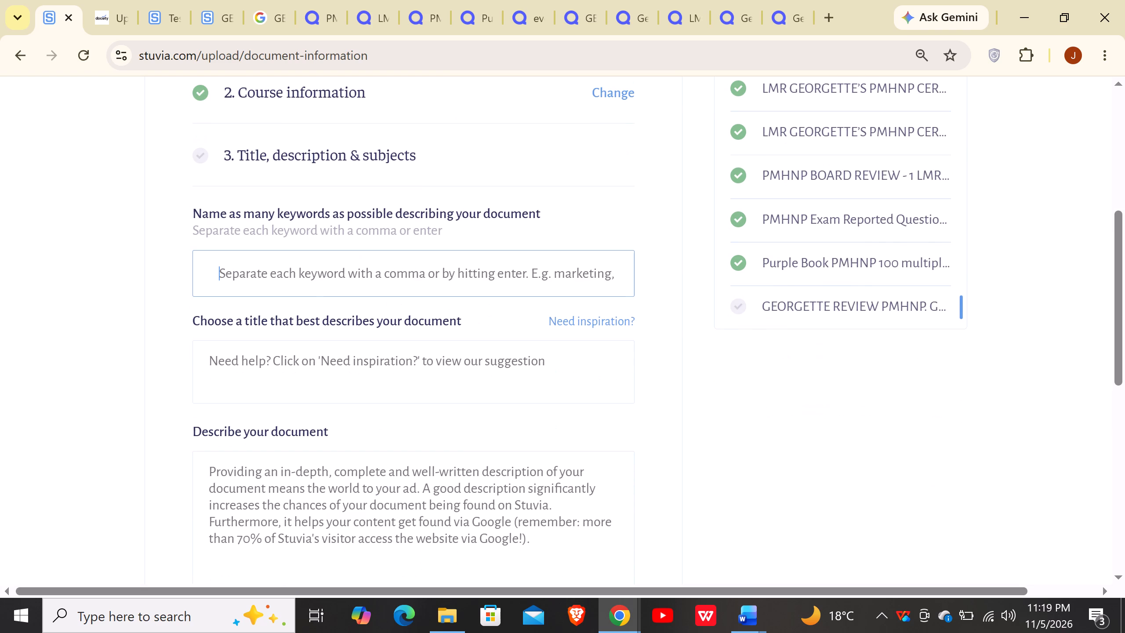
pyautogui.hotkey('ctrl', 'v')
pyautogui.press('Return')
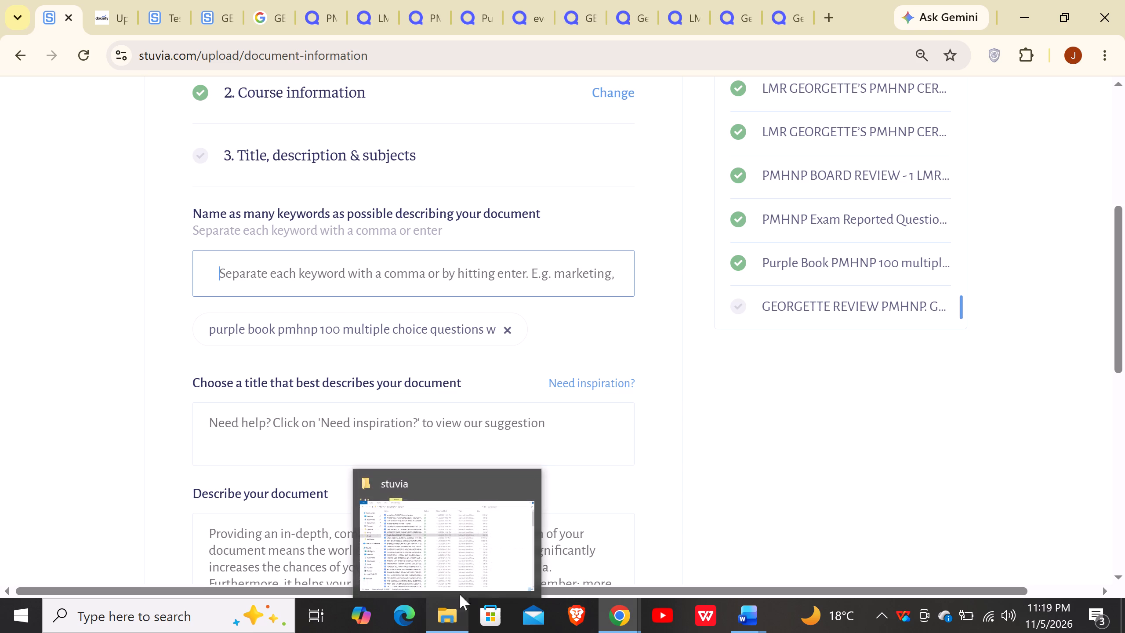
# Open the GEORGETTE REVIEW PMHNP document from the stuvia folder in Word and copy its full title, ending in "LATEST 2026/2027 UPDATE".
pyautogui.click(480, 510)
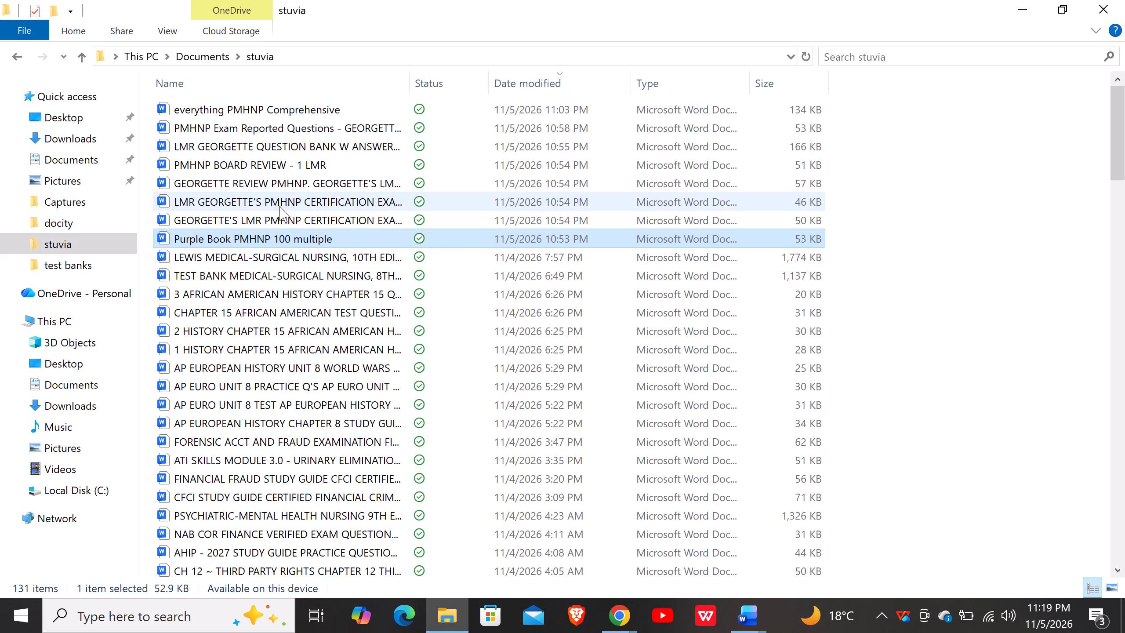
pyautogui.doubleClick(288, 185)
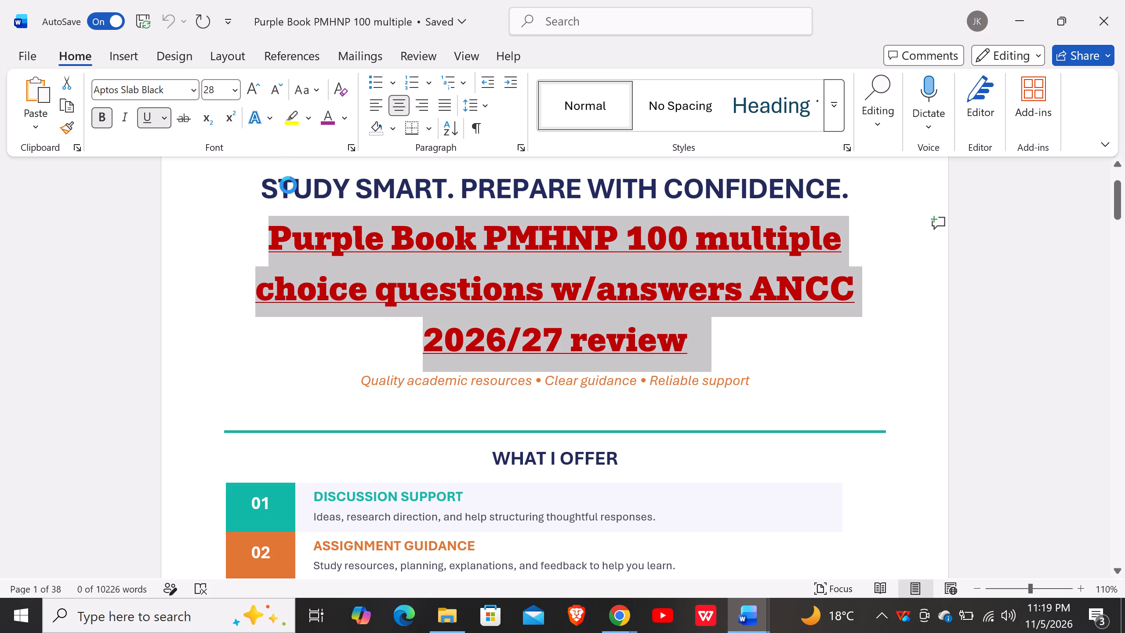
pyautogui.scroll(-2, 476, 331)
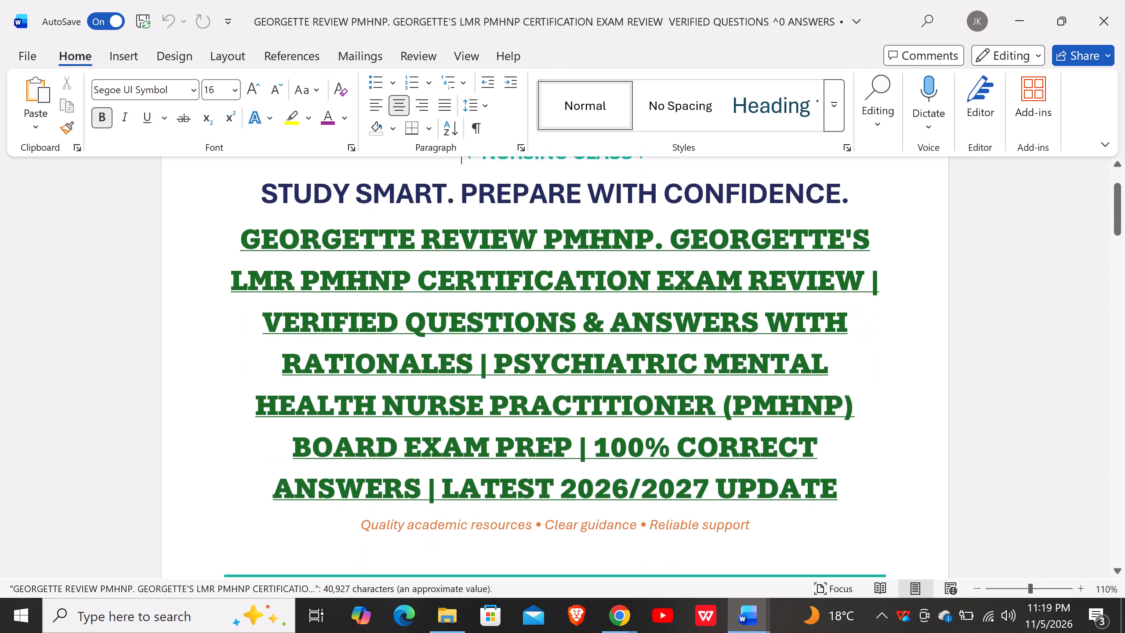
pyautogui.scroll(-1, 756, 421)
pyautogui.moveTo(838, 429); pyautogui.dragTo(284, 154)
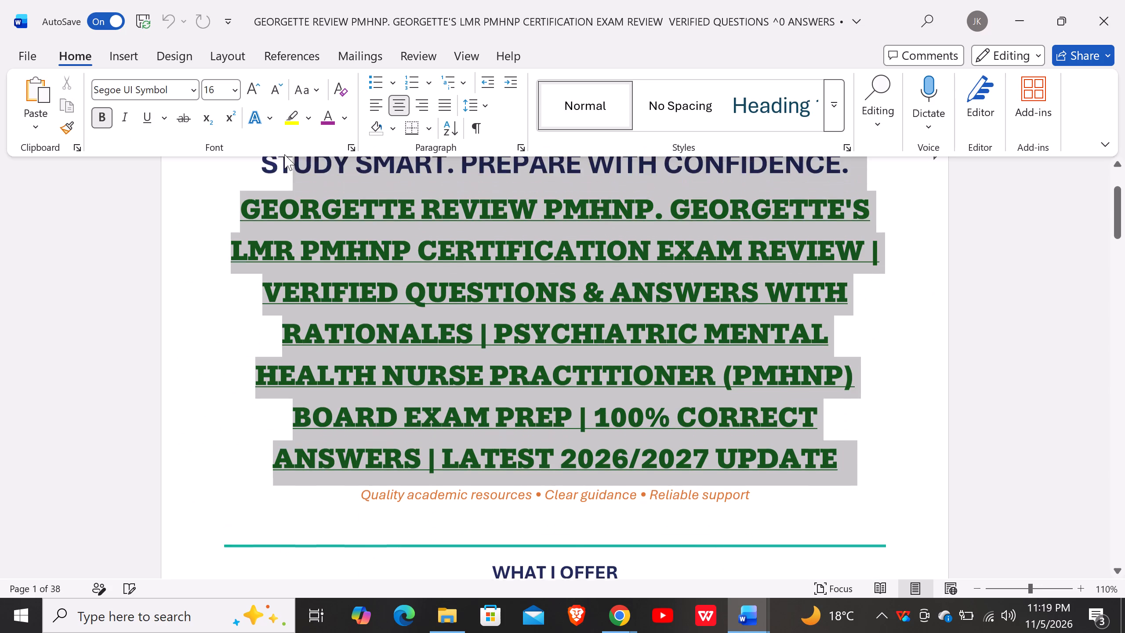
pyautogui.moveTo(284, 154); pyautogui.dragTo(238, 255)
pyautogui.hotkey('ctrl', 'c')
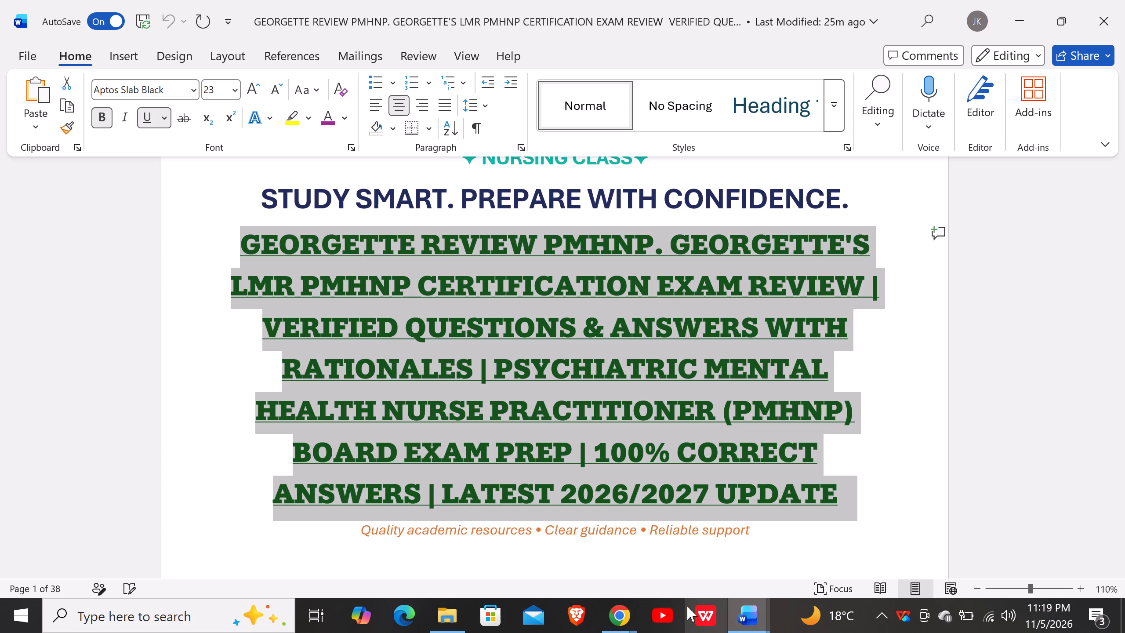
# In Stuvia, use the copied GEORGETTE REVIEW PMHNP title as keyword, title and description, choose English, and save the section.
pyautogui.click(662, 573)
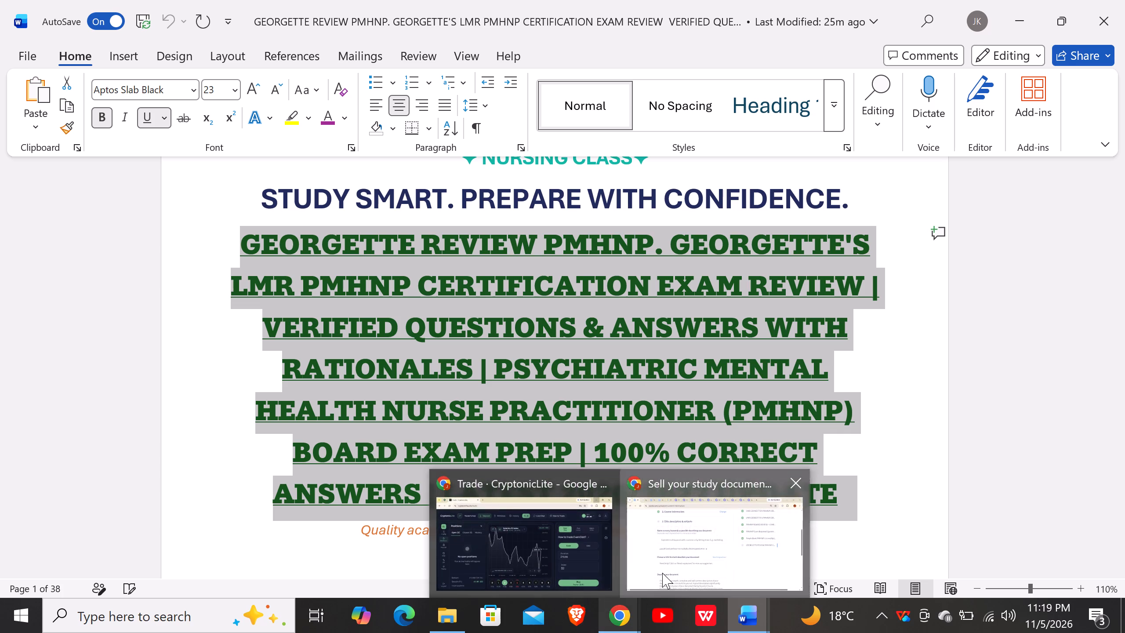
pyautogui.hotkey('ctrl', 'v')
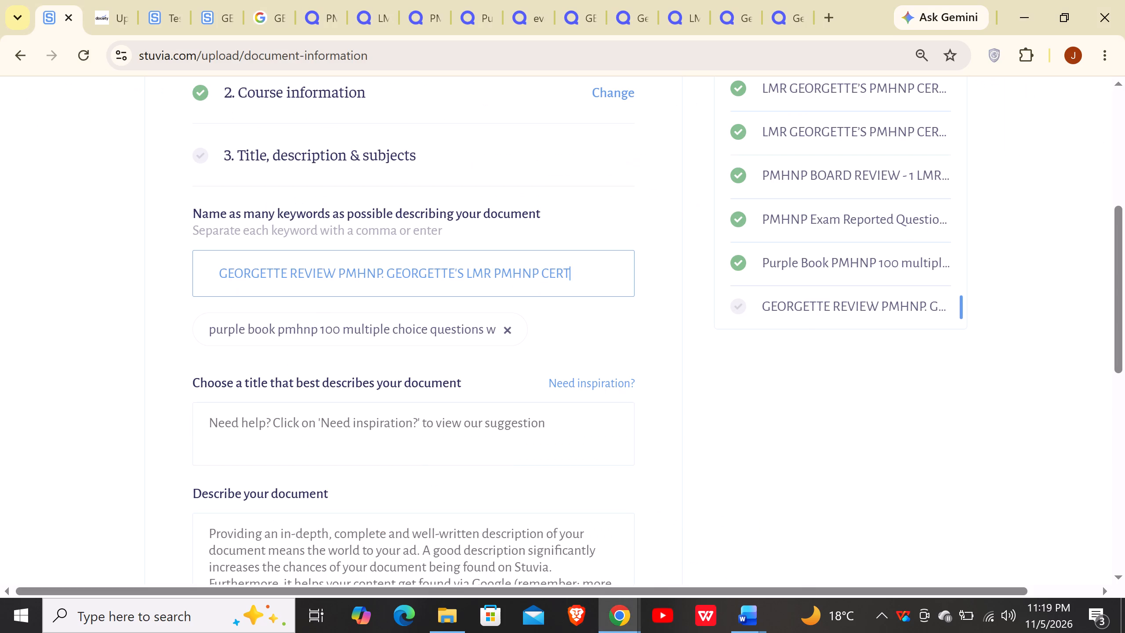
pyautogui.press('Return')
pyautogui.scroll(-3, 228, 339)
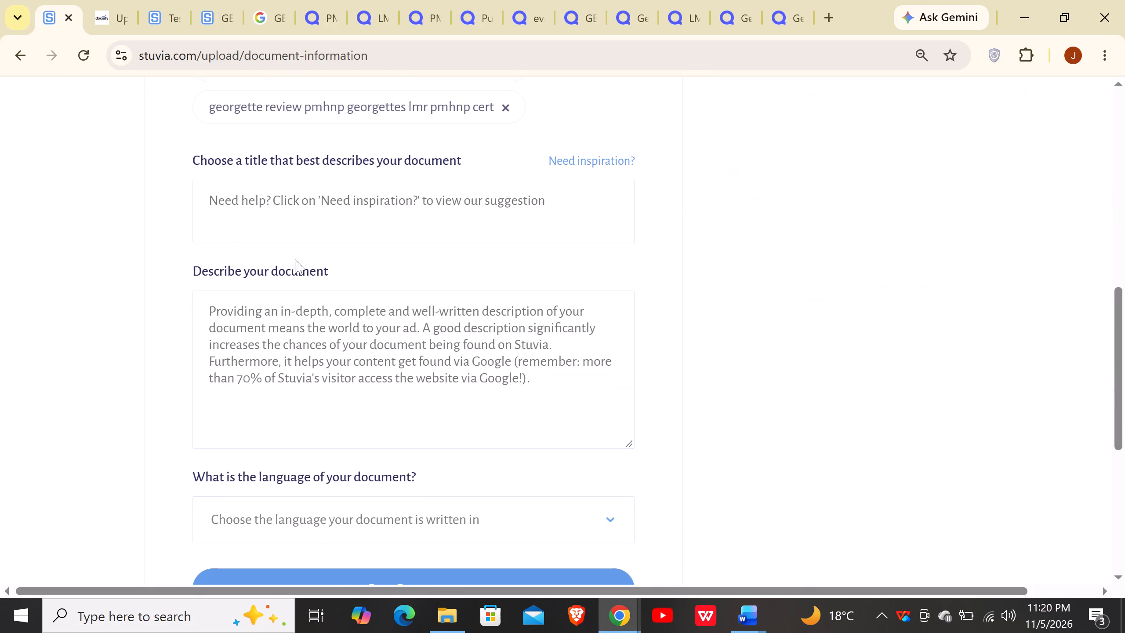
pyautogui.click(297, 228)
pyautogui.hotkey('ctrl', 'v')
pyautogui.click(303, 370)
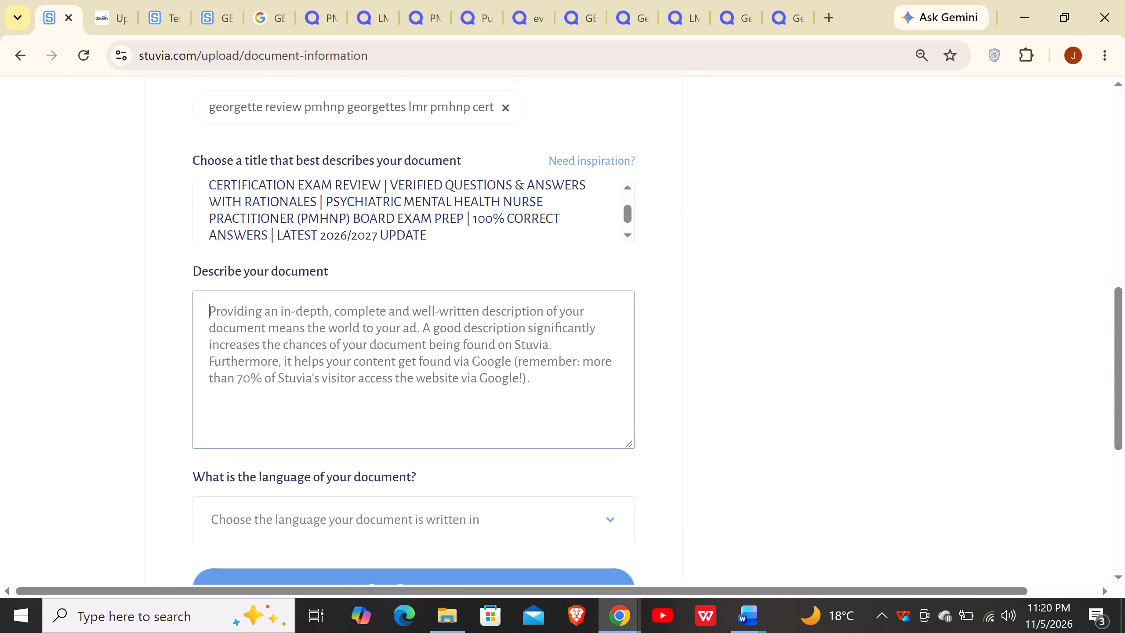
pyautogui.hotkey('ctrl', 'v')
pyautogui.scroll(-2, 319, 366)
pyautogui.click(355, 343)
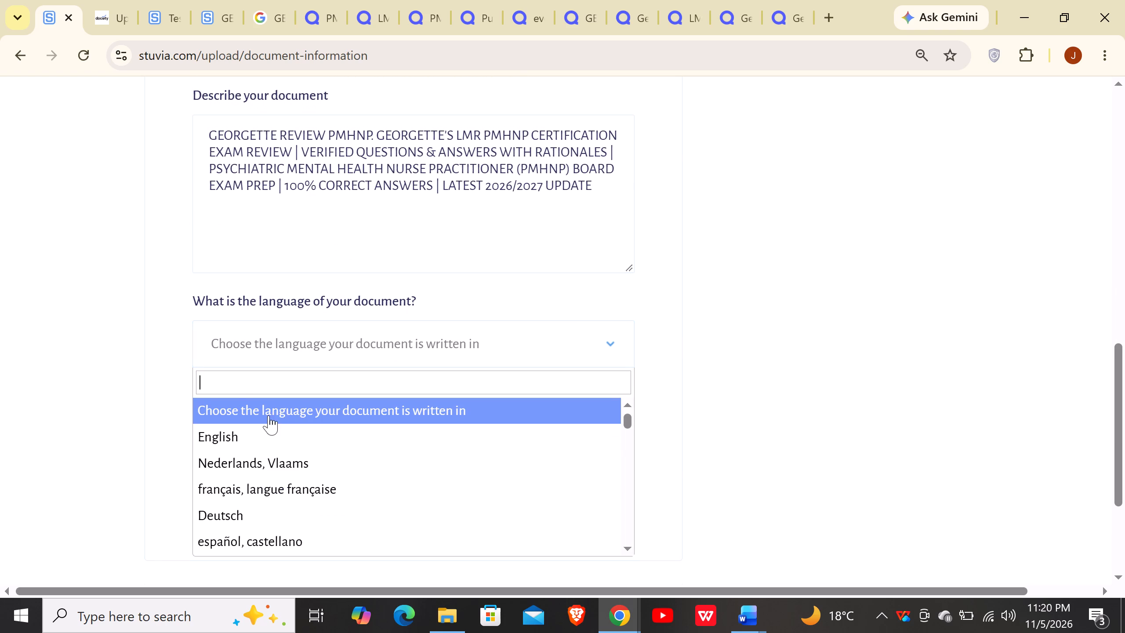
pyautogui.click(269, 429)
pyautogui.click(301, 421)
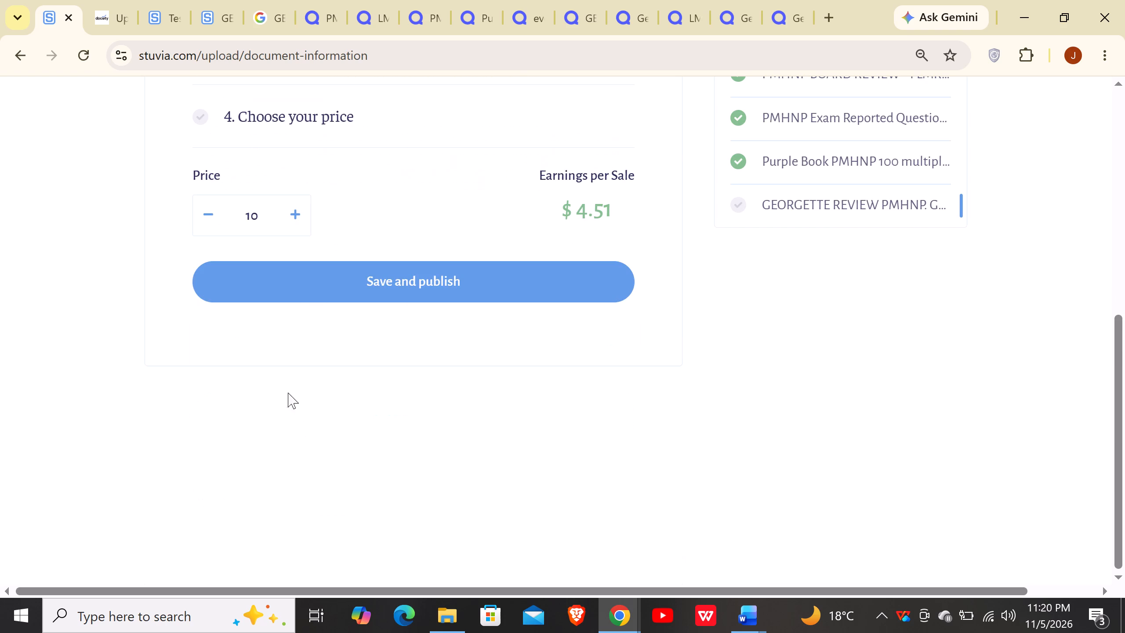
# Set the GEORGETTE REVIEW PMHNP listing's price to 15.00 and publish it.
pyautogui.tripleClick(290, 217)
pyautogui.tripleClick(290, 217)
pyautogui.doubleClick(290, 217)
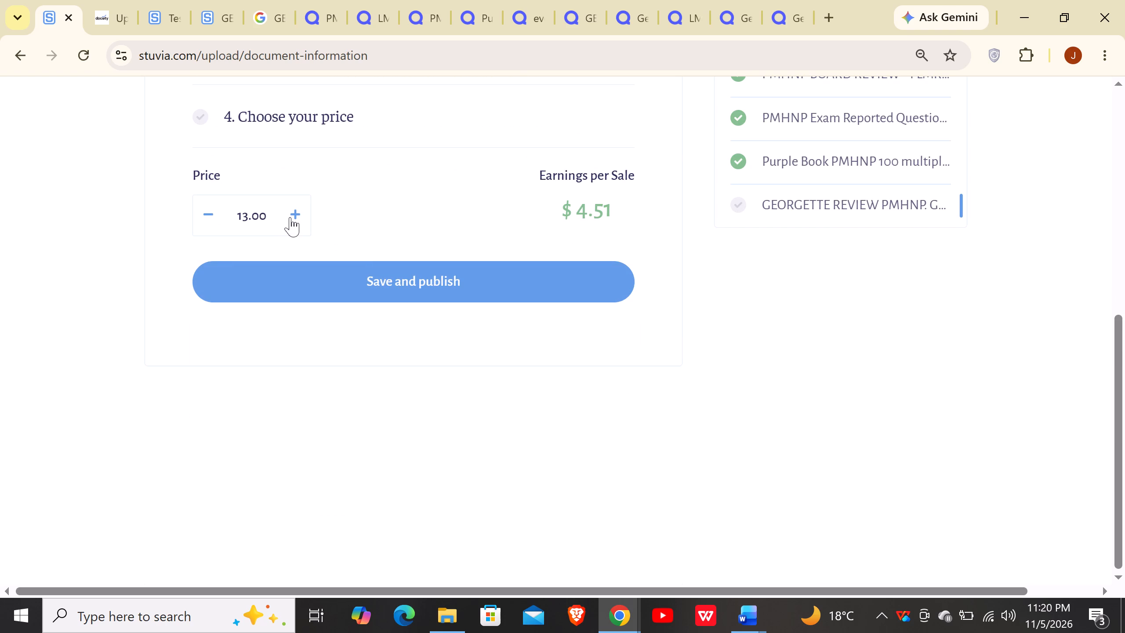
pyautogui.click(290, 218)
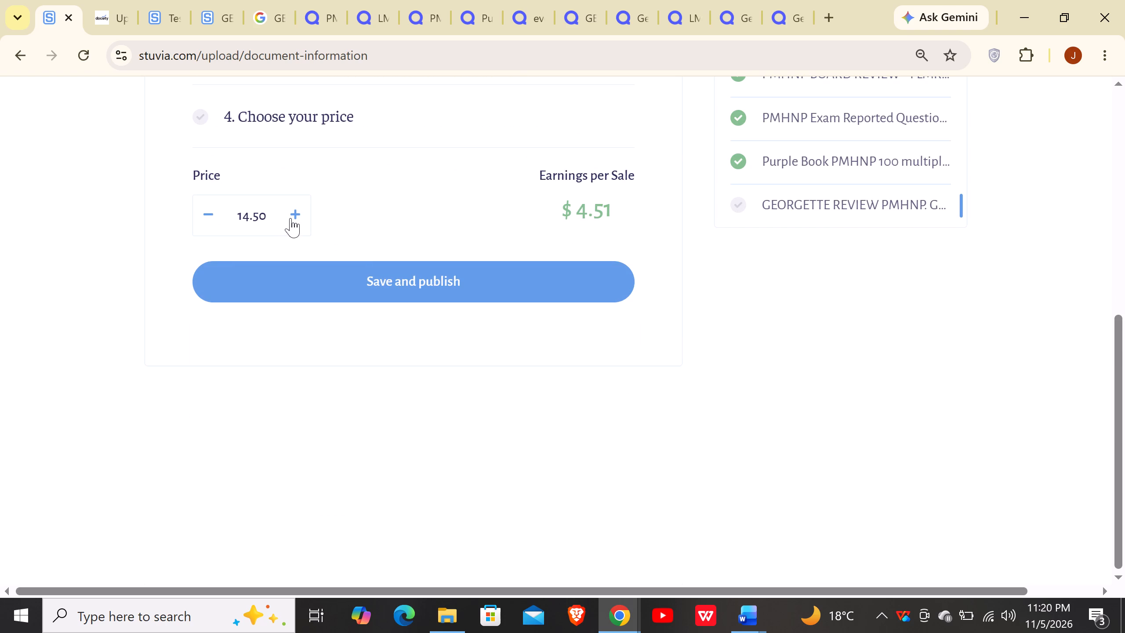
pyautogui.click(290, 218)
pyautogui.click(308, 276)
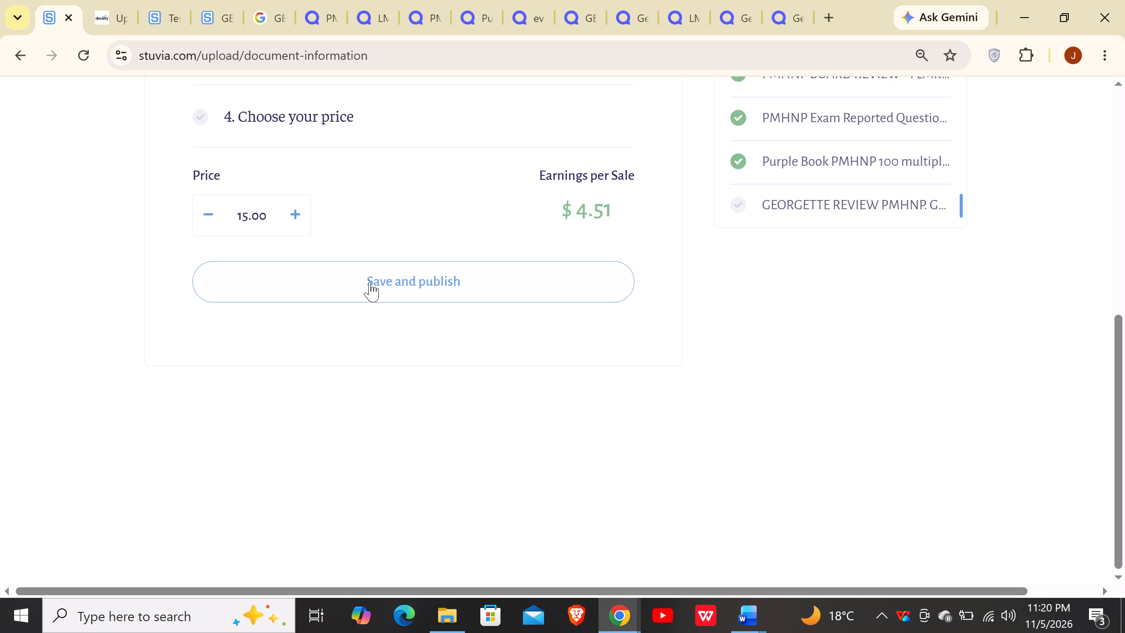
pyautogui.click(444, 282)
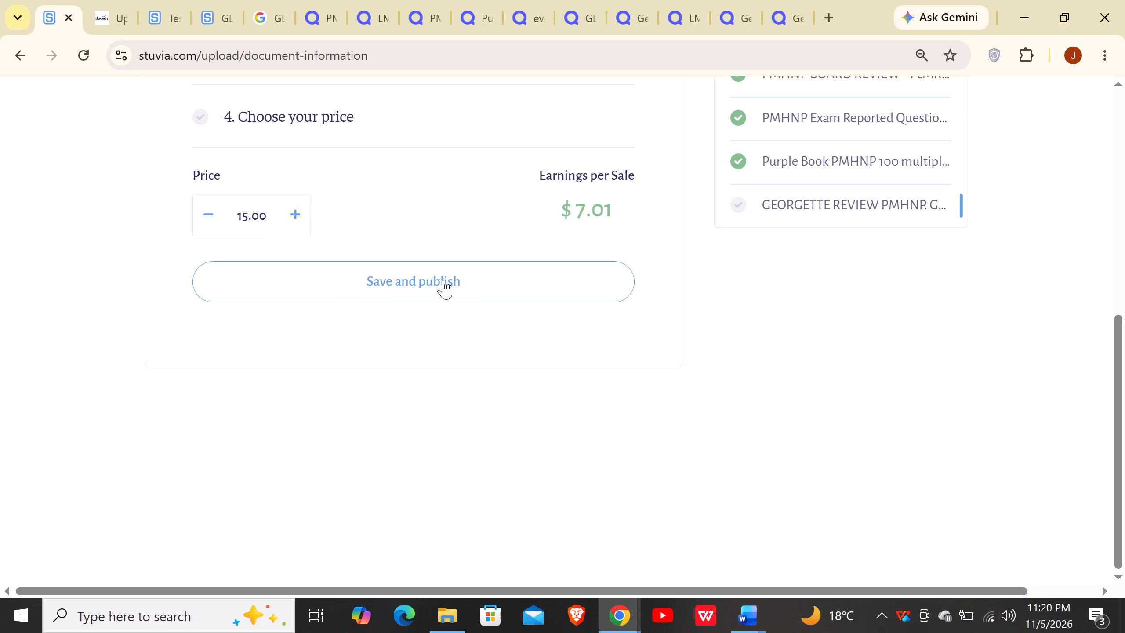
pyautogui.doubleClick(443, 280)
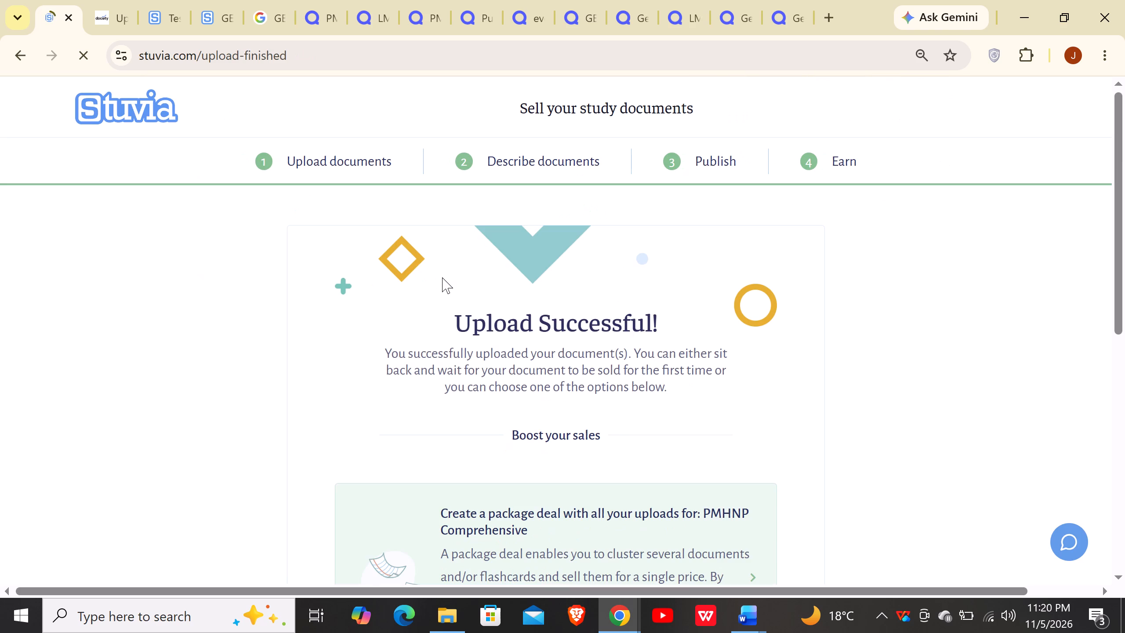
# Start creating a package deal with all the uploads for PMHNP Comprehensive.
pyautogui.scroll(-2, 678, 365)
pyautogui.click(538, 425)
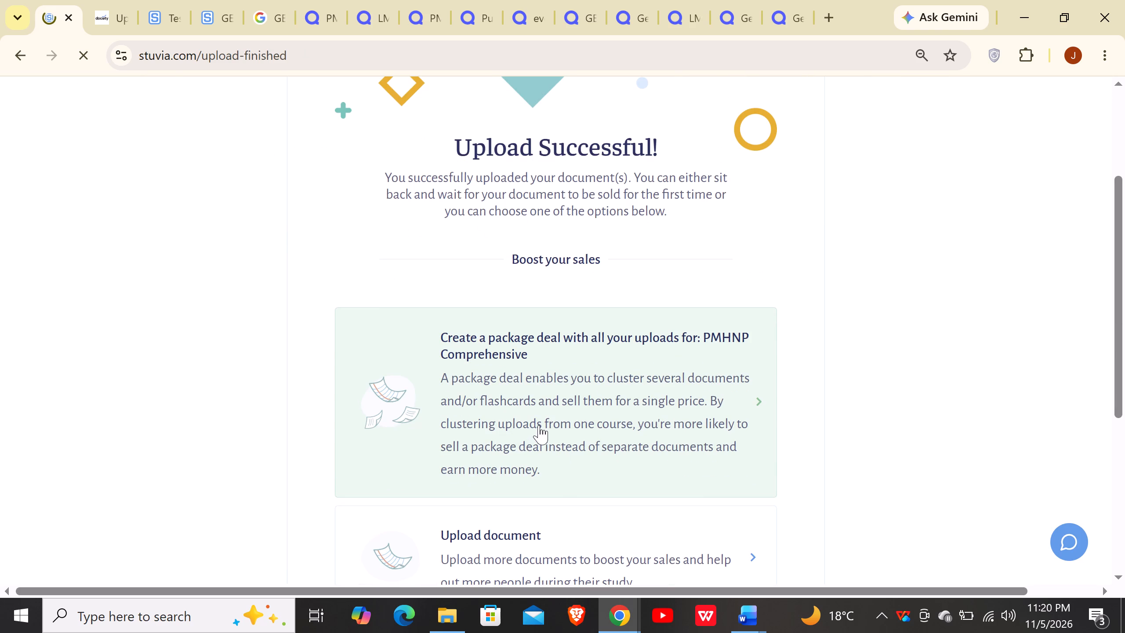
pyautogui.scroll(-3, 541, 422)
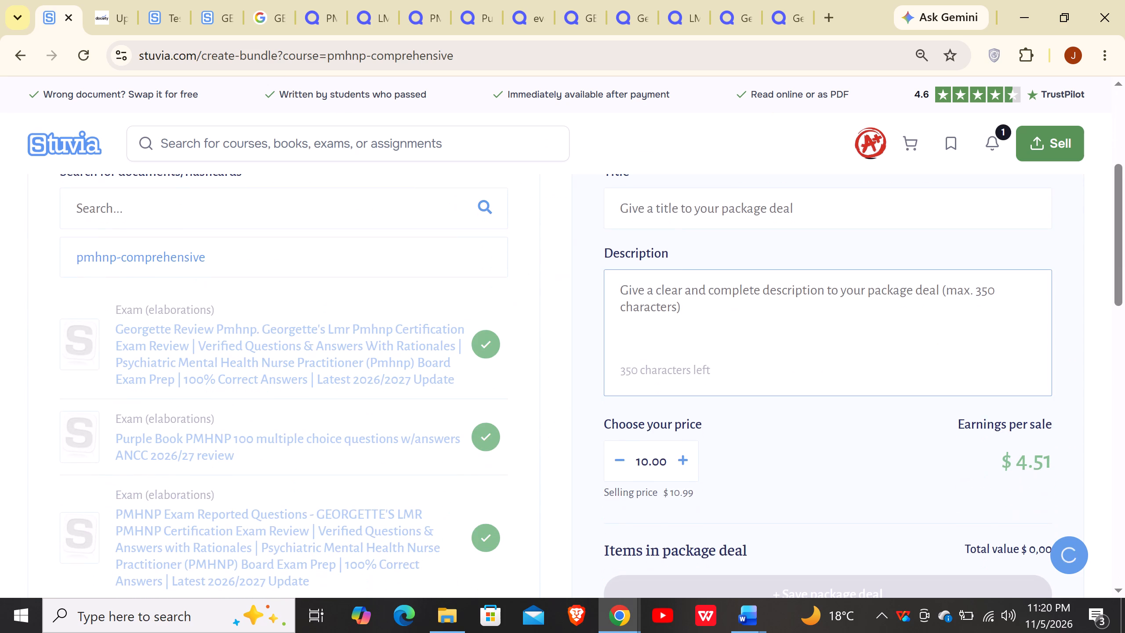
# Use the copied GEORGETTE REVIEW PMHNP title as both the title and the description of the package deal.
pyautogui.click(688, 206)
pyautogui.hotkey('ctrl', 'v')
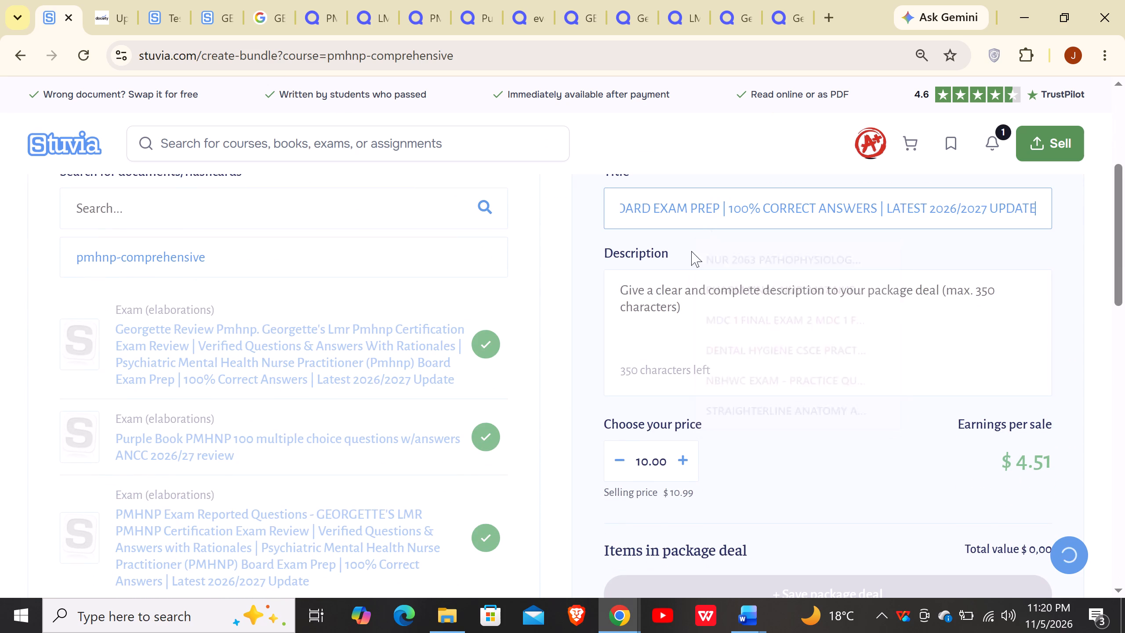
pyautogui.click(709, 332)
pyautogui.hotkey('ctrl', 'v')
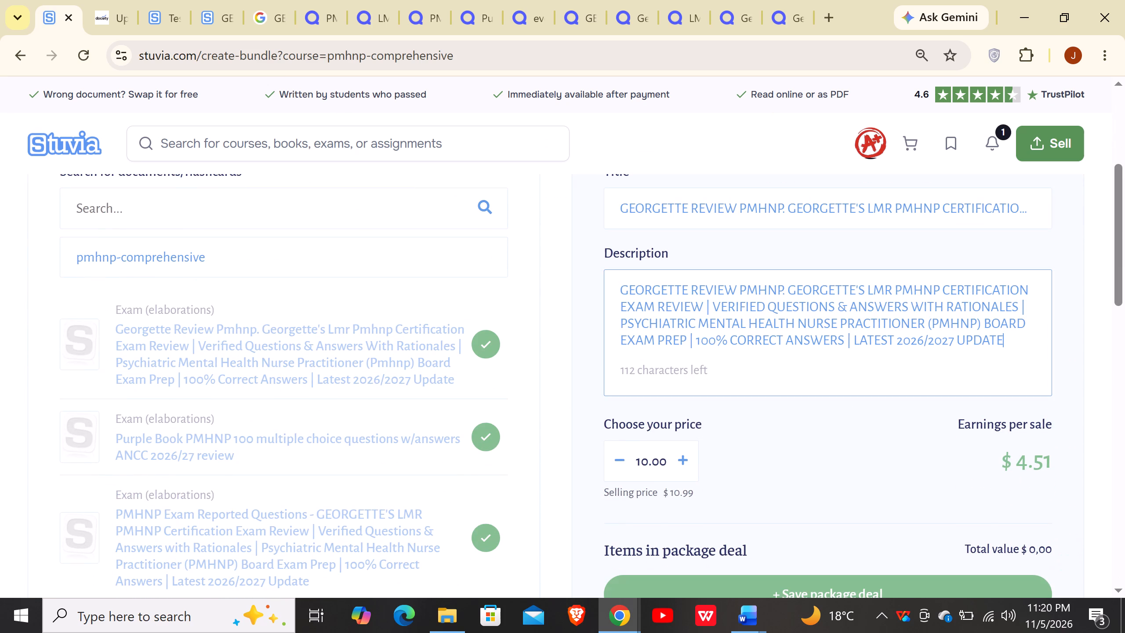
# Add the line "i used this to pass my ANCC 2025" above the existing text in the package deal's description.
pyautogui.click(610, 289)
pyautogui.press('Return')
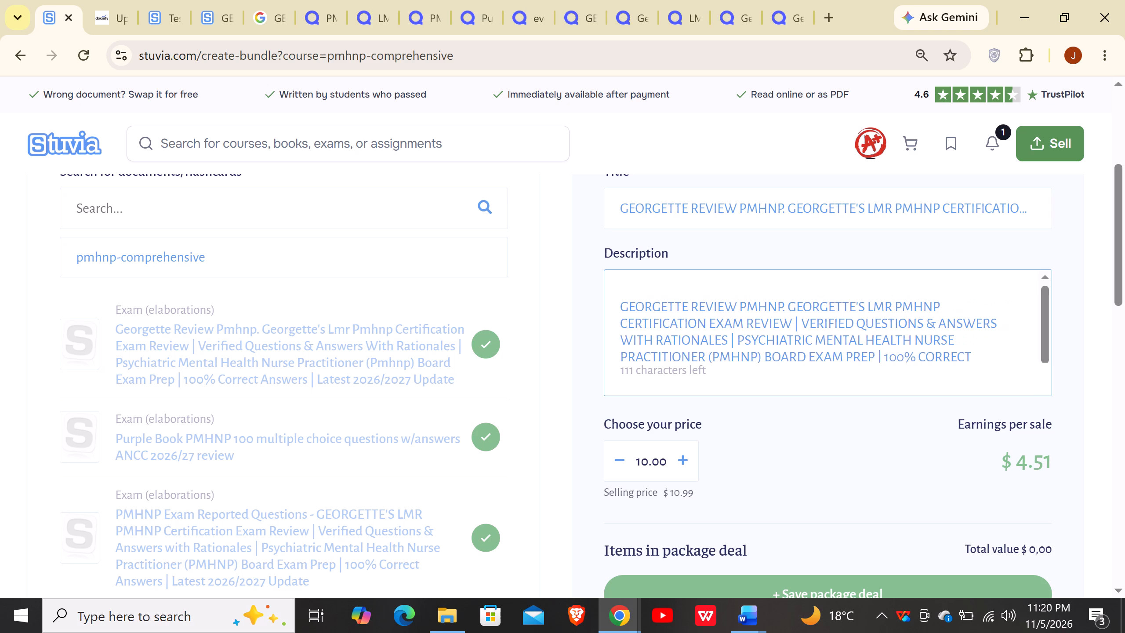
pyautogui.click(633, 277)
pyautogui.write('i used this')
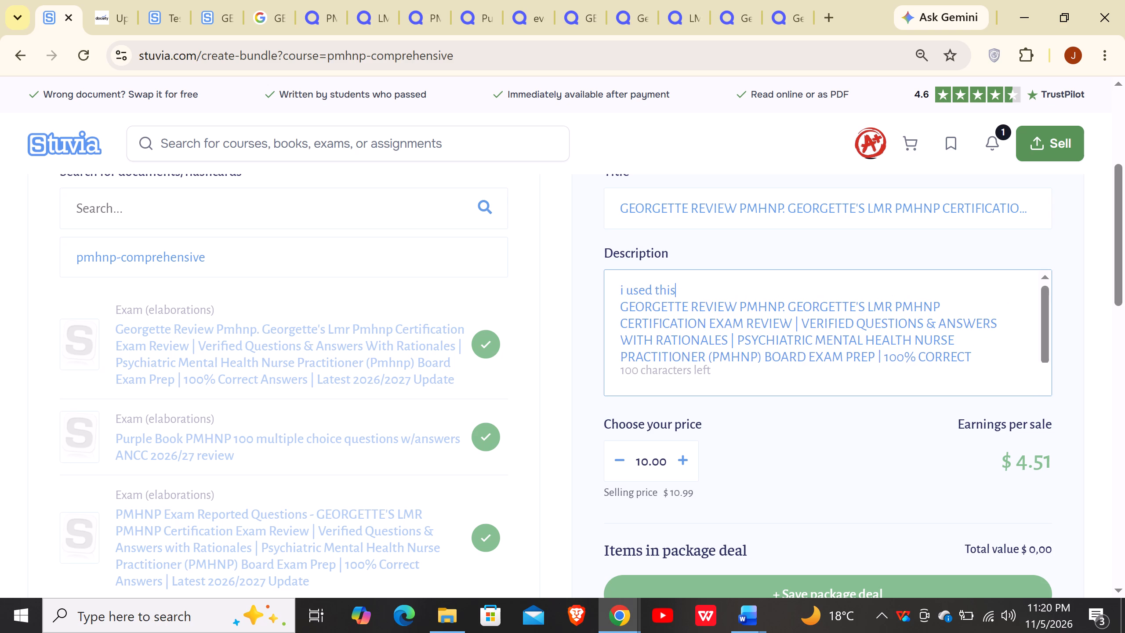
pyautogui.press('space')
pyautogui.write('to pass my a')
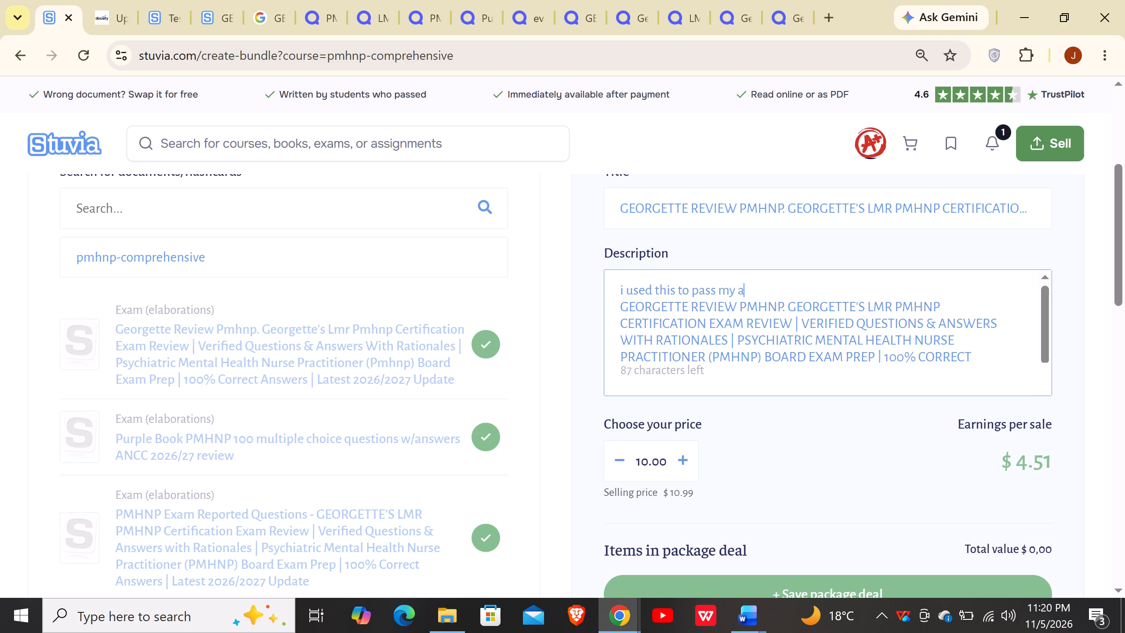
pyautogui.press('BackSpace')
pyautogui.write('ANCC')
pyautogui.press('space')
pyautogui.press('2')
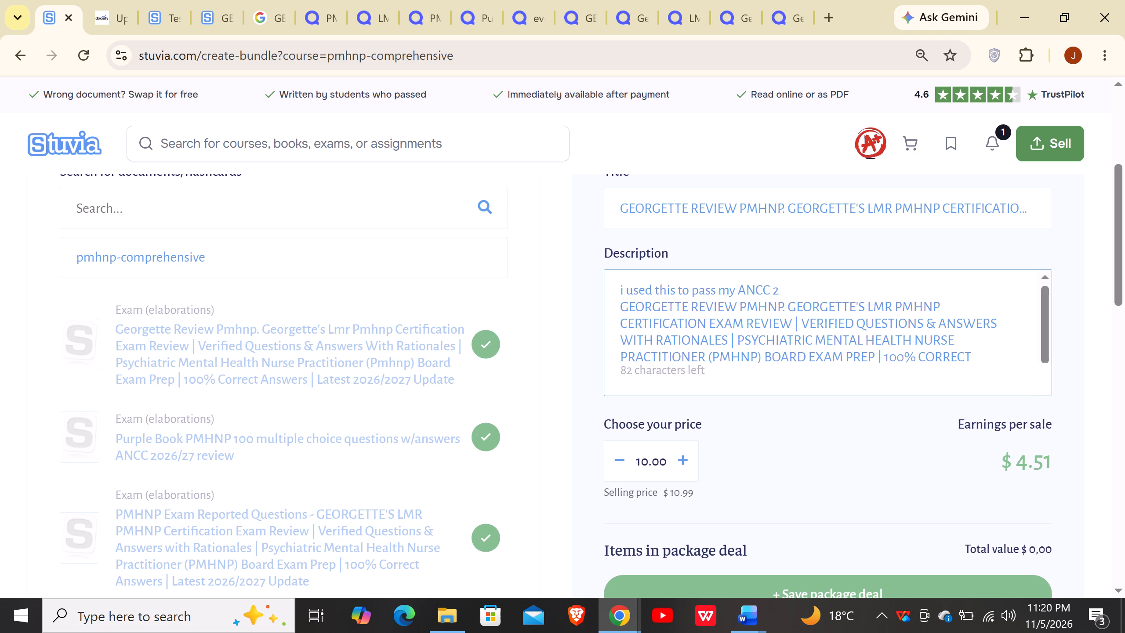
pyautogui.write('02')
pyautogui.press('5')
# Review the available PMHNP Comprehensive documents and the items already included in the package deal.
pyautogui.scroll(-4, 758, 318)
pyautogui.scroll(-3, 548, 438)
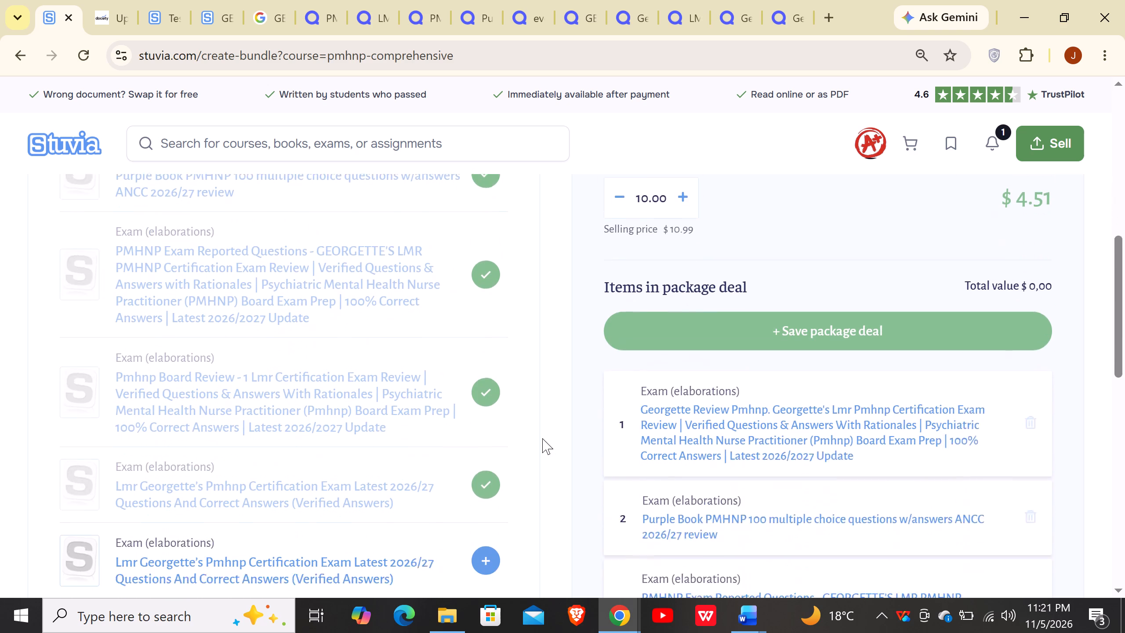
pyautogui.scroll(-1, 541, 438)
pyautogui.scroll(4, 540, 438)
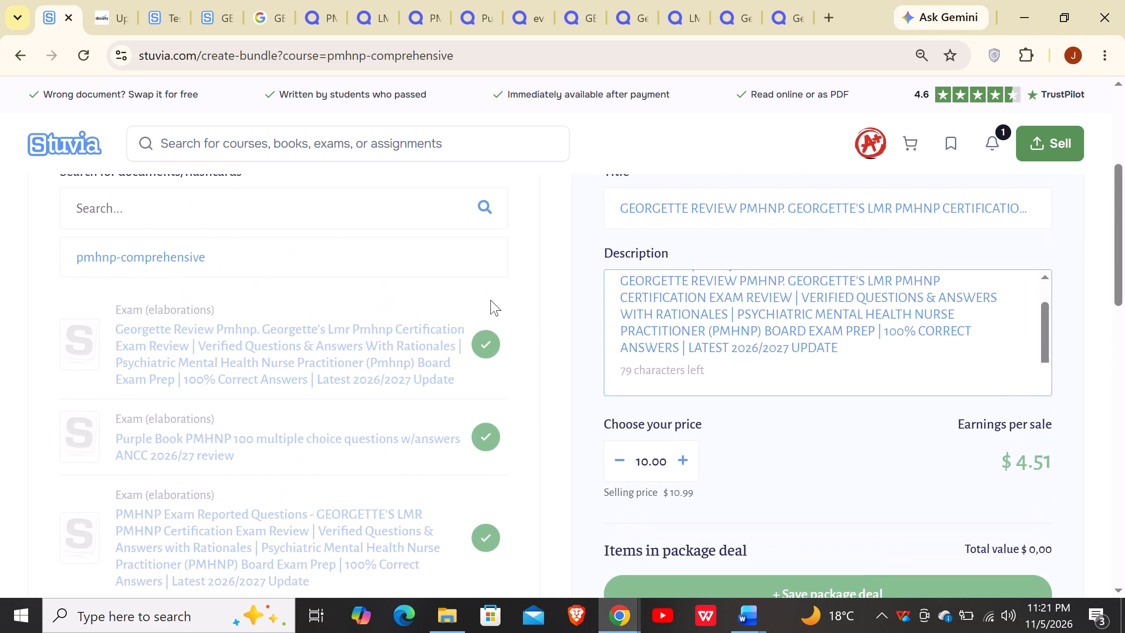
pyautogui.scroll(-4, 490, 315)
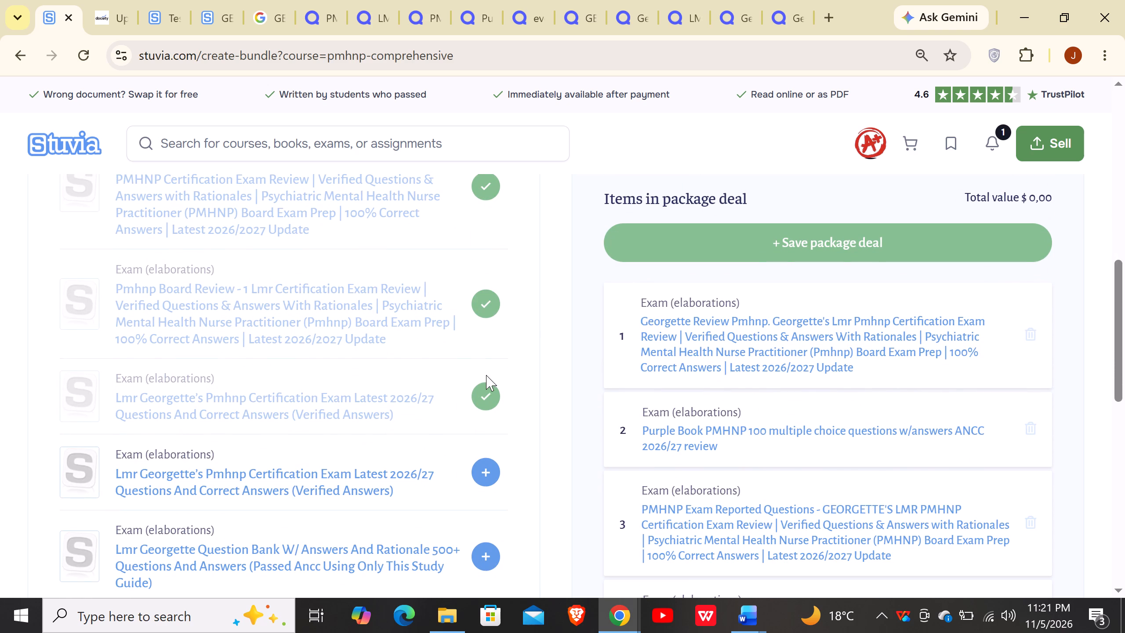
pyautogui.scroll(-2, 486, 375)
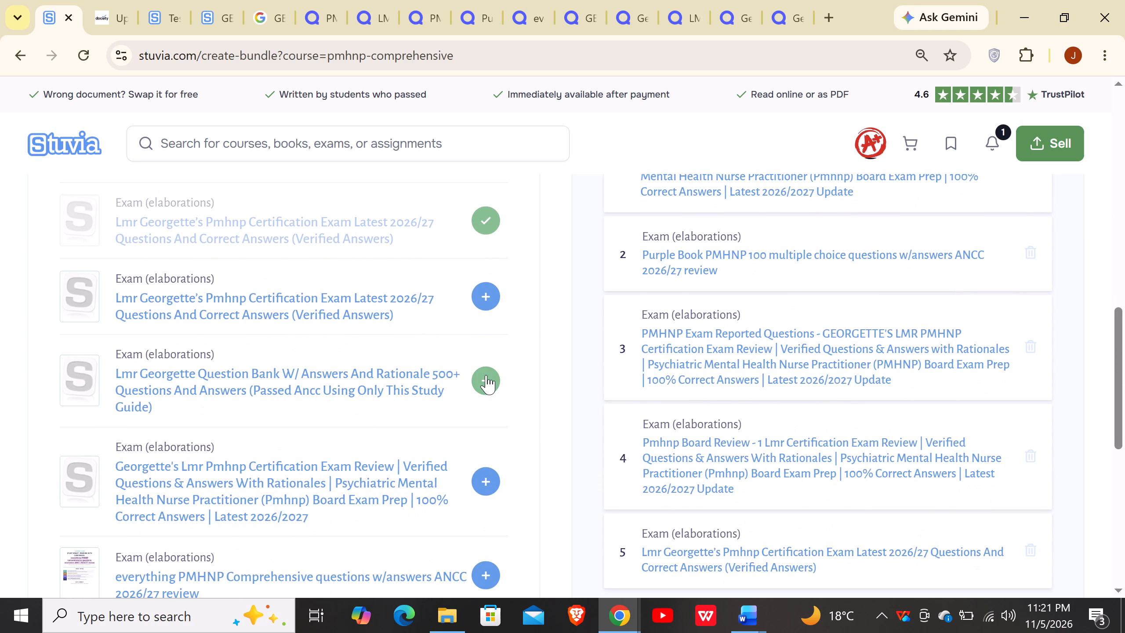
pyautogui.scroll(6, 486, 375)
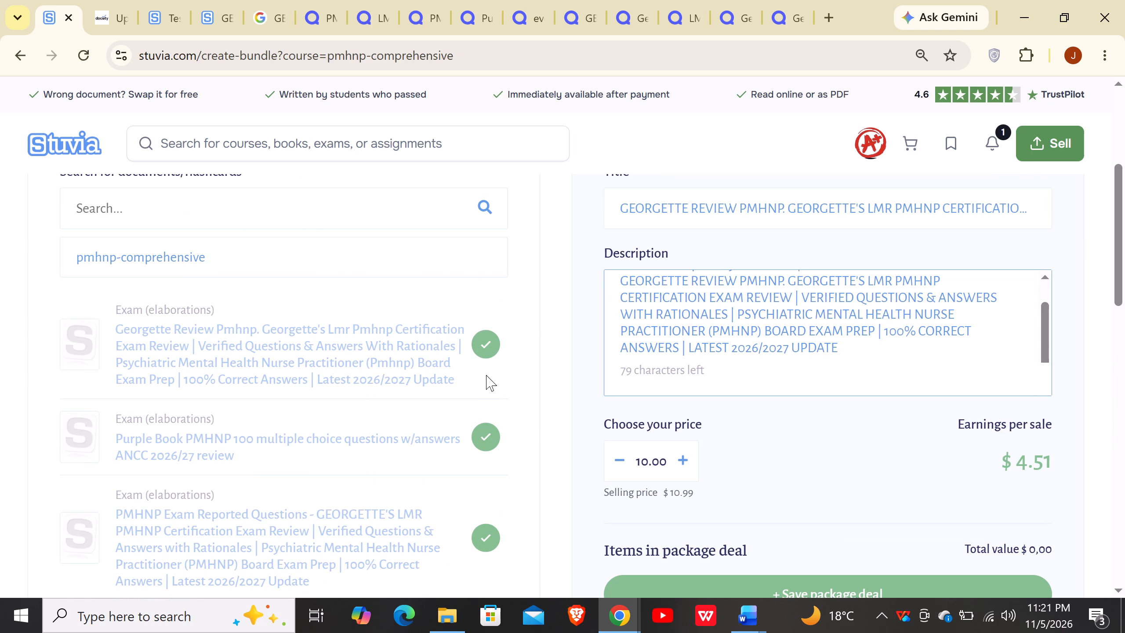
pyautogui.scroll(-1, 486, 375)
pyautogui.click(483, 352)
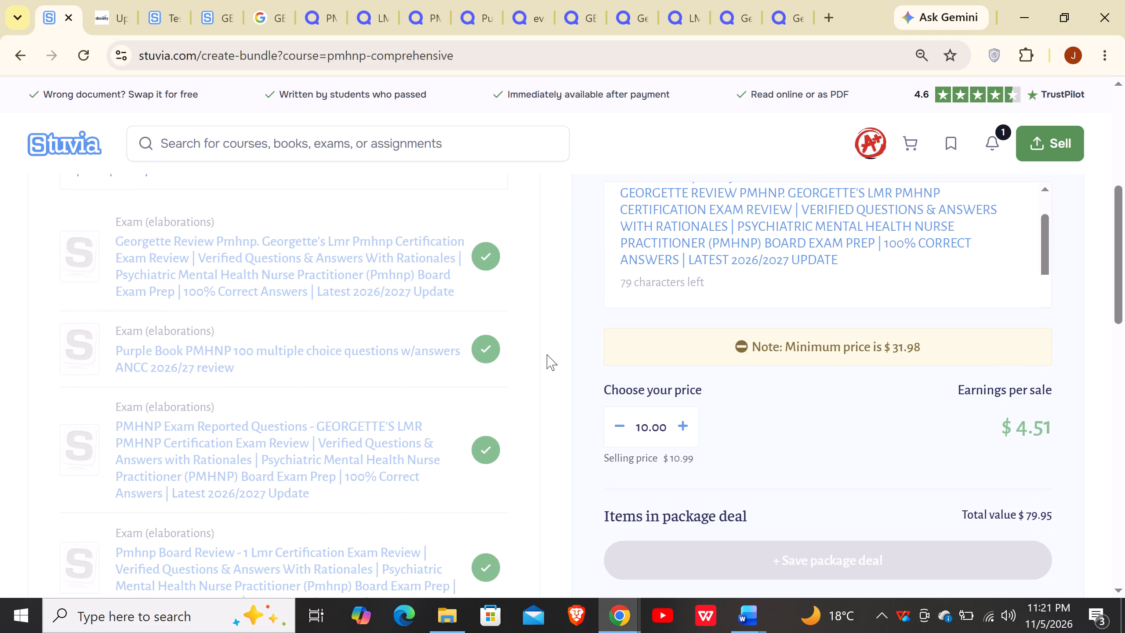
# Remove the fifth item, "Lmr Georgette's Pmhnp Certification Exam Latest 2026/27 Questions And Correct Answers (Verified Answers)", from the package deal.
pyautogui.scroll(-8, 547, 354)
pyautogui.scroll(4, 545, 357)
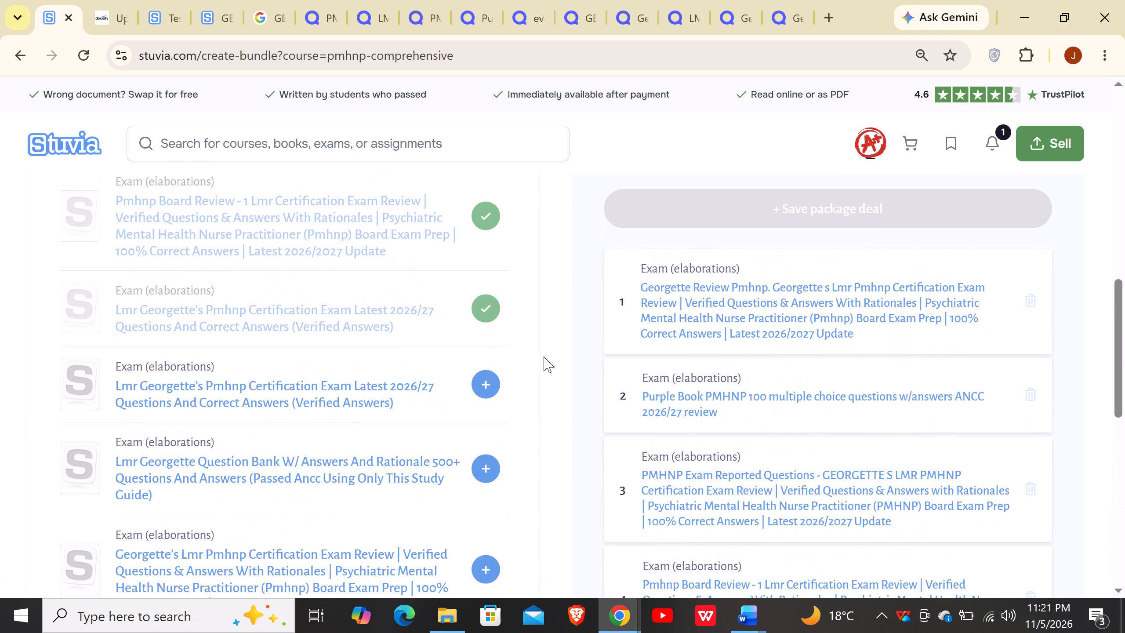
pyautogui.scroll(5, 541, 357)
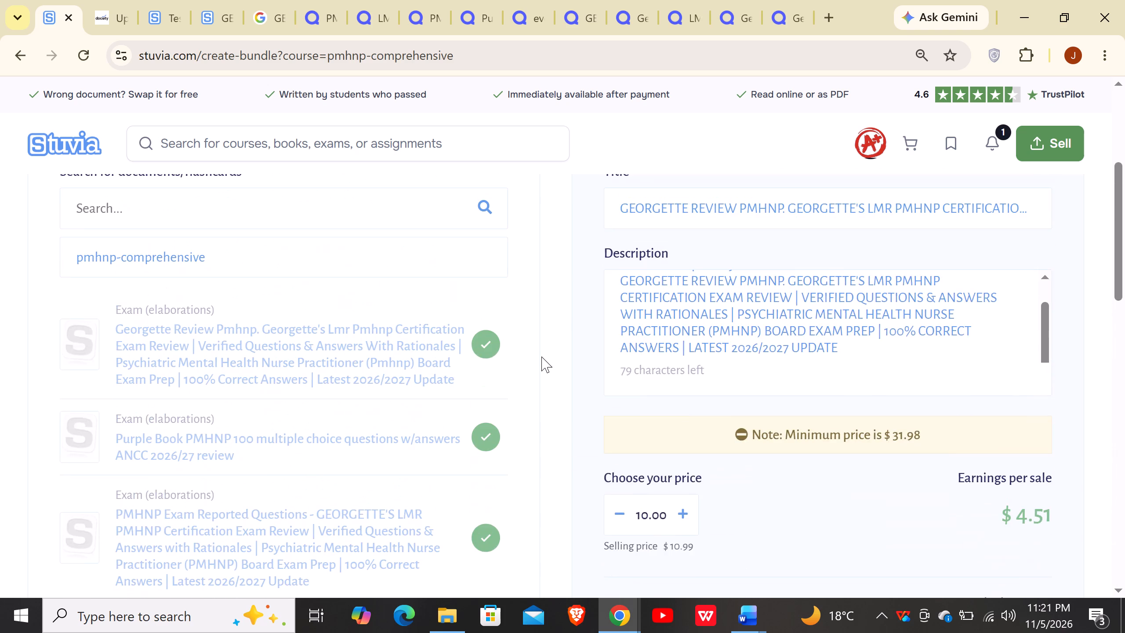
pyautogui.scroll(-5, 541, 357)
pyautogui.scroll(-4, 738, 460)
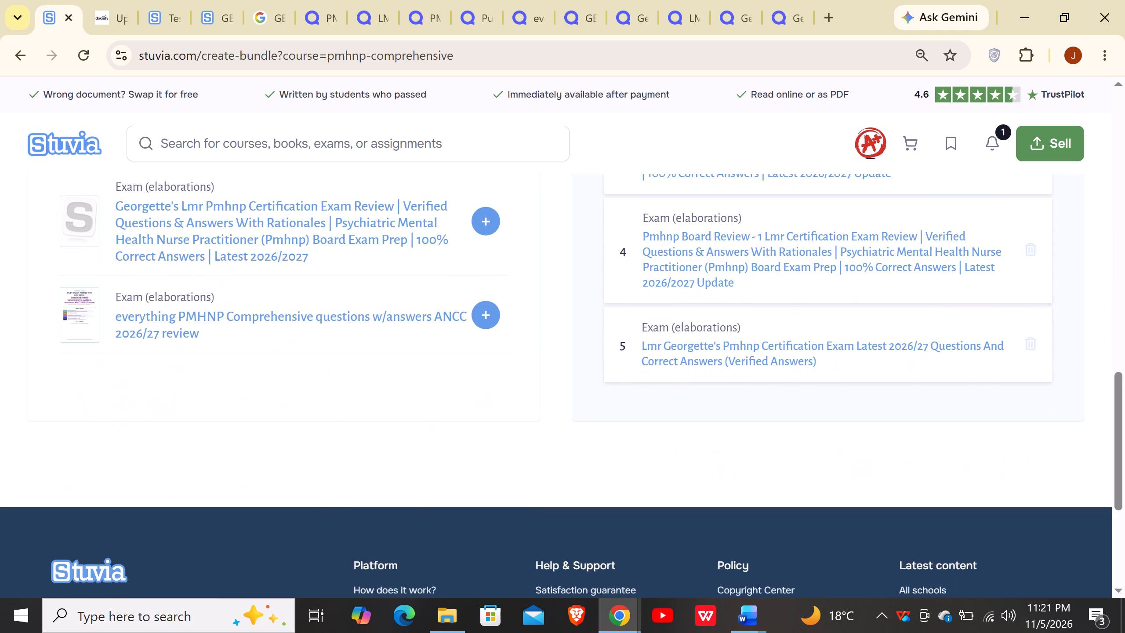
pyautogui.scroll(4, 790, 449)
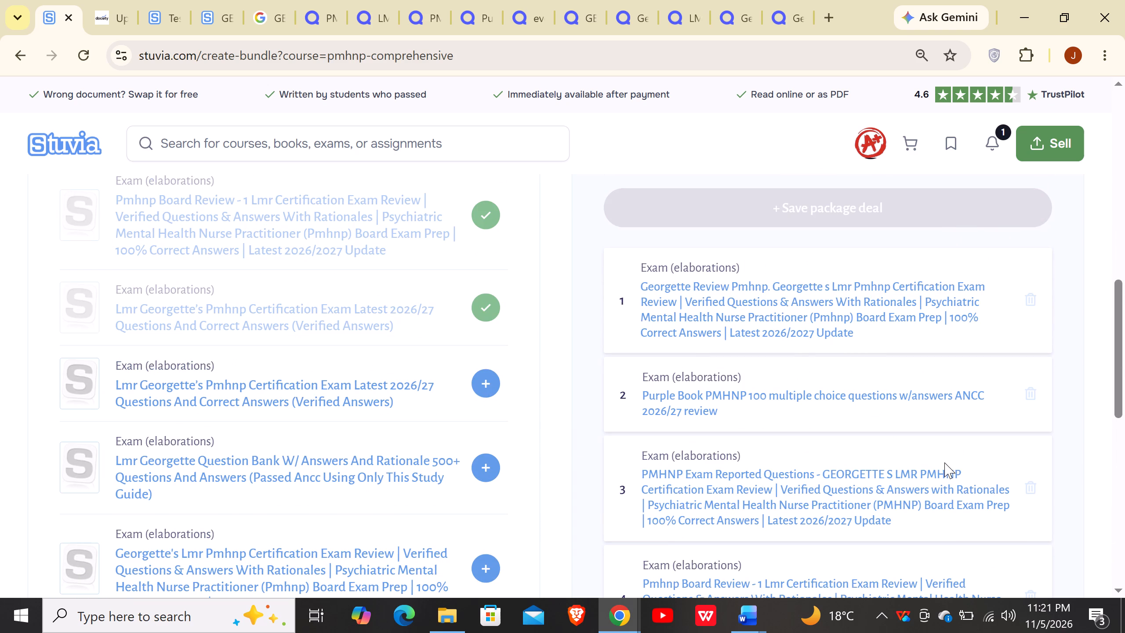
pyautogui.scroll(-1, 948, 460)
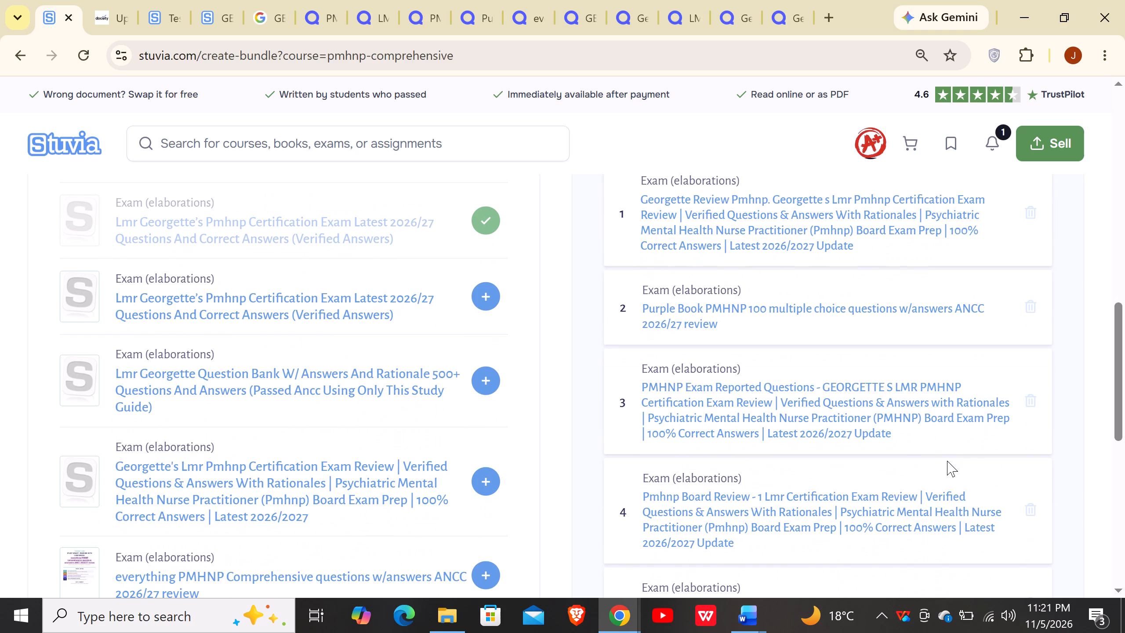
pyautogui.scroll(-1, 946, 461)
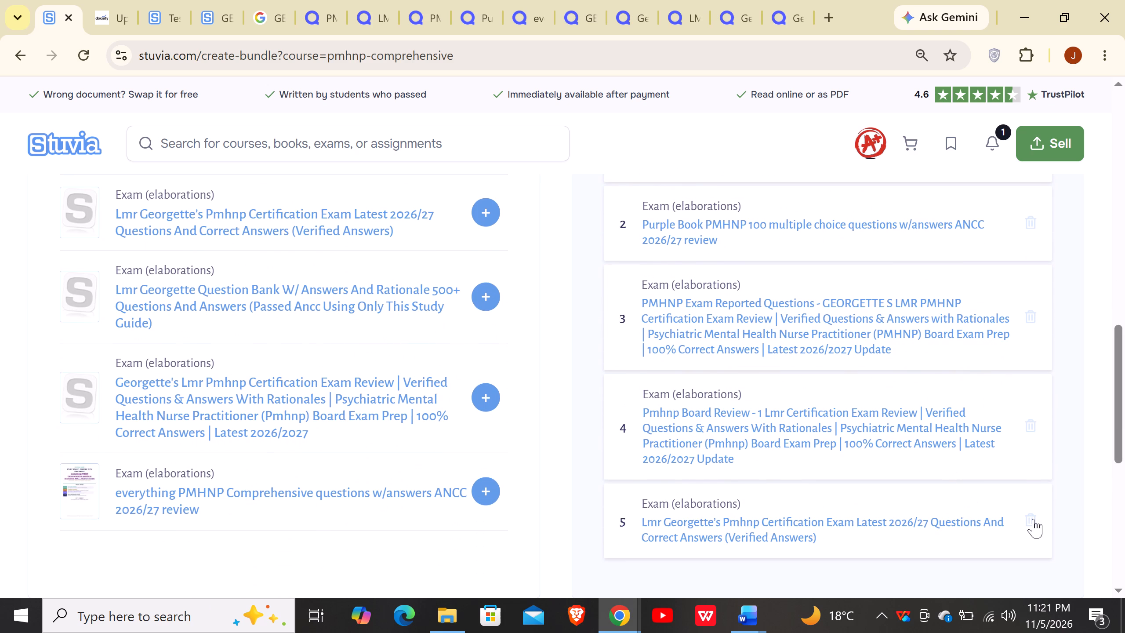
pyautogui.click(1033, 519)
# Raise the package deal's price to 25.58 and save the package deal.
pyautogui.scroll(7, 797, 477)
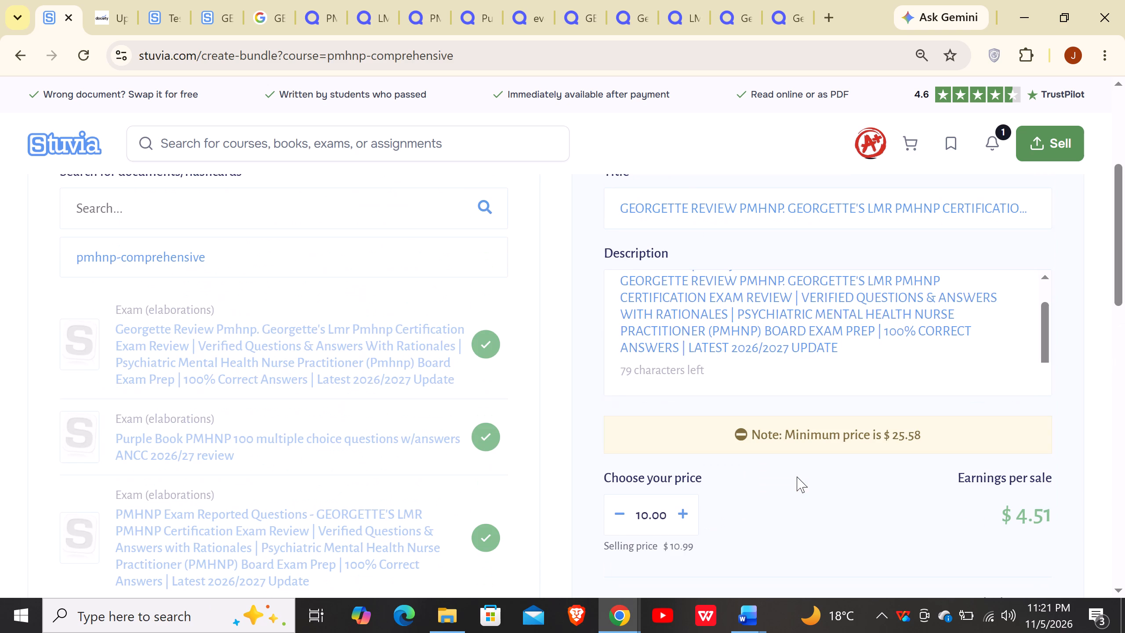
pyautogui.scroll(-1, 786, 478)
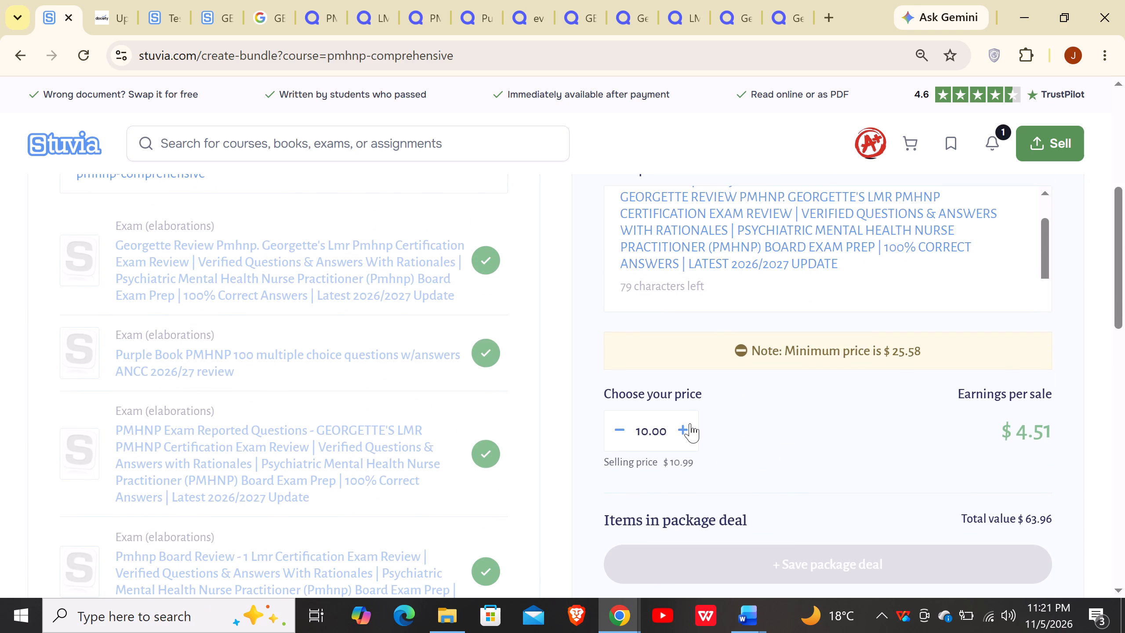
pyautogui.click(689, 425)
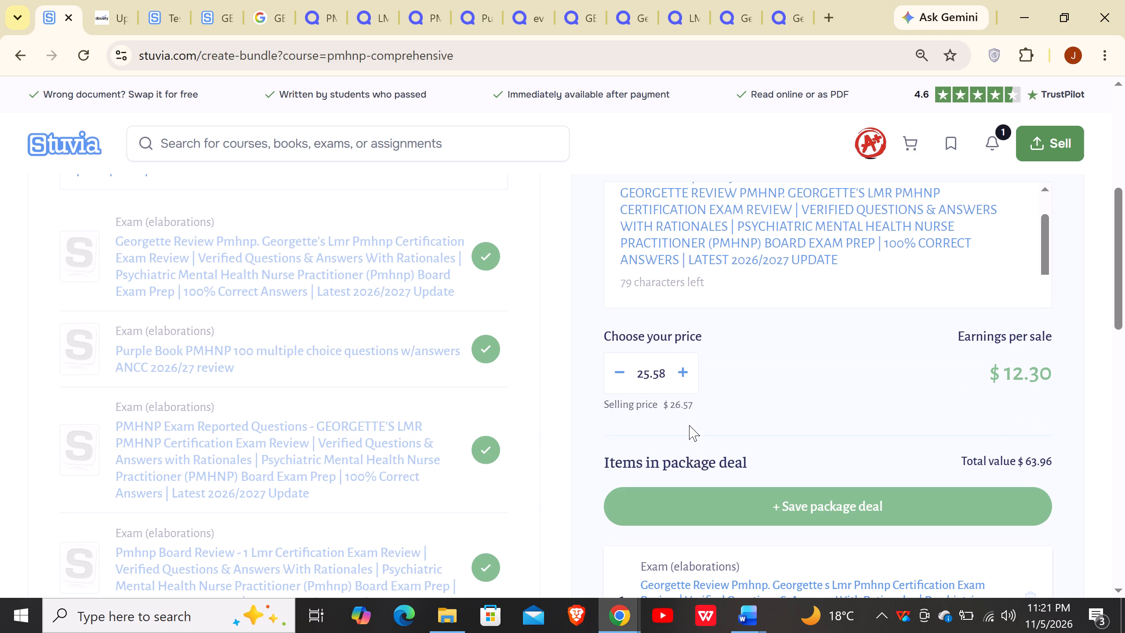
pyautogui.click(735, 511)
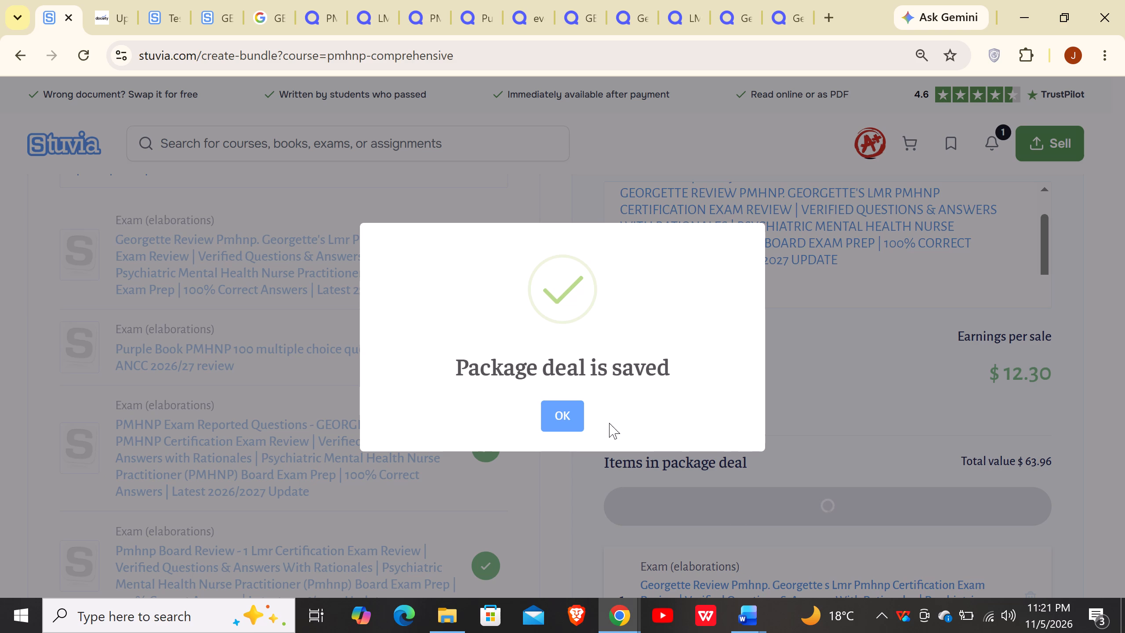
pyautogui.click(572, 422)
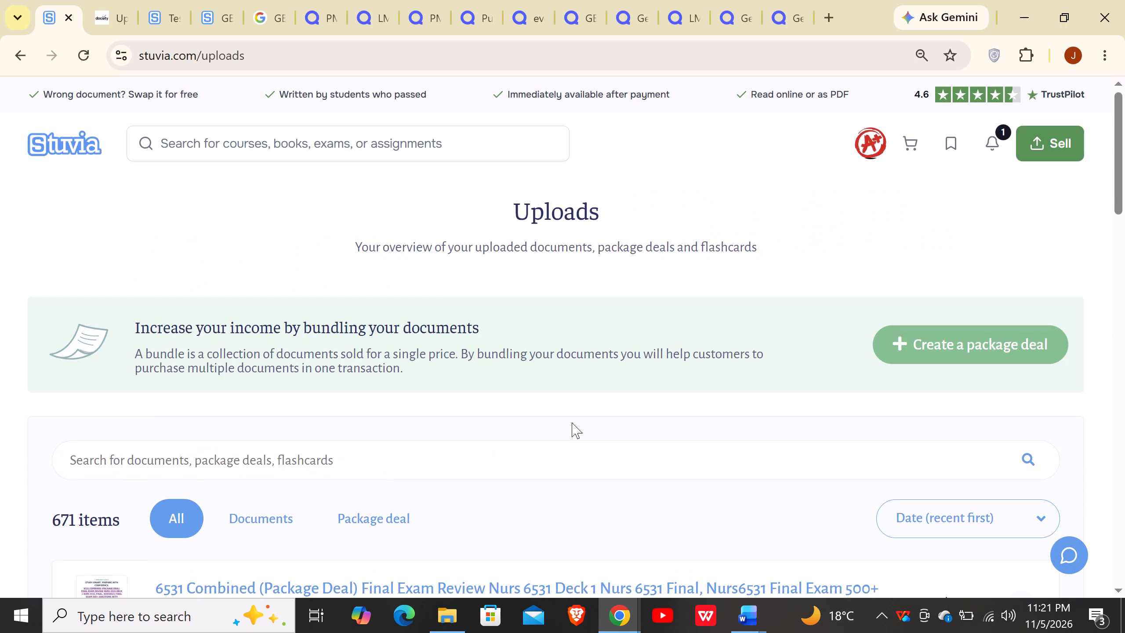
# Switch to the Docsity upload page and continue with the five uploaded PMHNP documents to the information form.
pyautogui.scroll(-4, 572, 422)
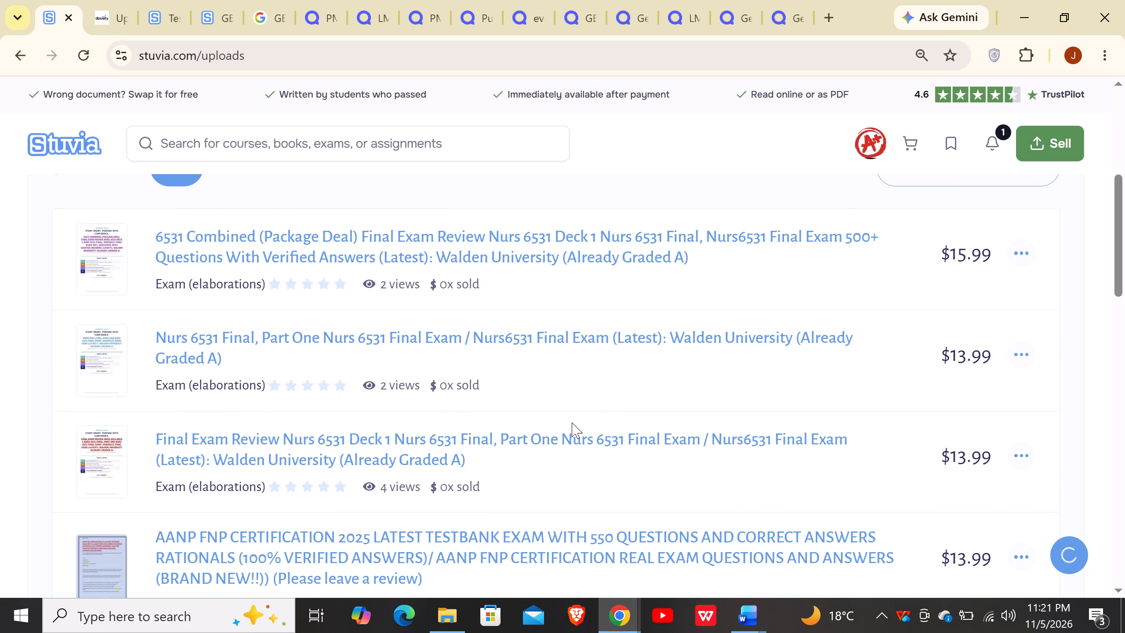
pyautogui.click(111, 18)
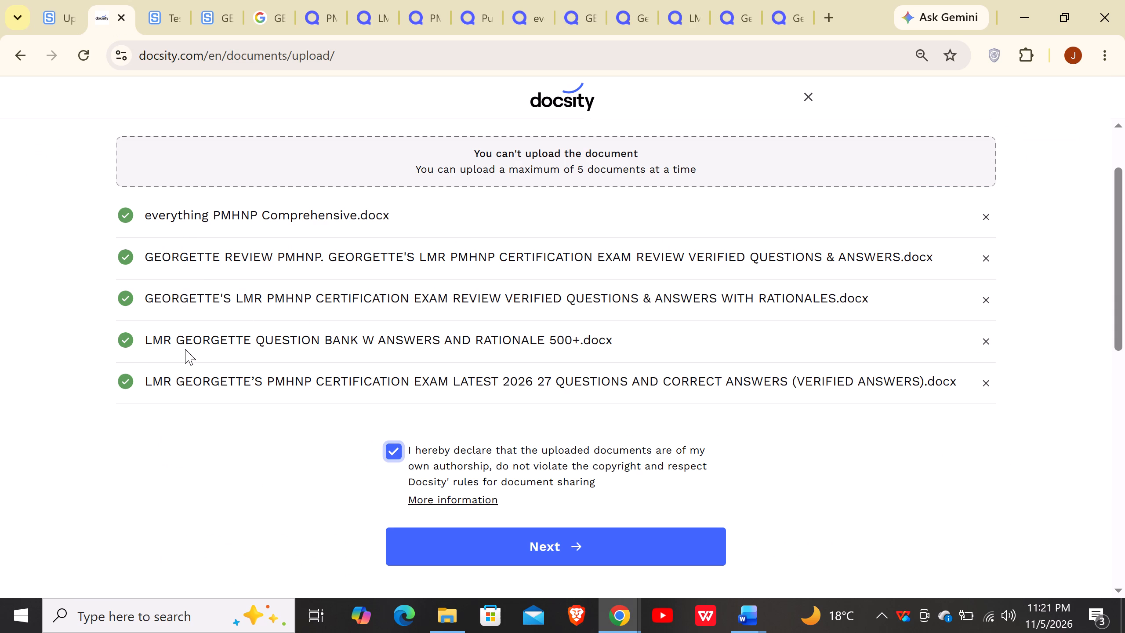
pyautogui.click(548, 547)
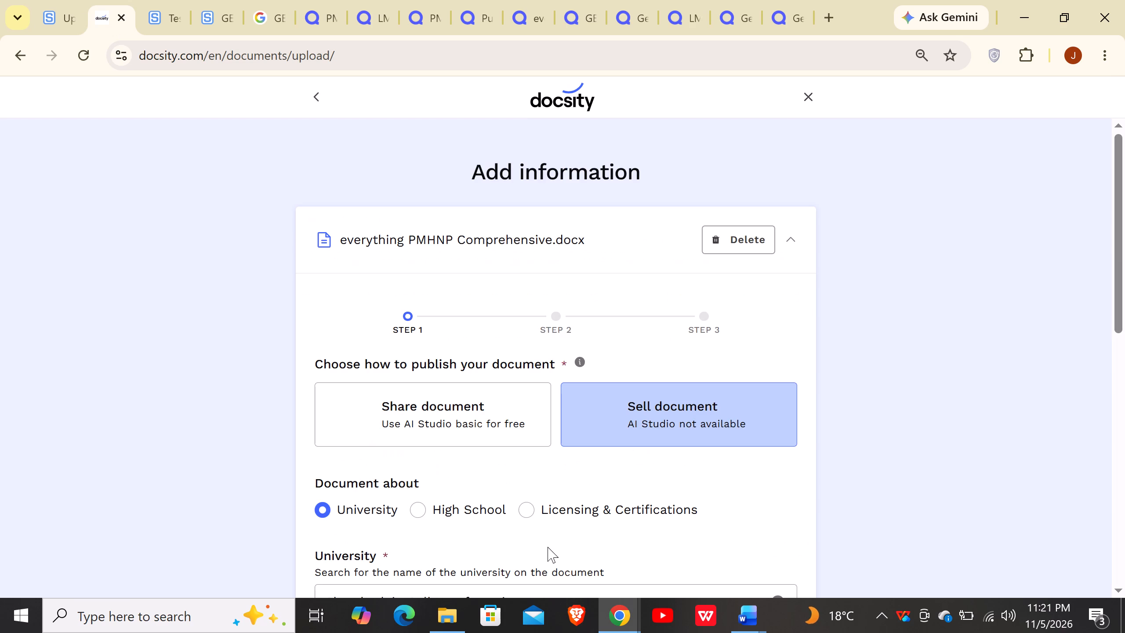
# Set the academic year of everything PMHNP Comprehensive.docx to 2026/2027 and advance to its second step.
pyautogui.scroll(-3, 478, 448)
pyautogui.click(446, 410)
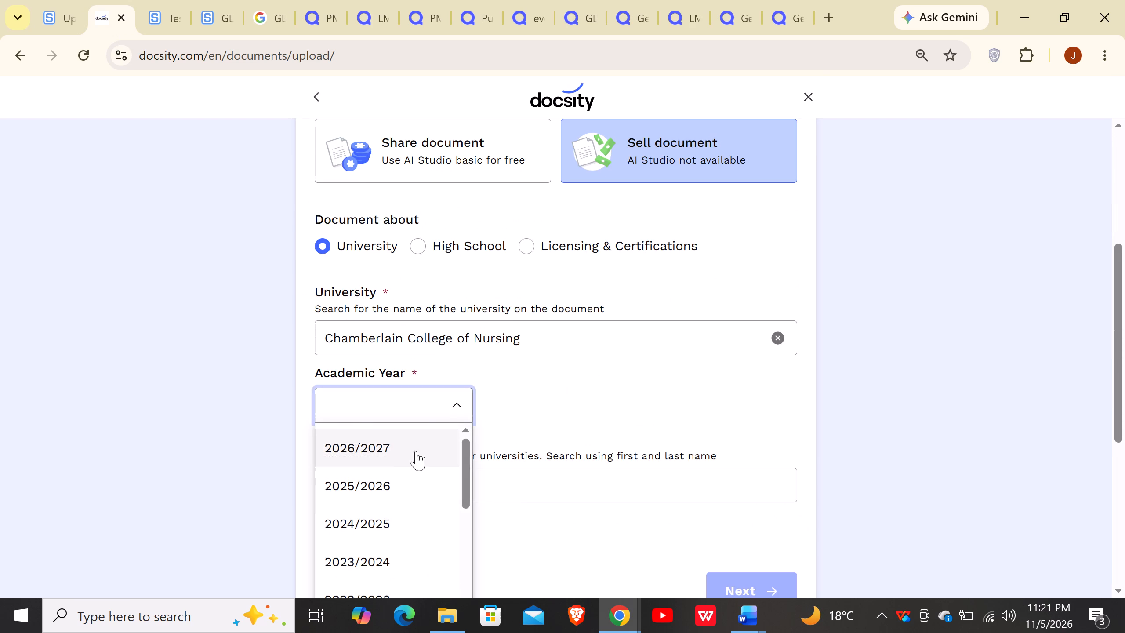
pyautogui.click(410, 459)
pyautogui.scroll(-3, 472, 432)
pyautogui.click(722, 330)
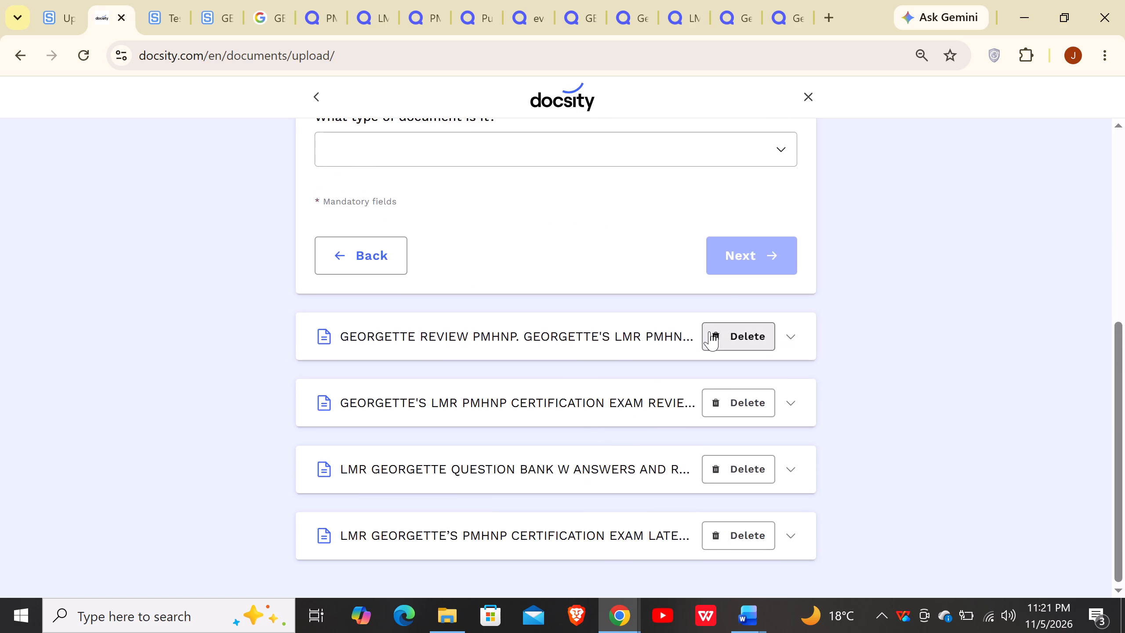
# Set the document's subject to Nursing, its type to Exercises and its typology to Exams, and advance to the third step.
pyautogui.scroll(3, 709, 331)
pyautogui.click(373, 324)
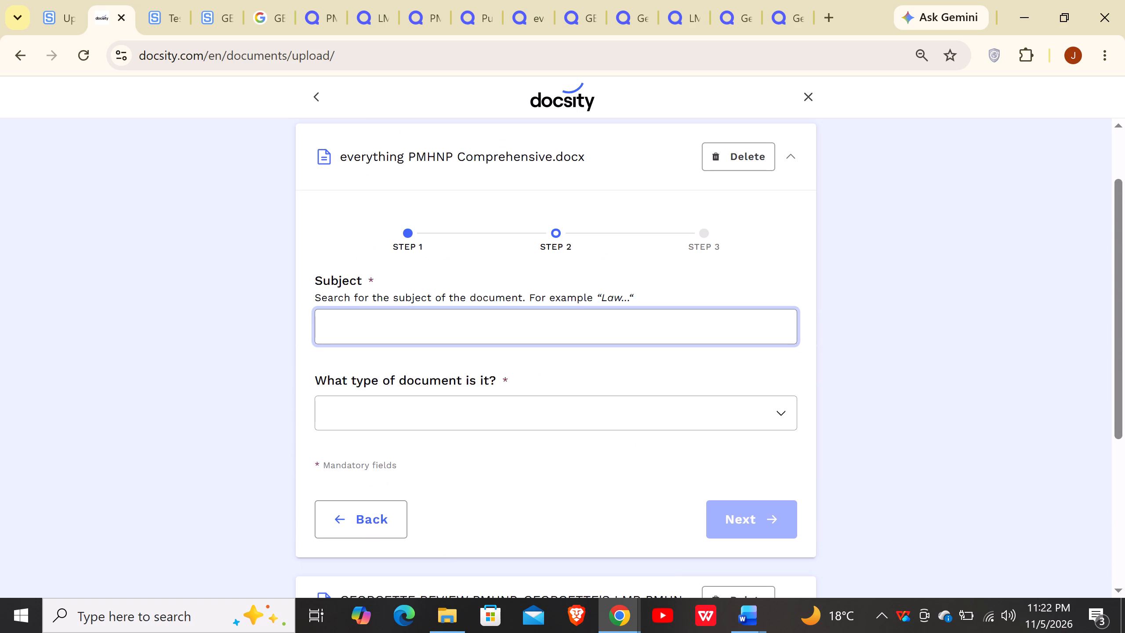
pyautogui.write('nu')
pyautogui.press('e')
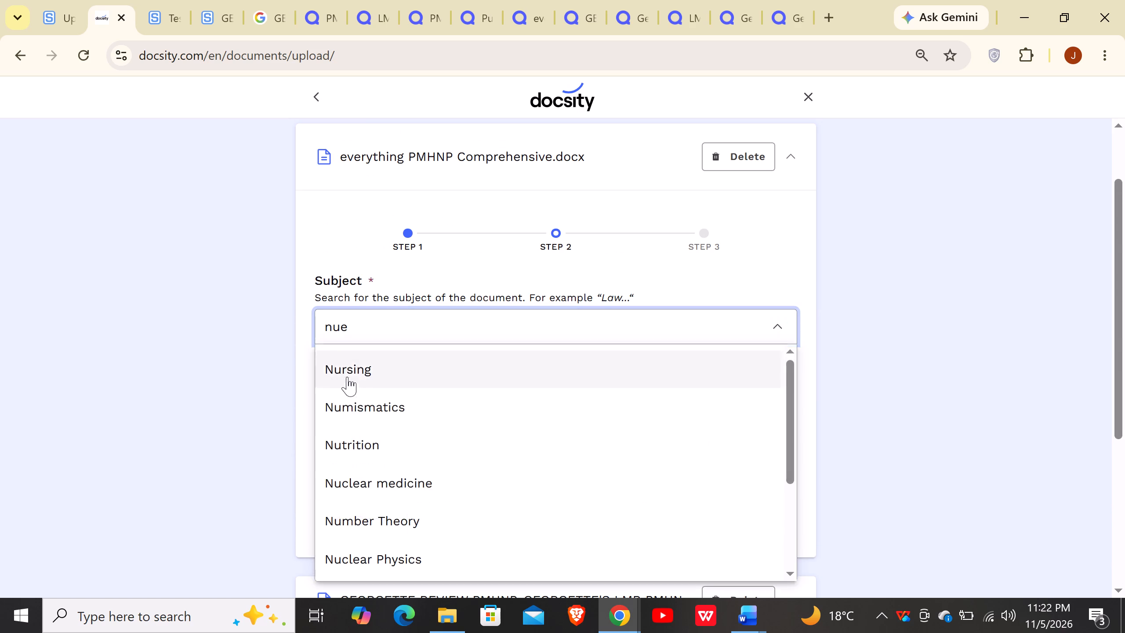
pyautogui.press('BackSpace')
pyautogui.press('r')
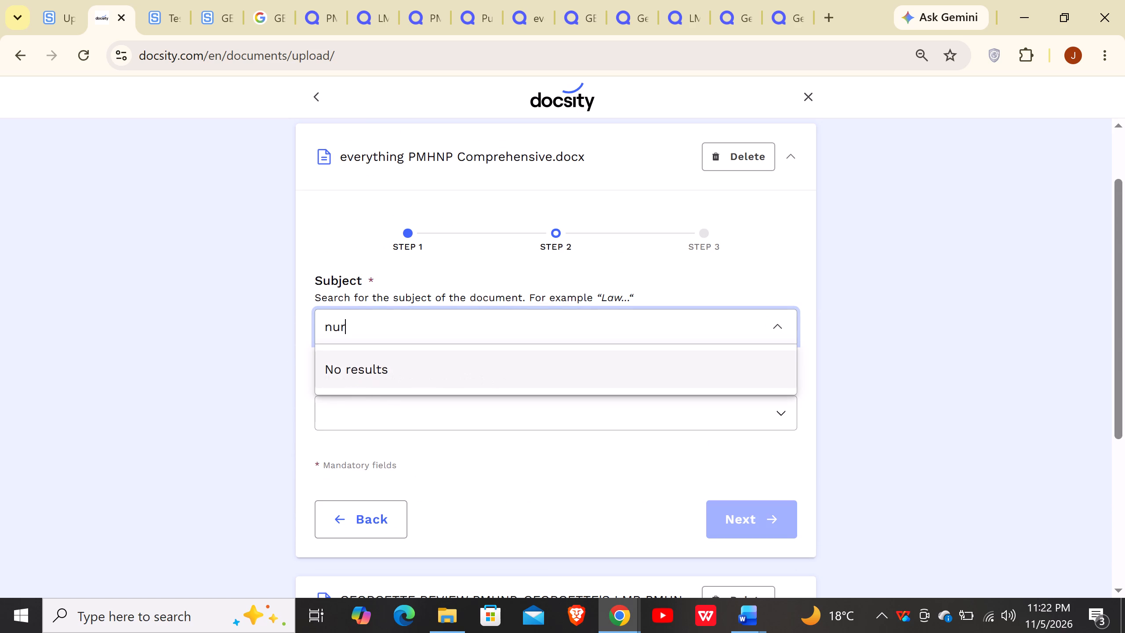
pyautogui.click(376, 376)
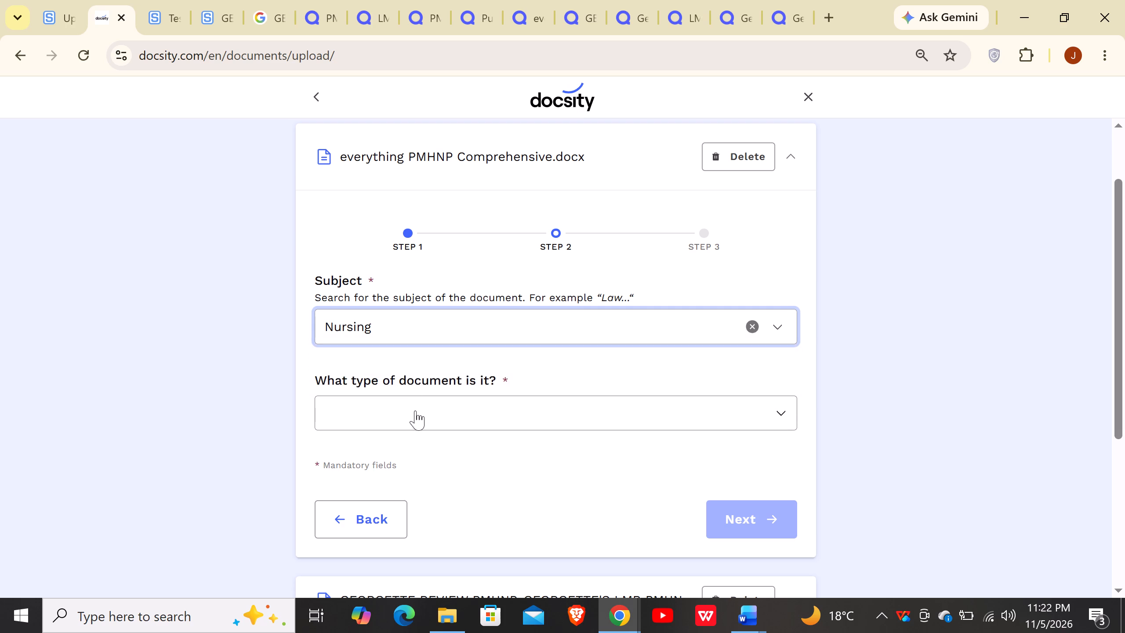
pyautogui.click(415, 411)
pyautogui.click(409, 558)
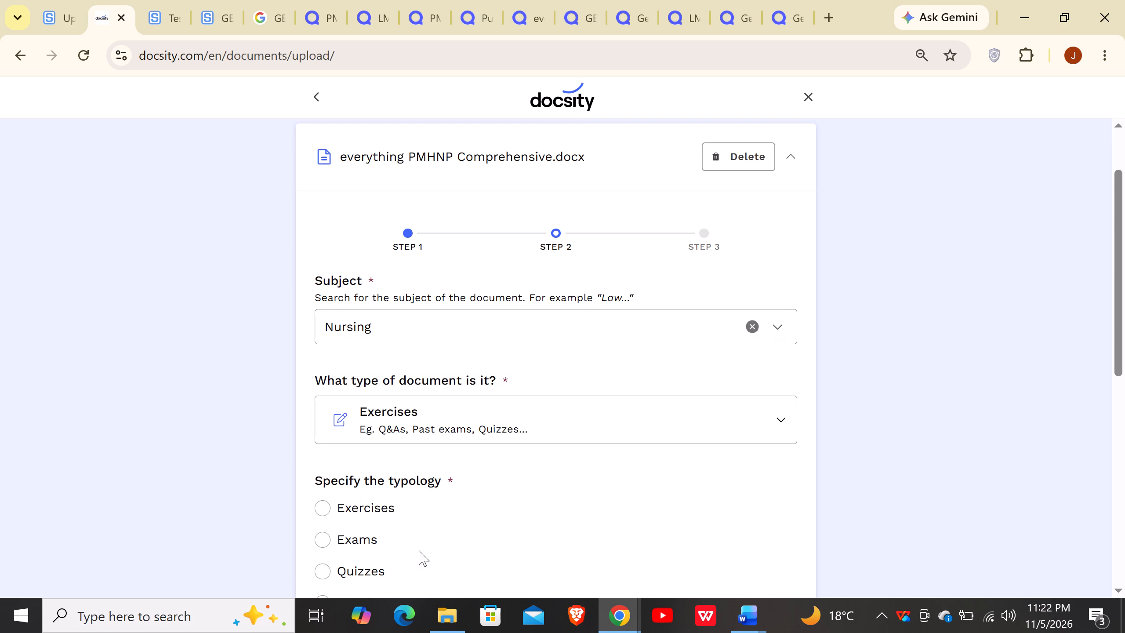
pyautogui.scroll(-1, 459, 486)
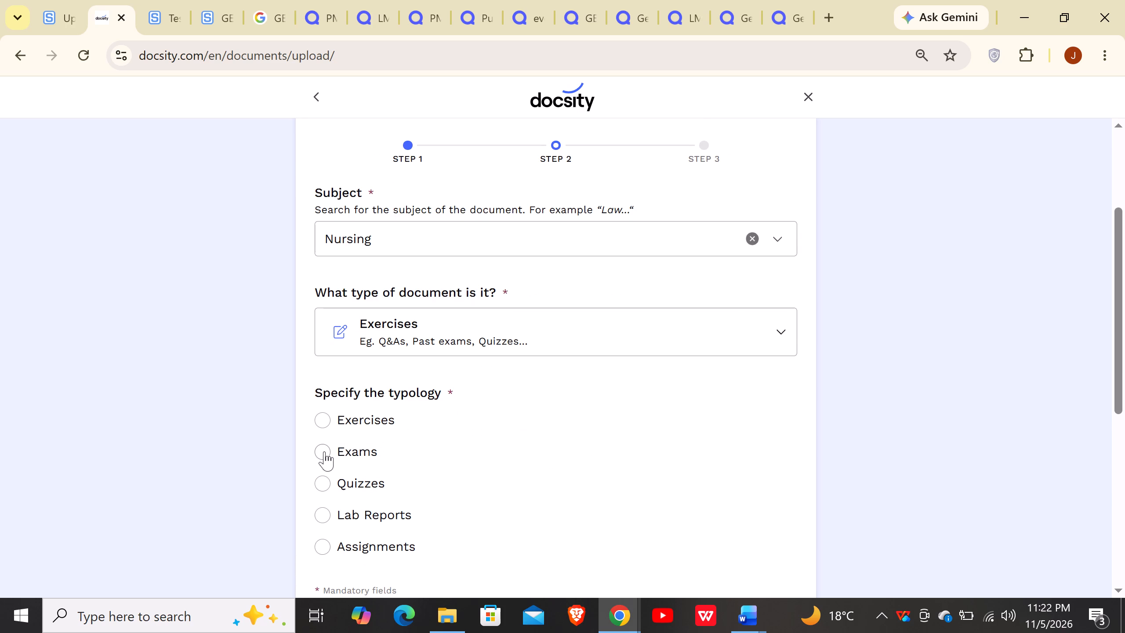
pyautogui.click(324, 454)
pyautogui.scroll(-3, 448, 451)
pyautogui.click(719, 387)
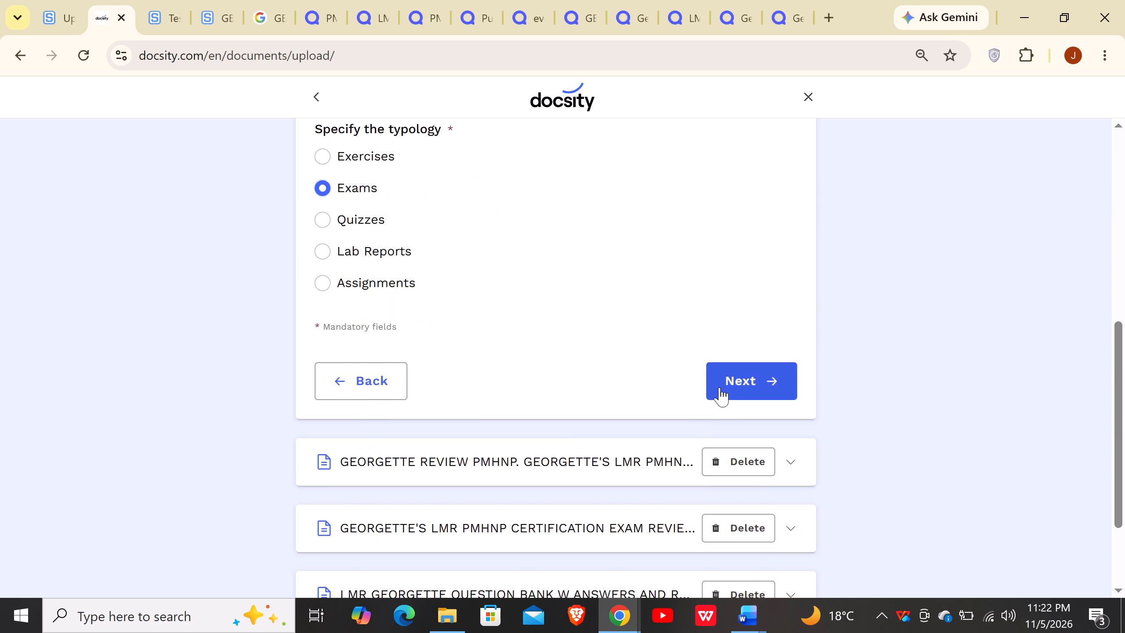
# Set the price of everything PMHNP Comprehensive.docx to 90 points.
pyautogui.scroll(4, 715, 388)
pyautogui.click(613, 324)
pyautogui.scroll(-2, 608, 334)
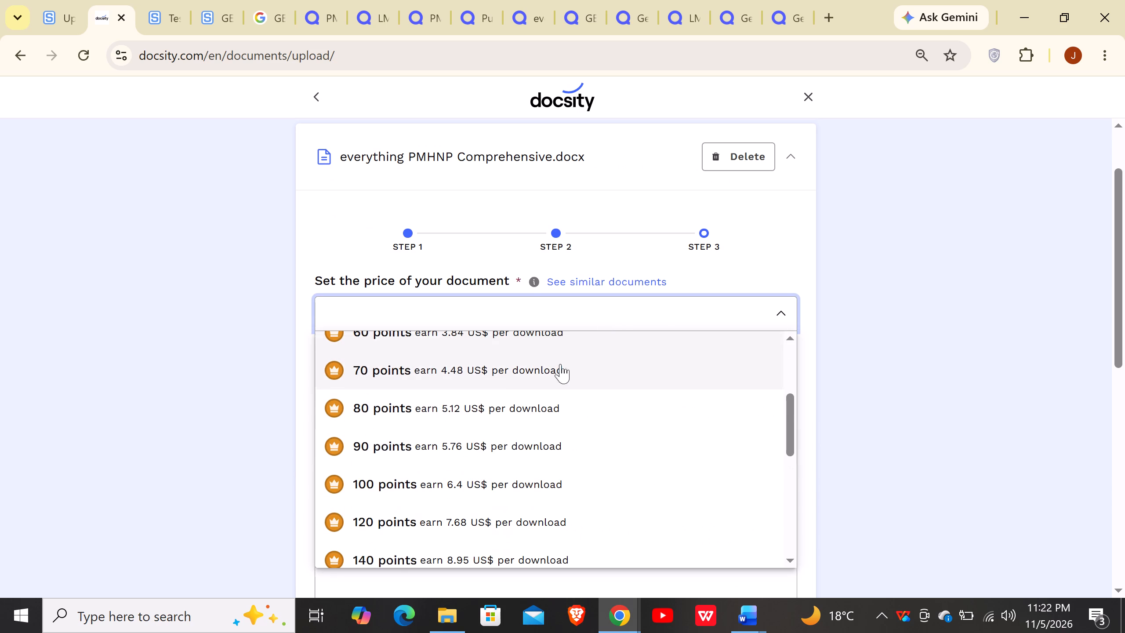
pyautogui.click(475, 448)
# Copy the purple heading from the everything PMHNP Comprehensive Word file into the Docsity title and description, and upload the document.
pyautogui.scroll(-1, 506, 443)
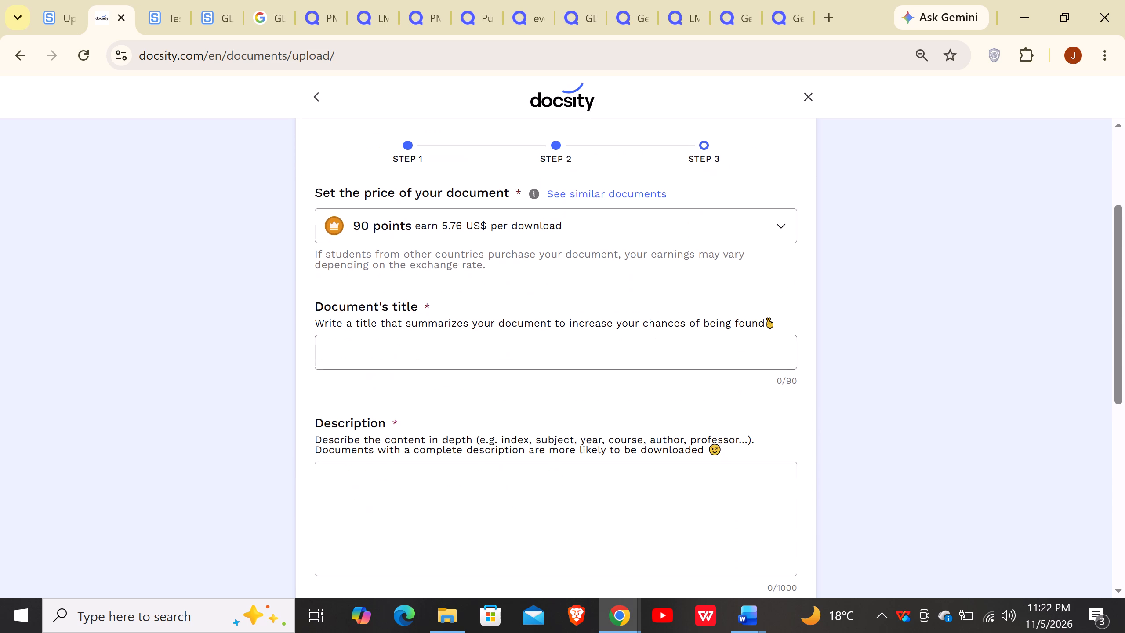
pyautogui.click(483, 350)
pyautogui.scroll(3, 481, 352)
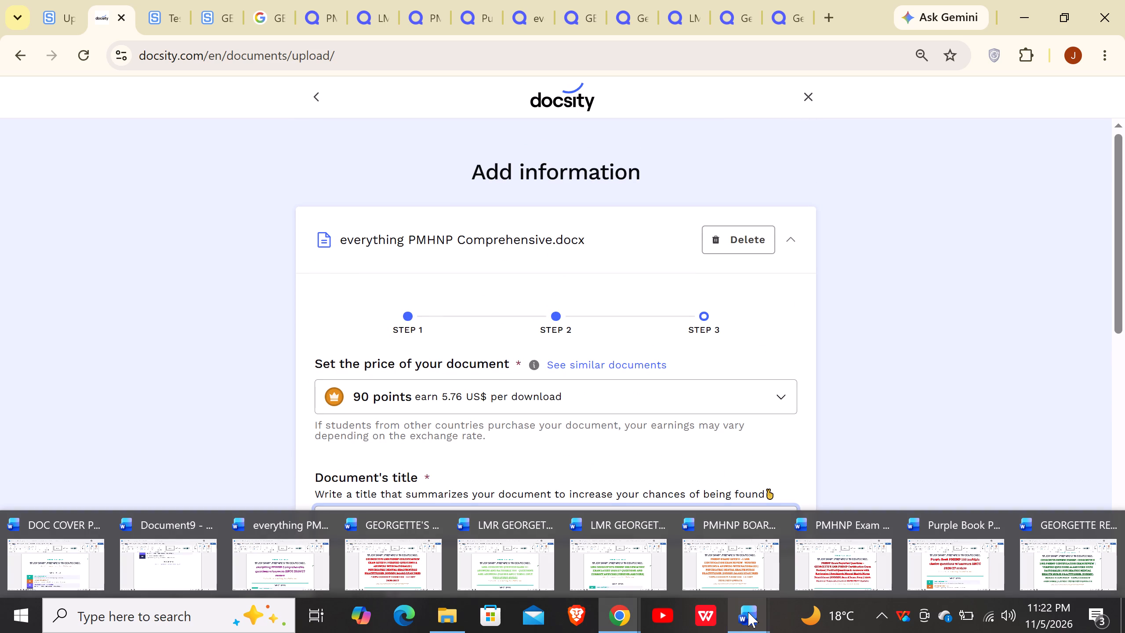
pyautogui.click(318, 552)
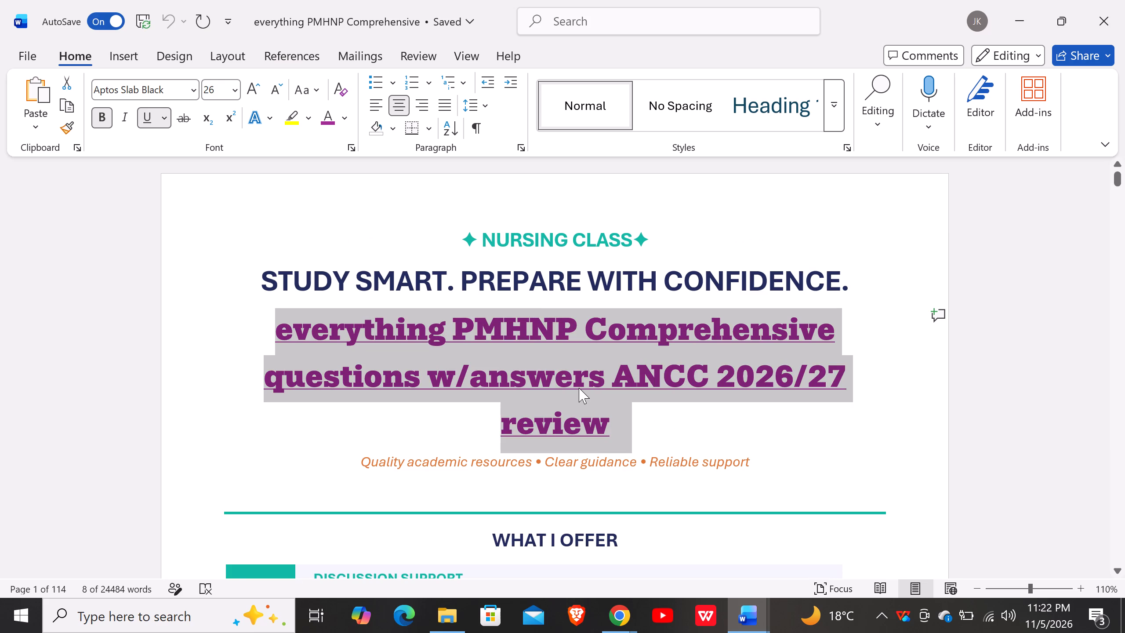
pyautogui.hotkey('ctrl', 'c')
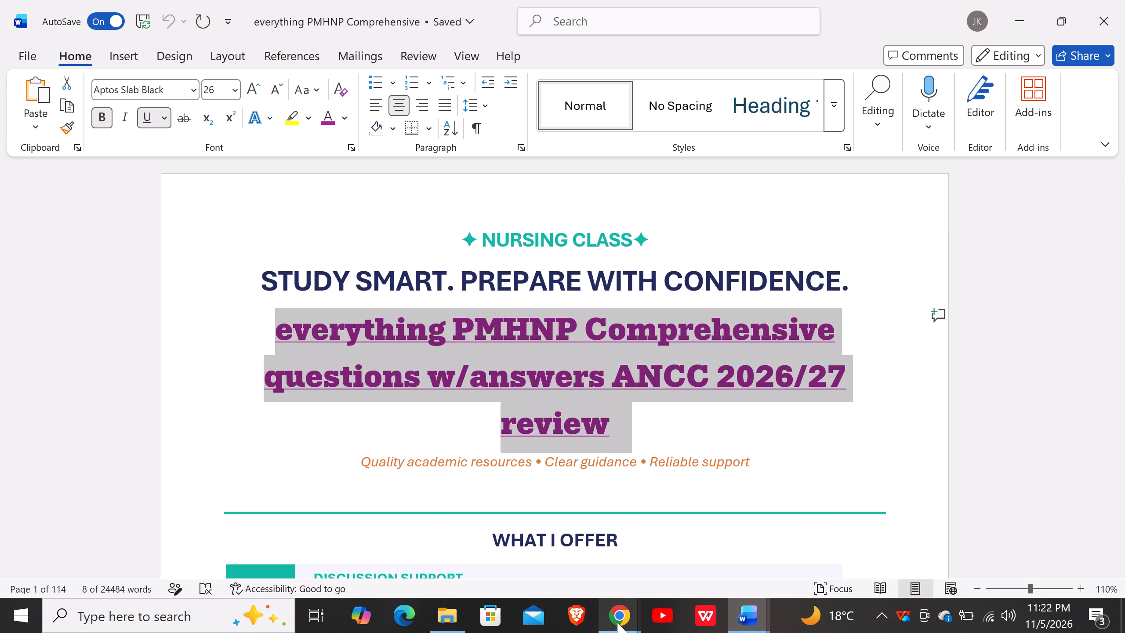
pyautogui.click(675, 549)
pyautogui.scroll(-1, 570, 502)
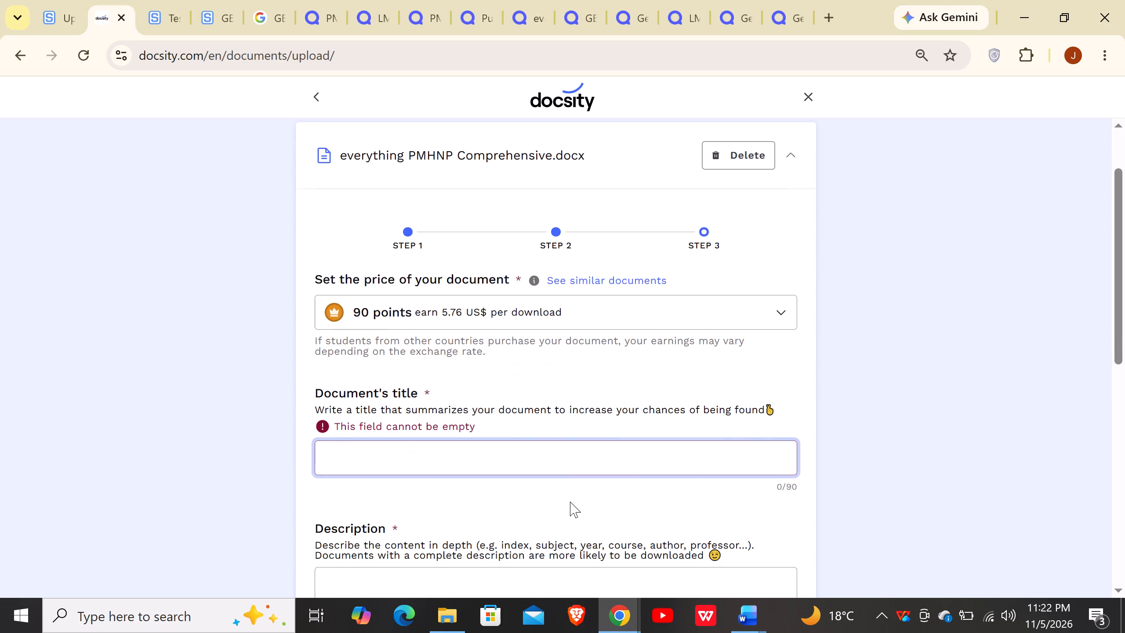
pyautogui.hotkey('ctrl', 'v')
pyautogui.scroll(-2, 561, 498)
pyautogui.click(535, 441)
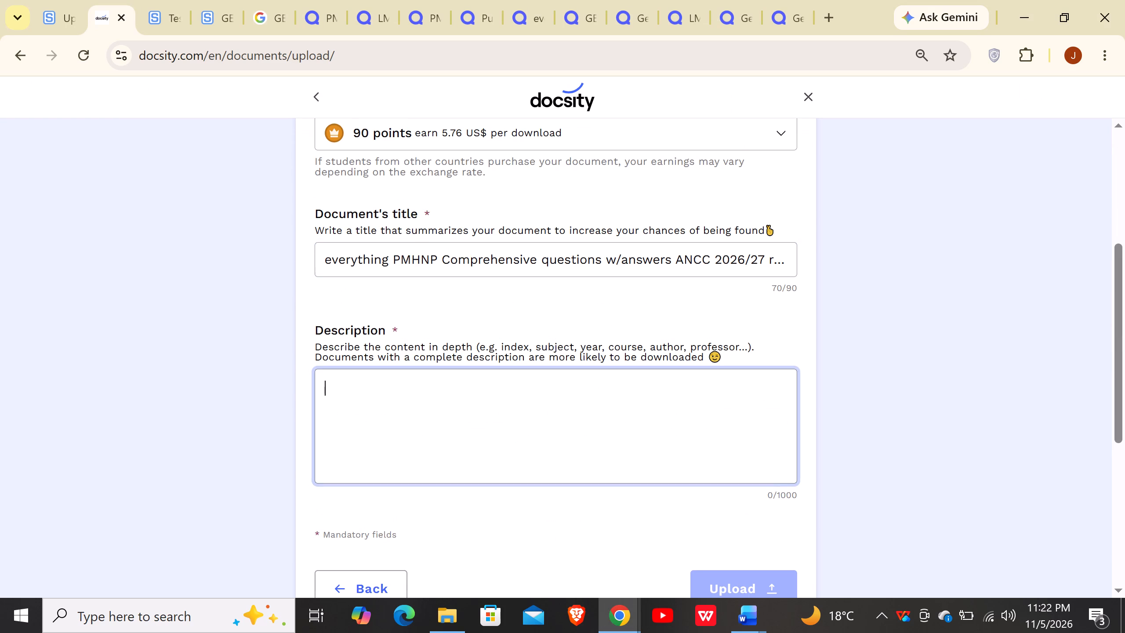
pyautogui.hotkey('ctrl', 'v')
pyautogui.scroll(-2, 537, 441)
pyautogui.click(768, 413)
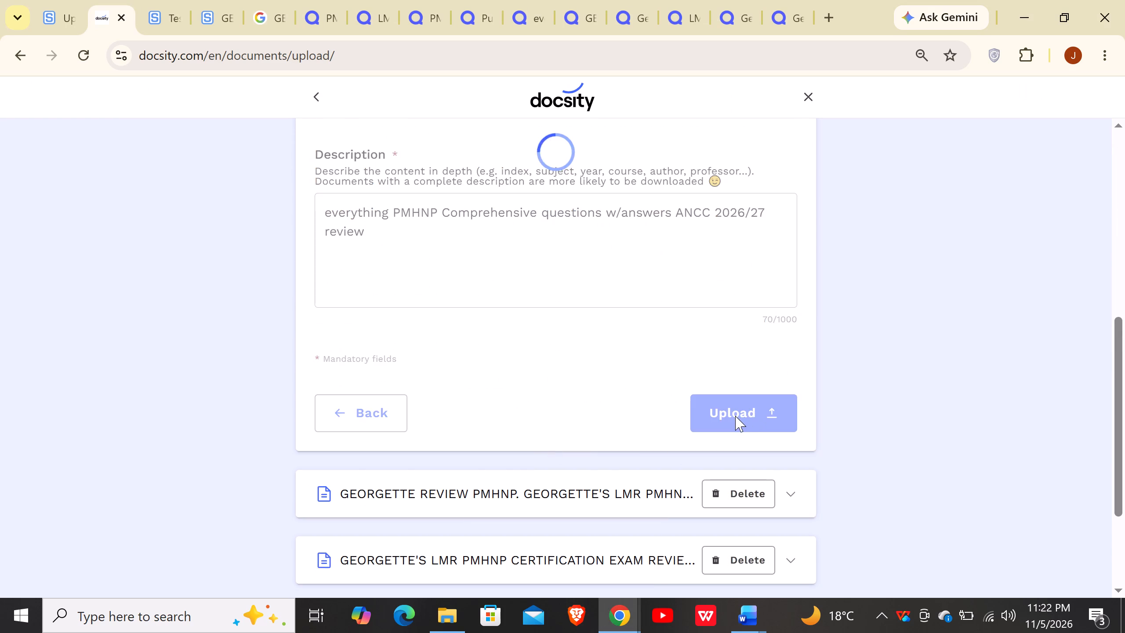
# Set the academic year of the GEORGETTE REVIEW PMHNP document to 2026/2027 and advance to its second step.
pyautogui.click(464, 381)
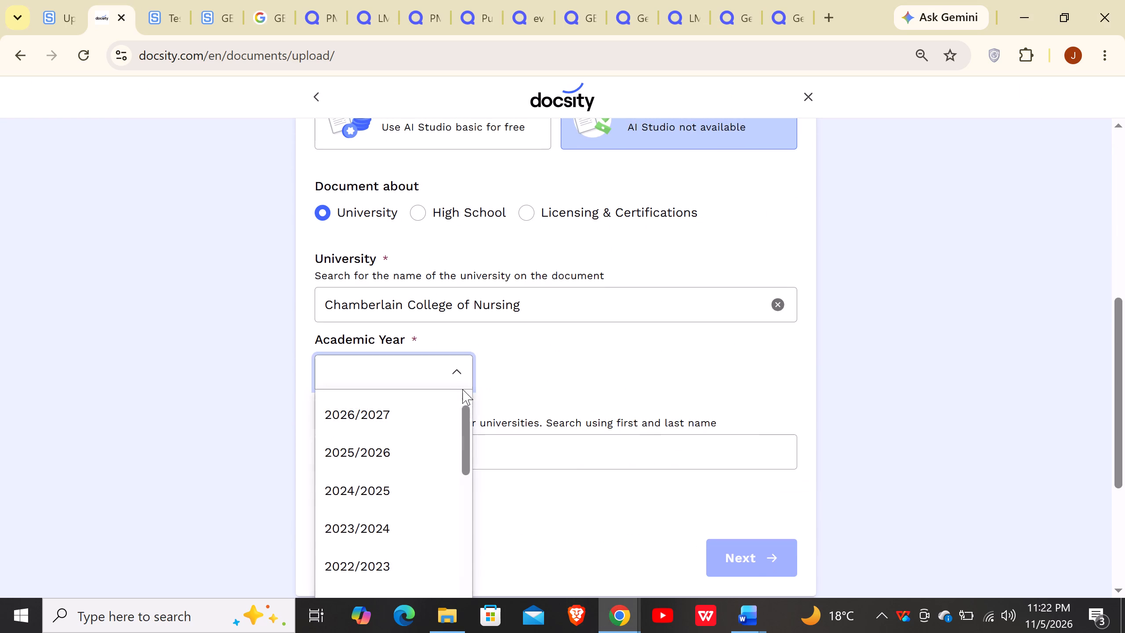
pyautogui.click(442, 415)
pyautogui.scroll(-1, 558, 435)
pyautogui.click(725, 469)
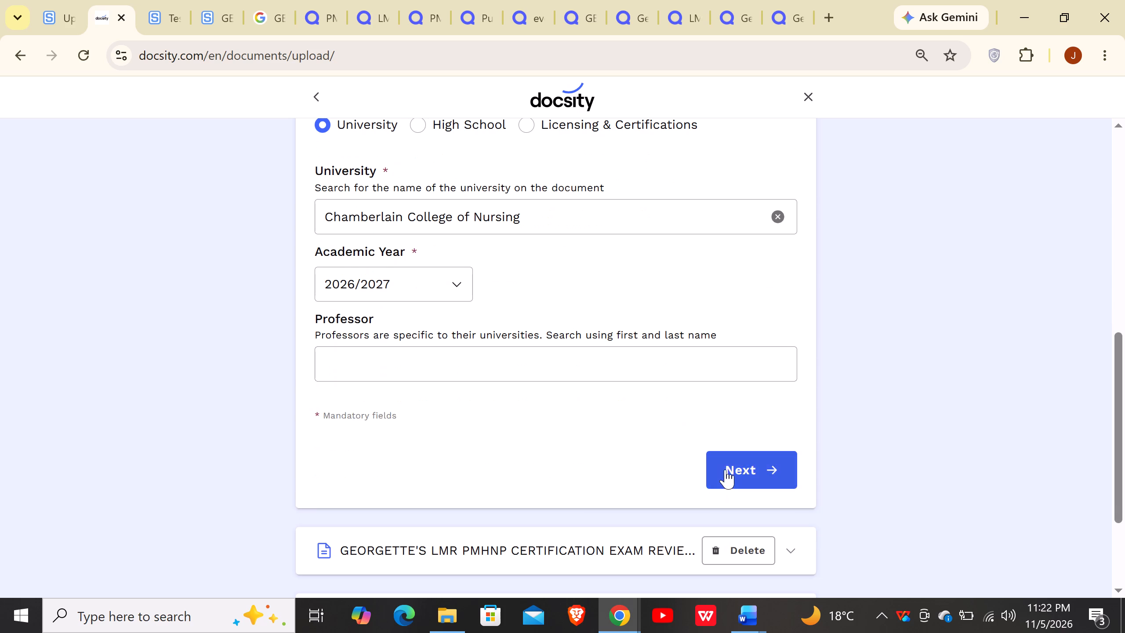
# Classify the GEORGETTE REVIEW PMHNP document as subject Nursing, type Exercises and typology Exams, and advance to its third step.
pyautogui.scroll(3, 601, 438)
pyautogui.click(509, 391)
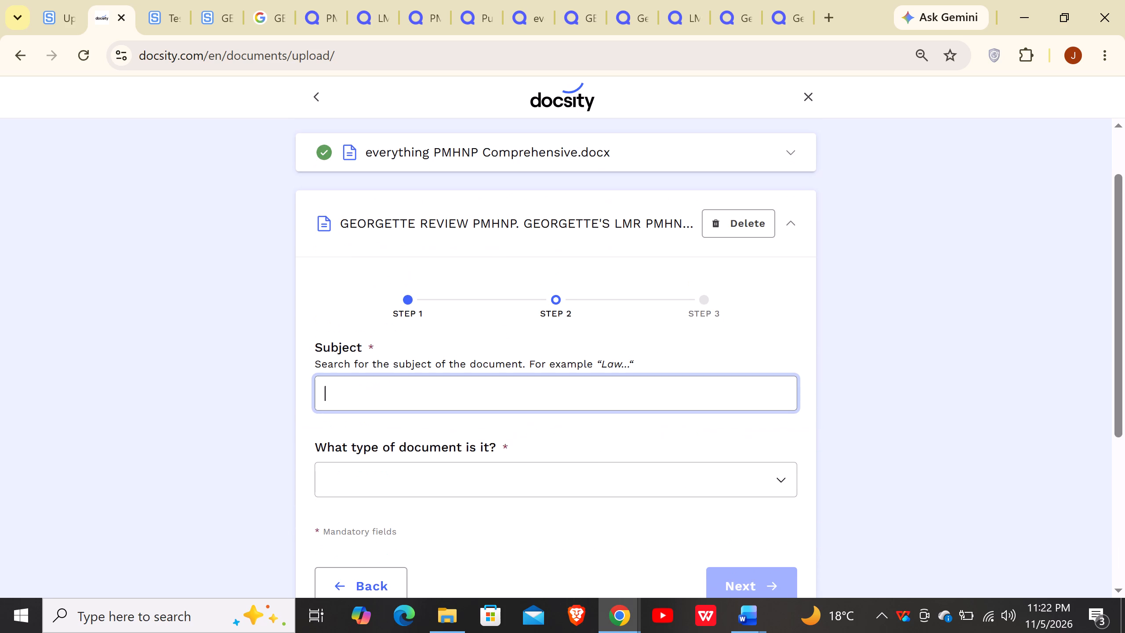
pyautogui.write('nur')
pyautogui.click(472, 434)
pyautogui.scroll(-1, 494, 445)
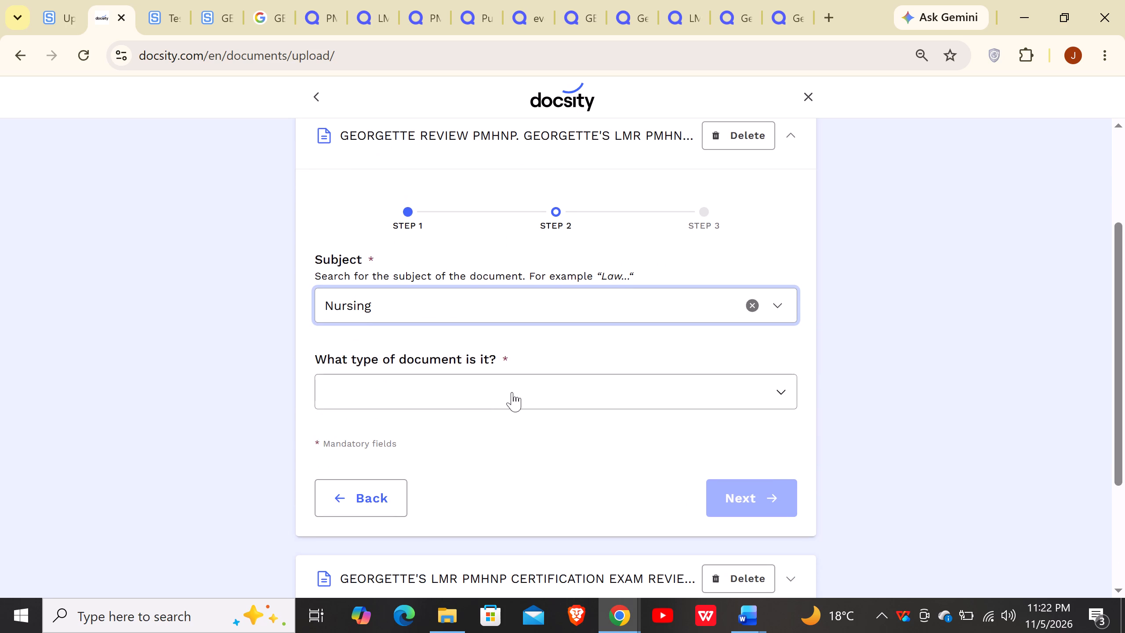
pyautogui.click(512, 392)
pyautogui.click(450, 539)
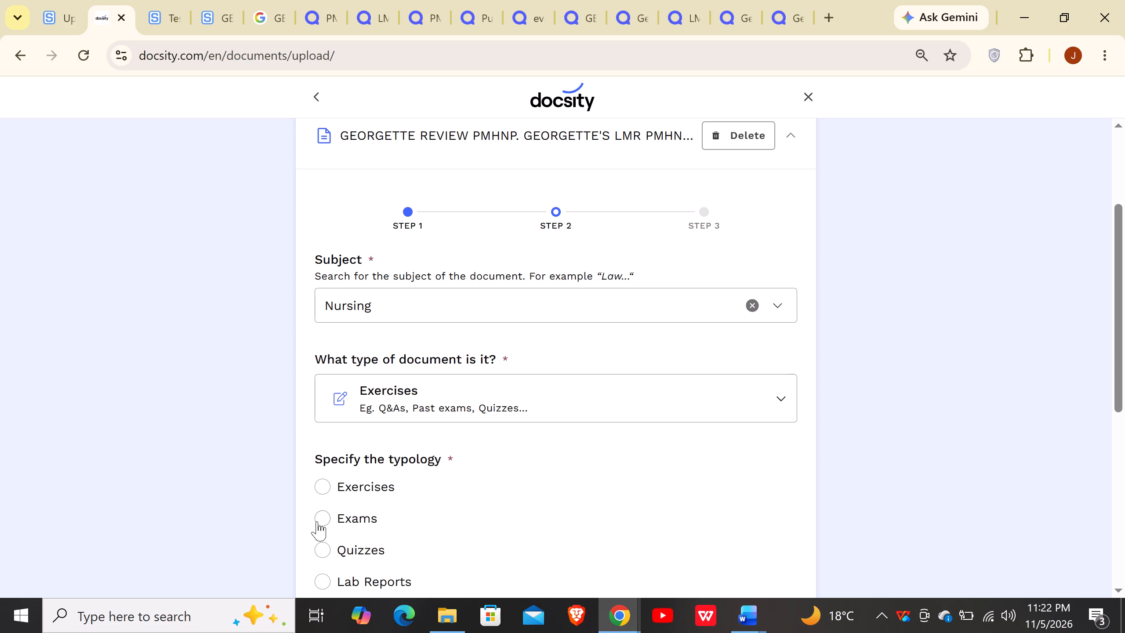
pyautogui.click(319, 522)
pyautogui.scroll(-3, 545, 482)
pyautogui.click(719, 436)
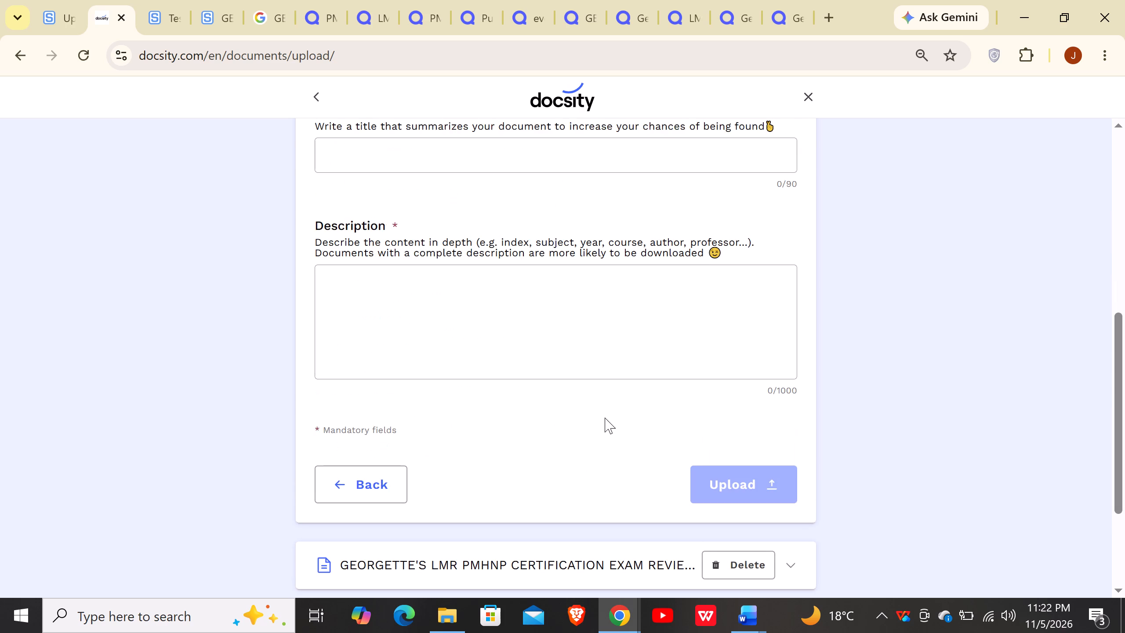
# Set the price of the GEORGETTE REVIEW PMHNP document to 90 points.
pyautogui.scroll(3, 605, 418)
pyautogui.click(563, 298)
pyautogui.scroll(-1, 520, 429)
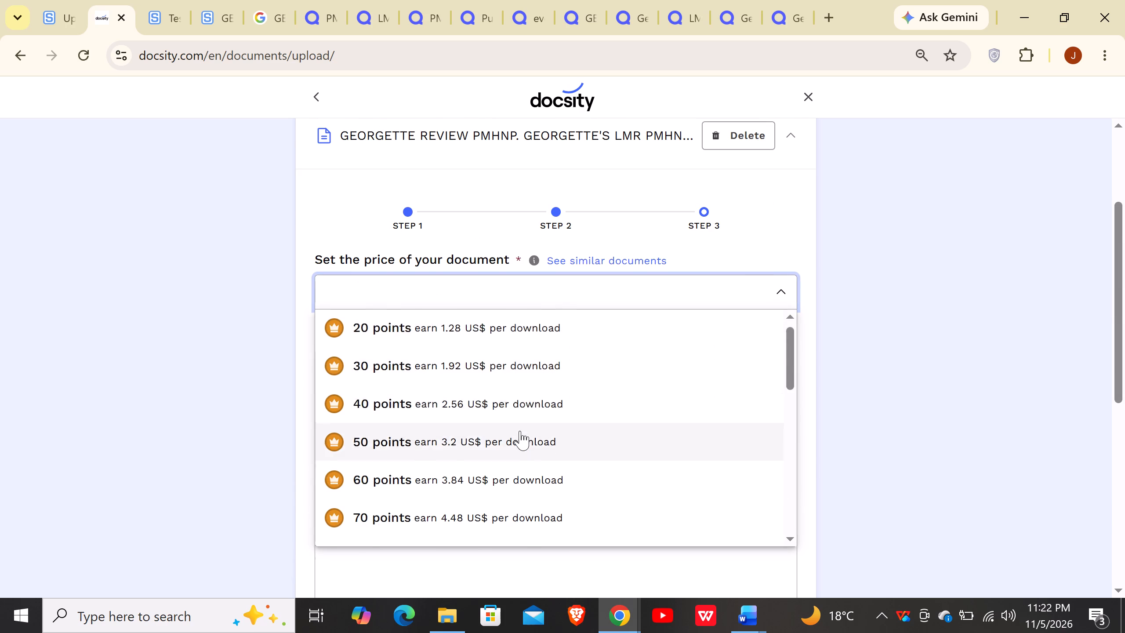
pyautogui.scroll(-1, 520, 431)
pyautogui.click(512, 422)
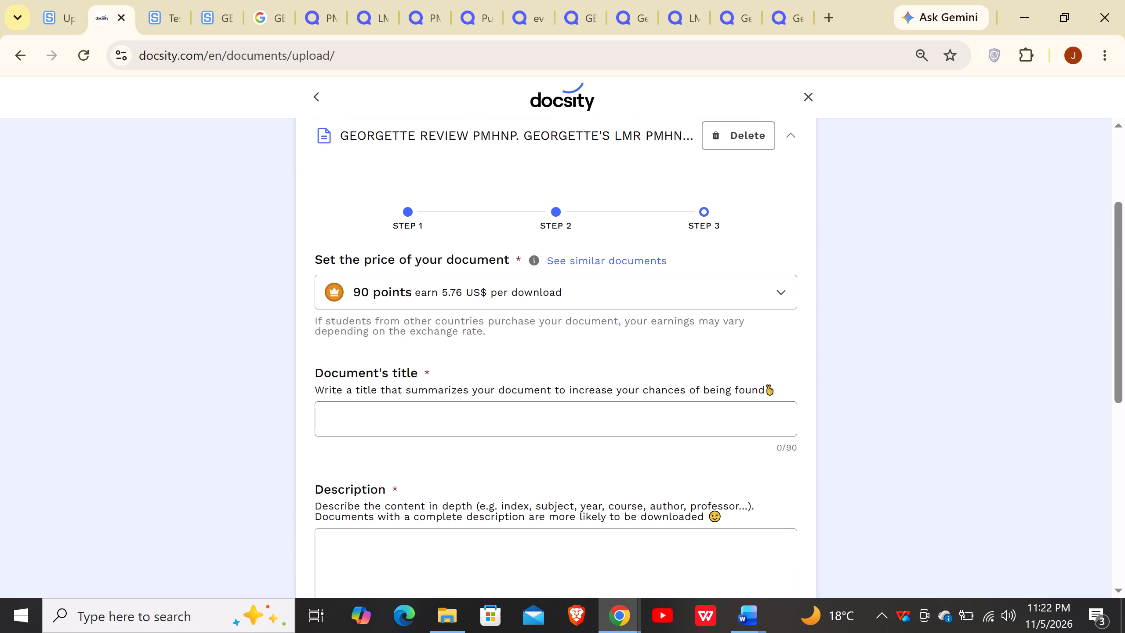
# Copy the green heading from the GEORGETTE REVIEW PMHNP Word file into the Docsity title and description, and upload the document.
pyautogui.click(514, 423)
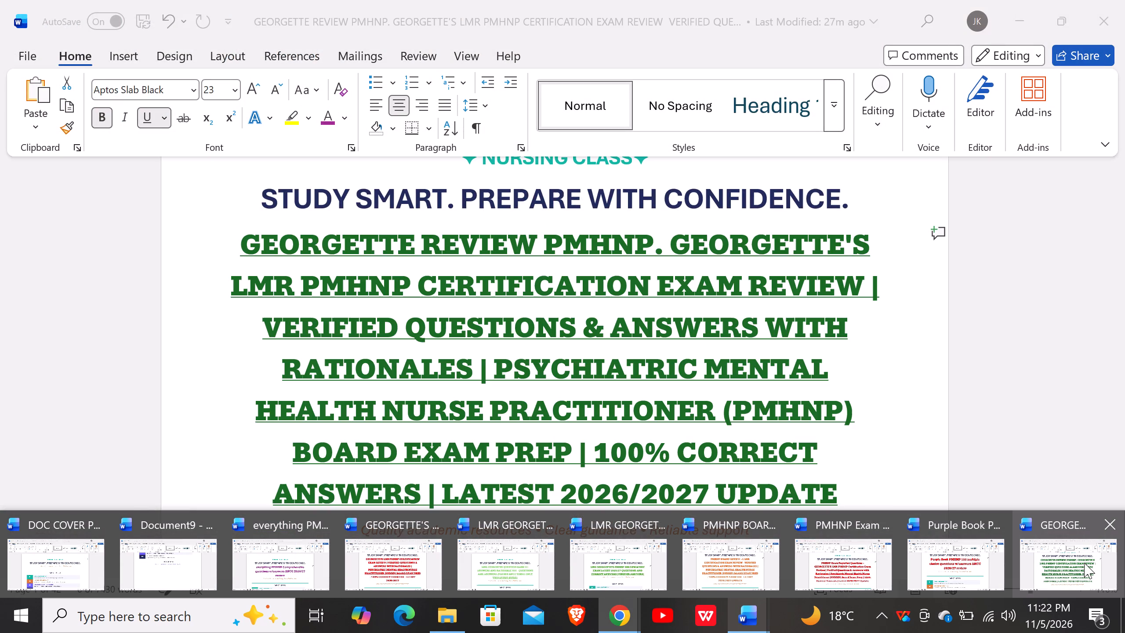
pyautogui.click(1084, 562)
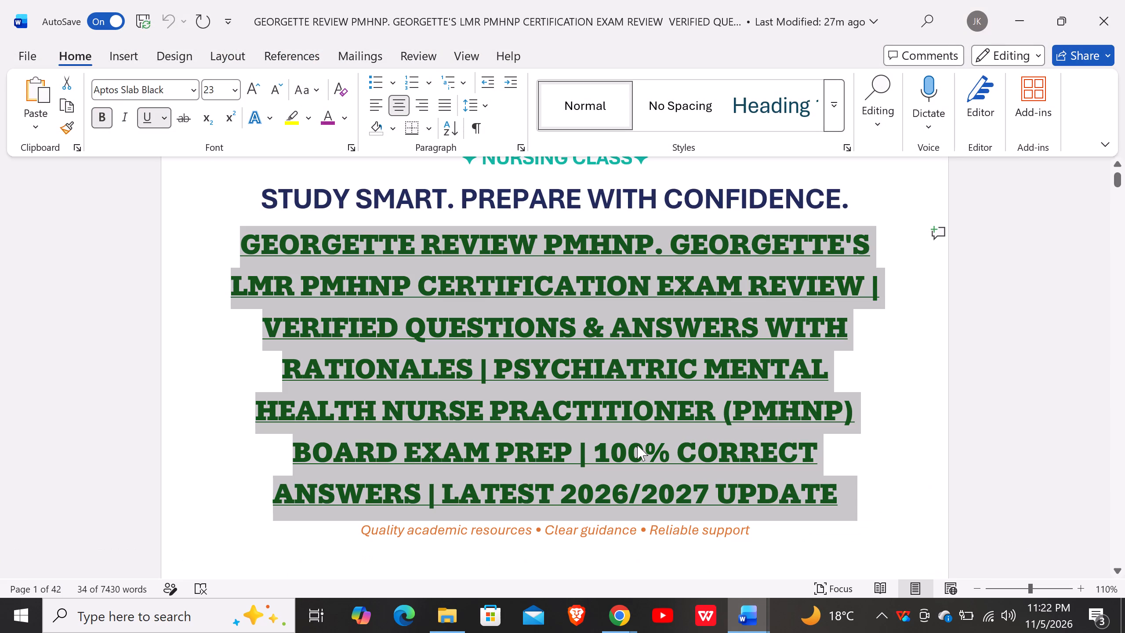
pyautogui.hotkey('ctrl', 'c')
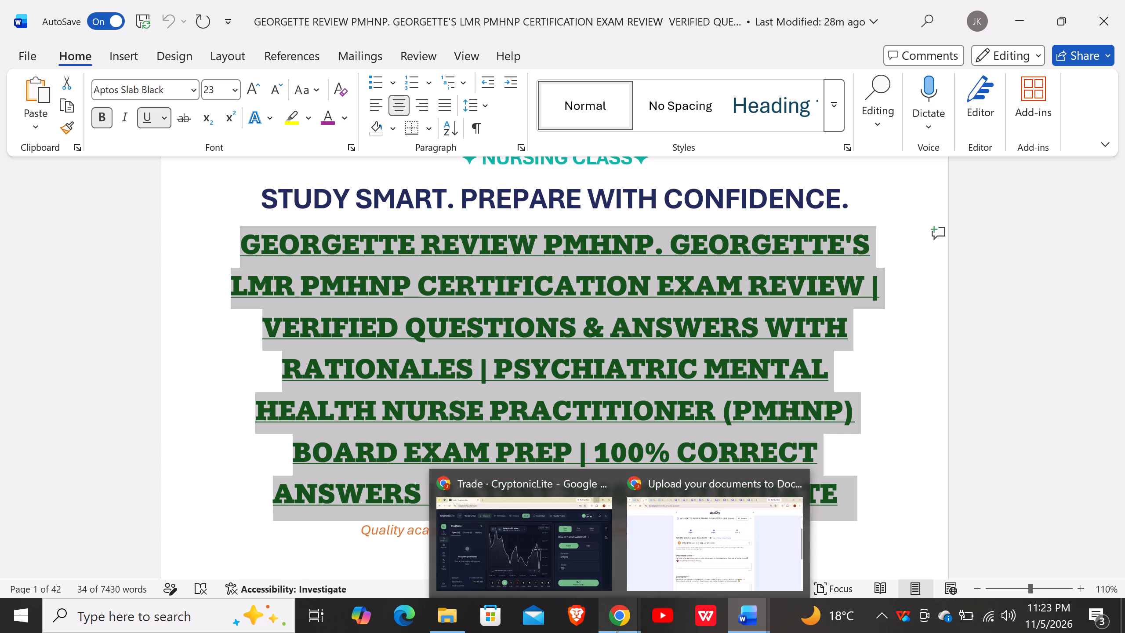
pyautogui.click(680, 562)
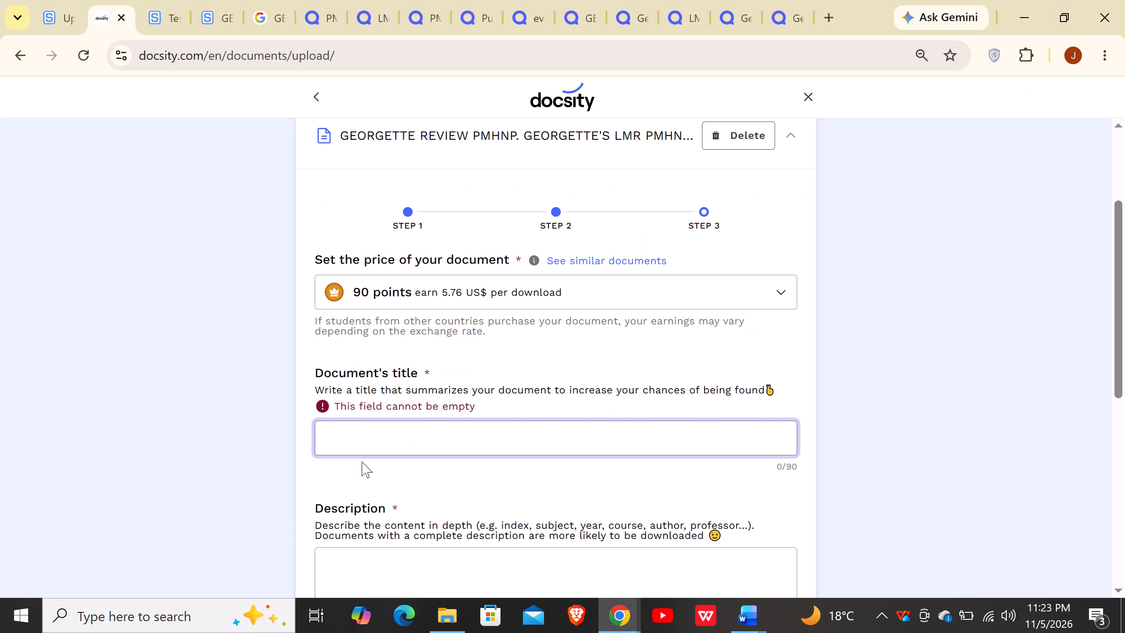
pyautogui.hotkey('ctrl', 'v')
pyautogui.scroll(-1, 407, 517)
pyautogui.click(422, 464)
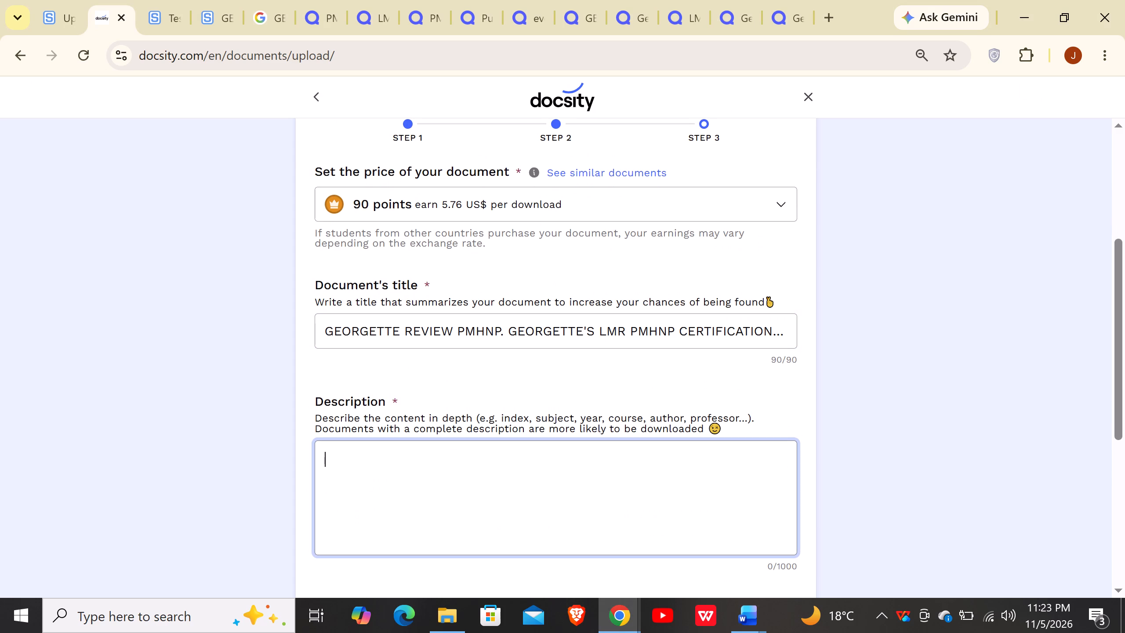
pyautogui.hotkey('ctrl', 'v')
pyautogui.scroll(-3, 527, 504)
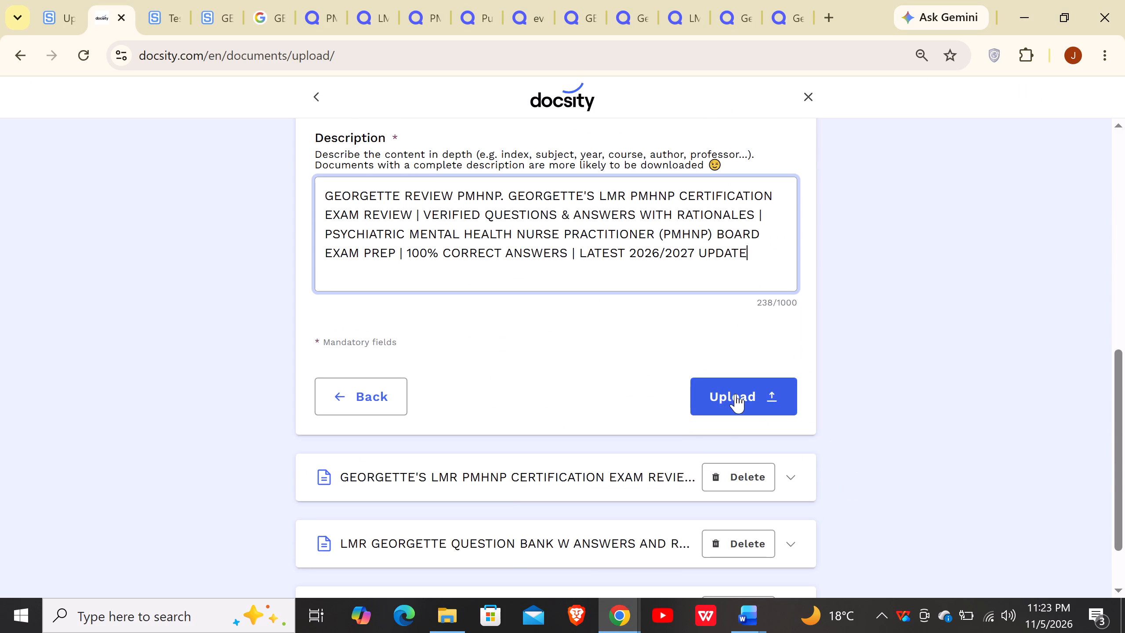
pyautogui.click(735, 395)
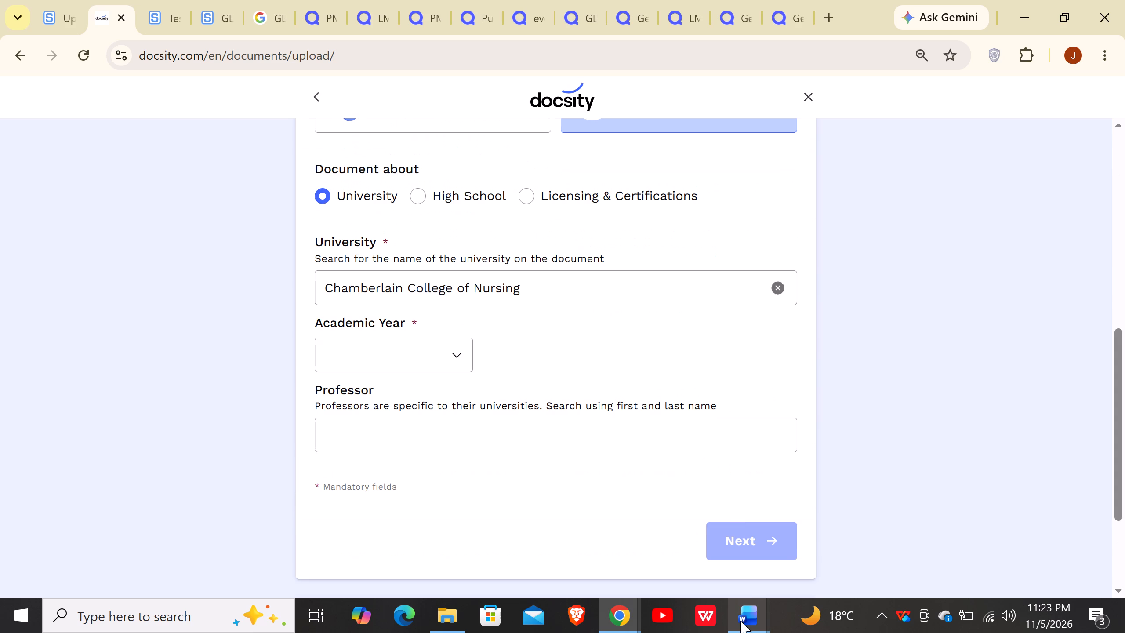
# Close the GEORGETTE REVIEW PMHNP and everything PMHNP Comprehensive Word files.
pyautogui.click(1114, 526)
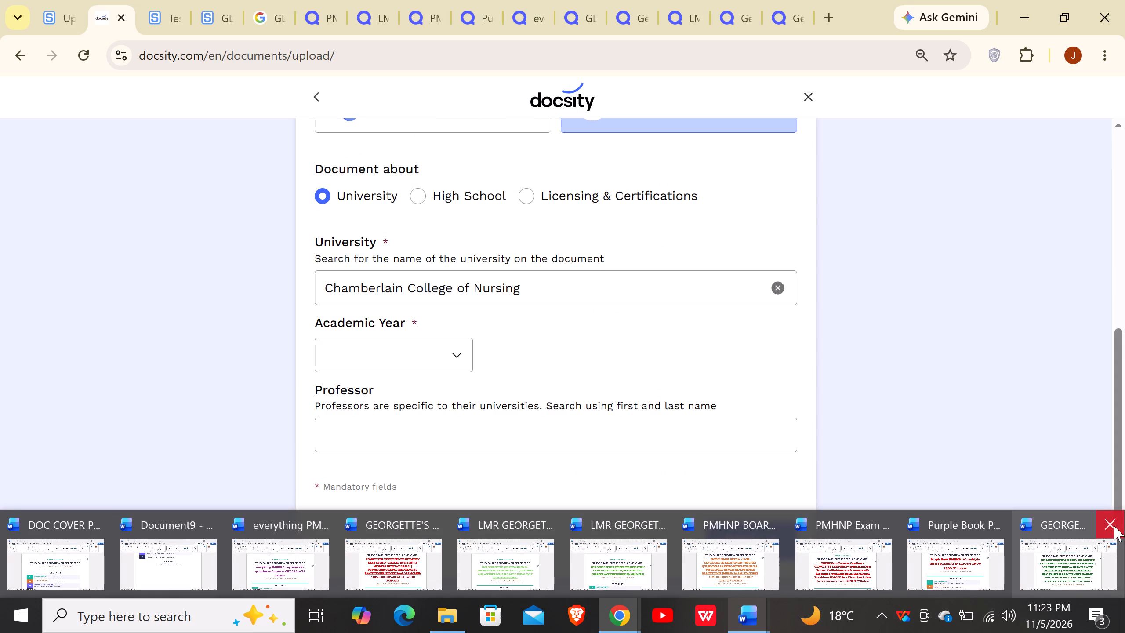
pyautogui.click(361, 519)
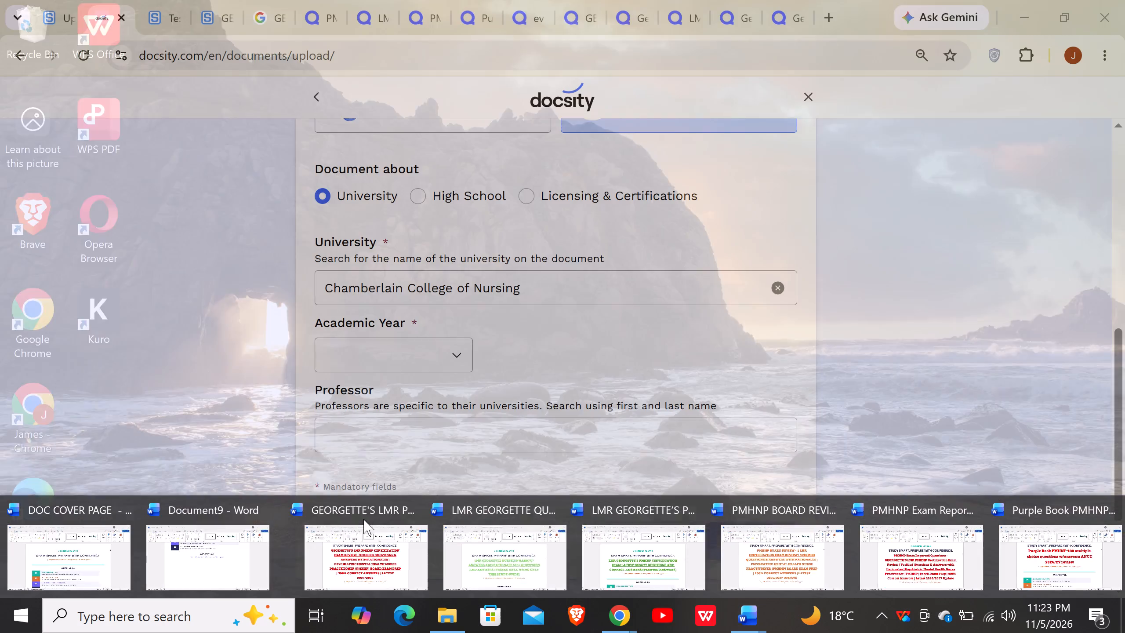
# Set the academic year of the GEORGETTE'S LMR PMHNP CERTIFICATION EXAM REVIEW document to 2026/2027 and advance to its second step.
pyautogui.click(456, 357)
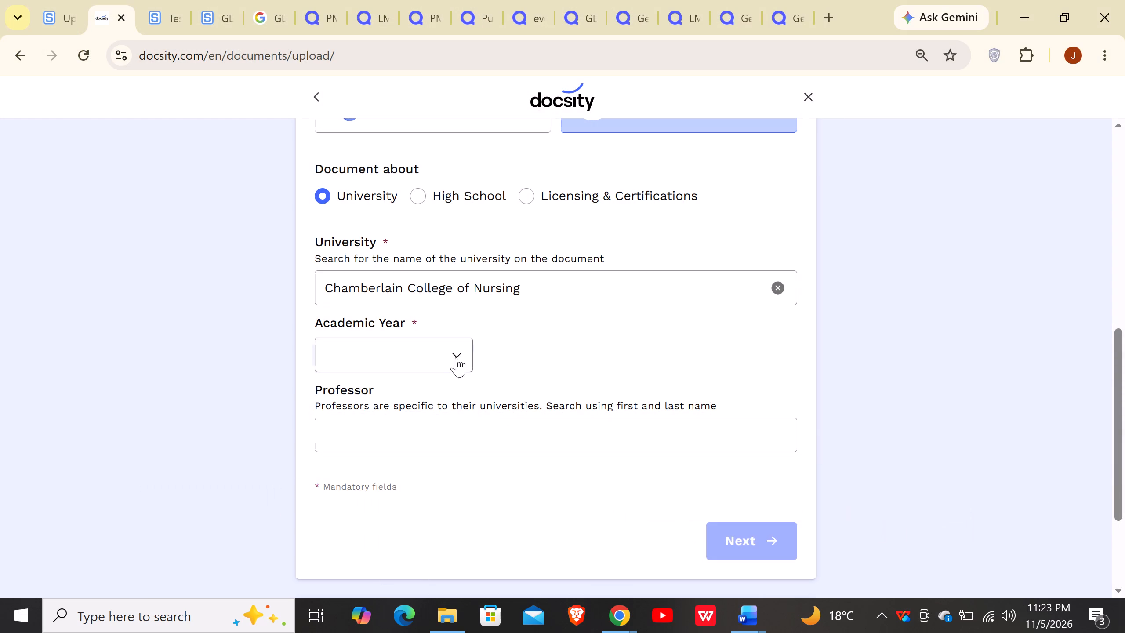
pyautogui.click(416, 398)
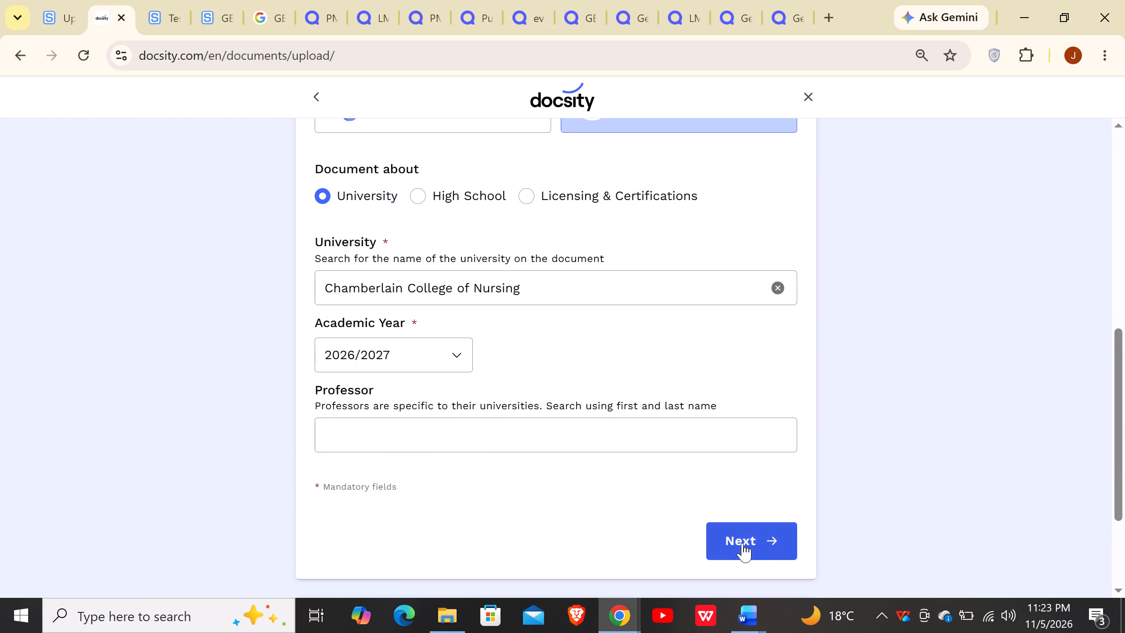
pyautogui.click(742, 543)
# Classify the GEORGETTE'S LMR PMHNP document as subject Nursing, type Exercises and typology Exams, and advance to its third step.
pyautogui.scroll(4, 622, 495)
pyautogui.scroll(-2, 476, 473)
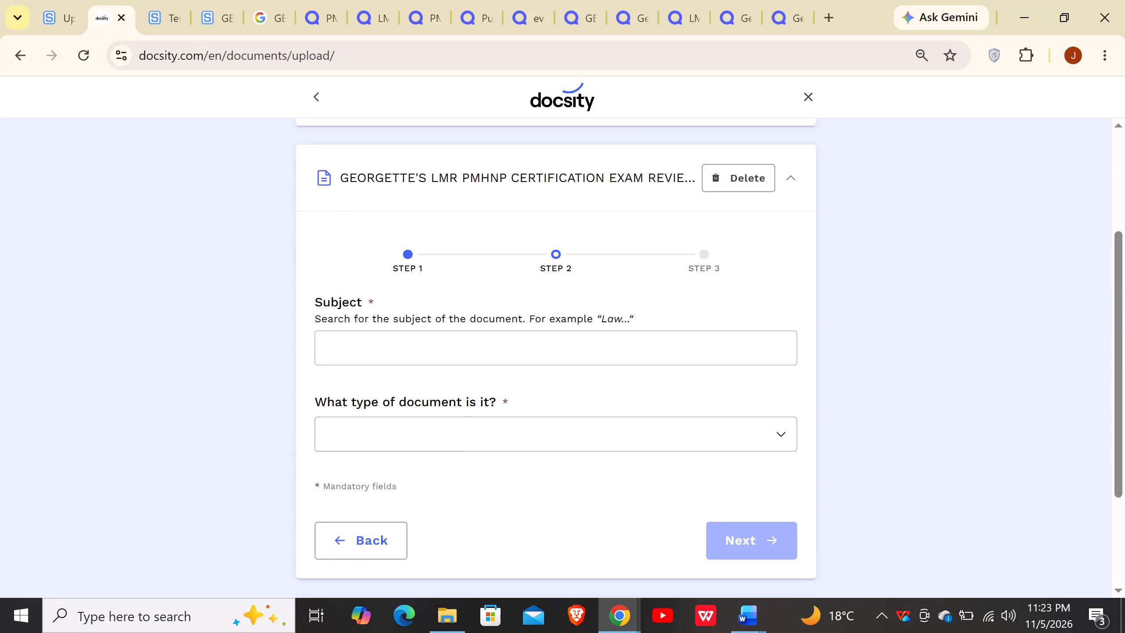
pyautogui.click(470, 350)
pyautogui.write('nu')
pyautogui.press('r')
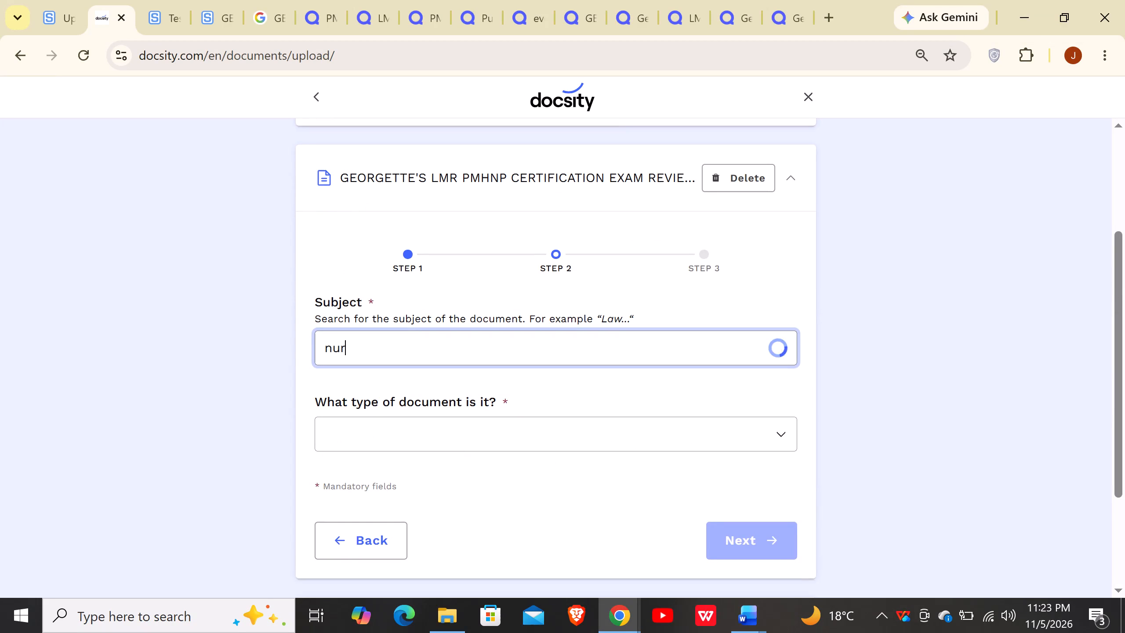
pyautogui.click(356, 394)
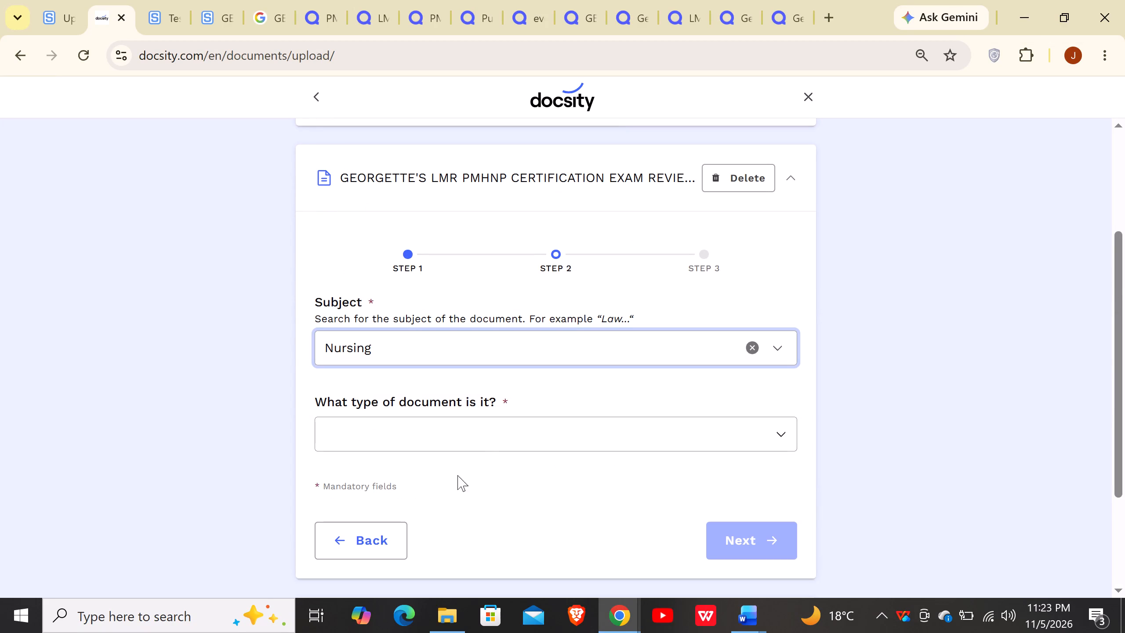
pyautogui.click(486, 439)
pyautogui.scroll(-1, 420, 522)
pyautogui.click(424, 504)
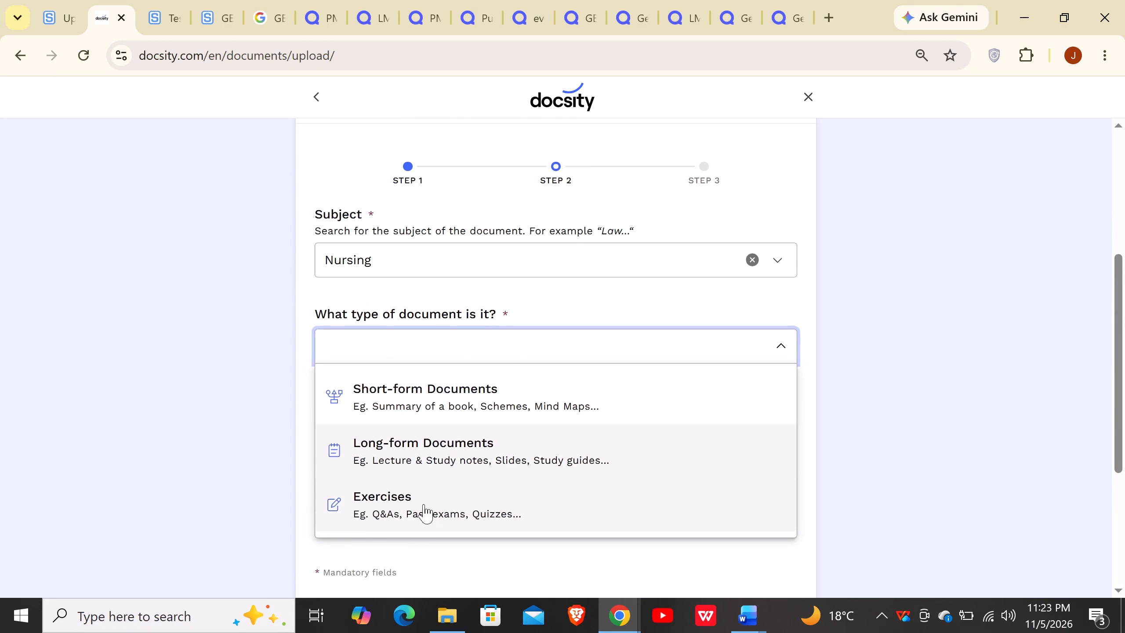
pyautogui.click(322, 472)
pyautogui.scroll(-3, 542, 494)
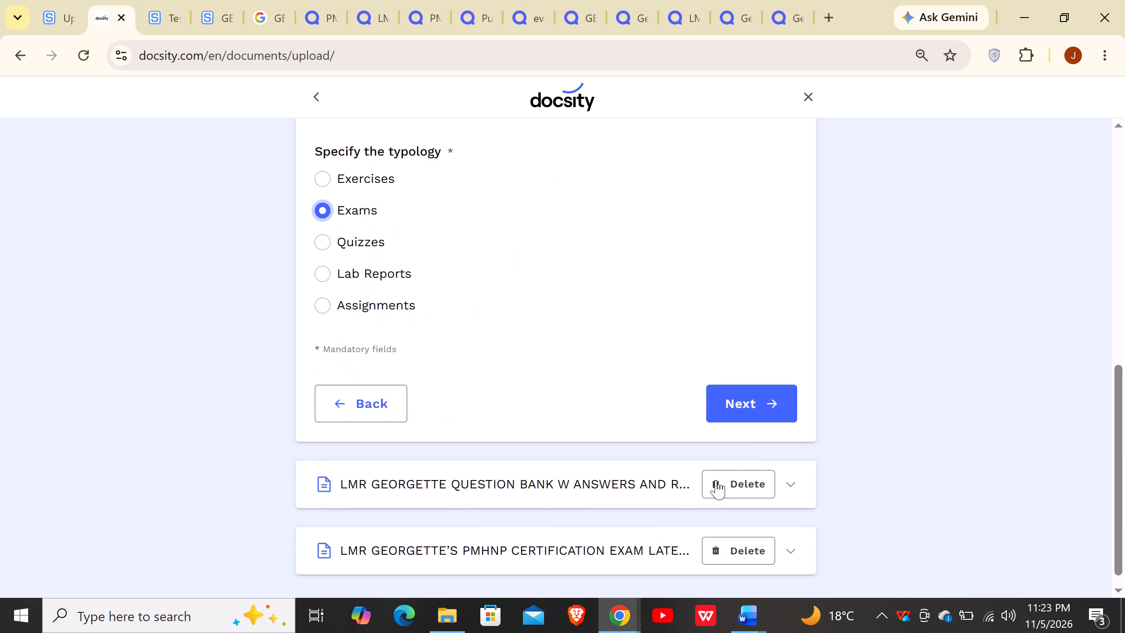
pyautogui.click(752, 408)
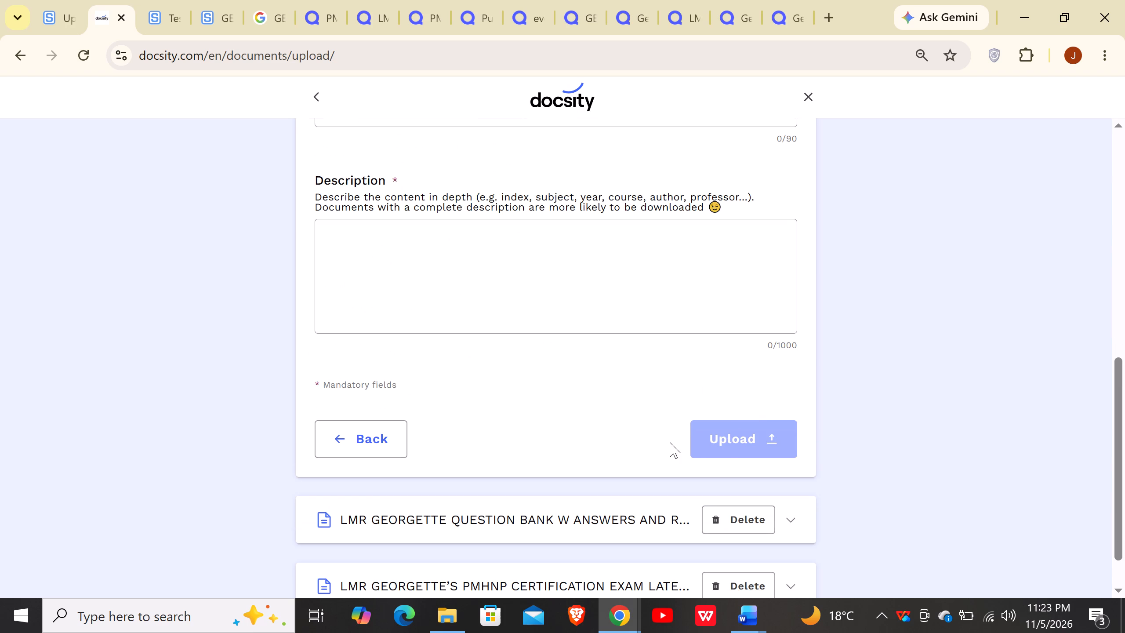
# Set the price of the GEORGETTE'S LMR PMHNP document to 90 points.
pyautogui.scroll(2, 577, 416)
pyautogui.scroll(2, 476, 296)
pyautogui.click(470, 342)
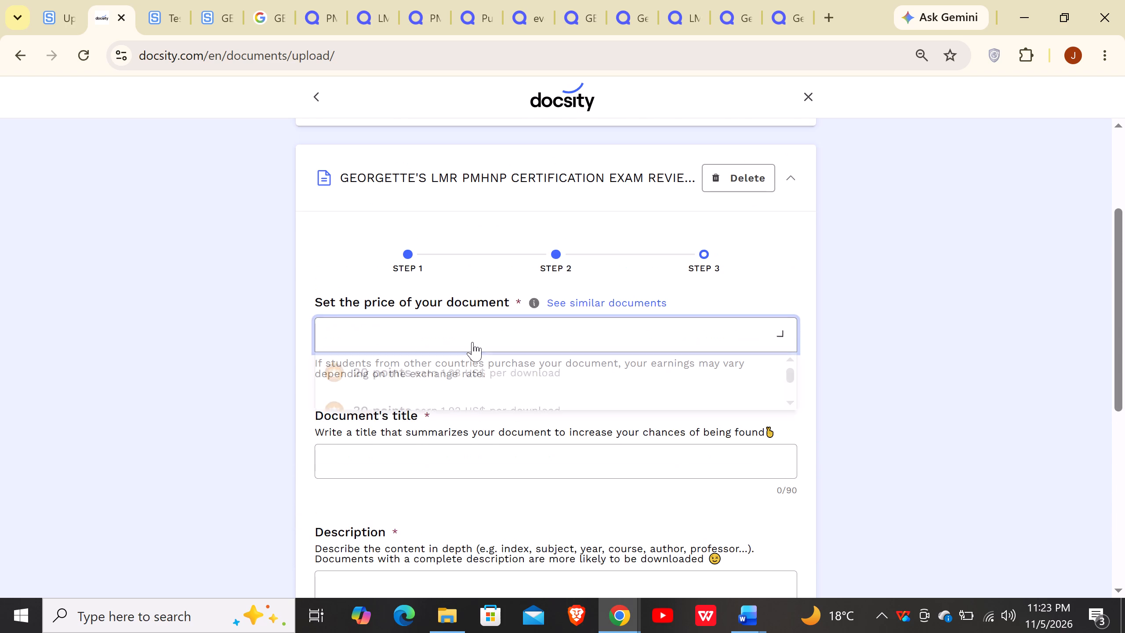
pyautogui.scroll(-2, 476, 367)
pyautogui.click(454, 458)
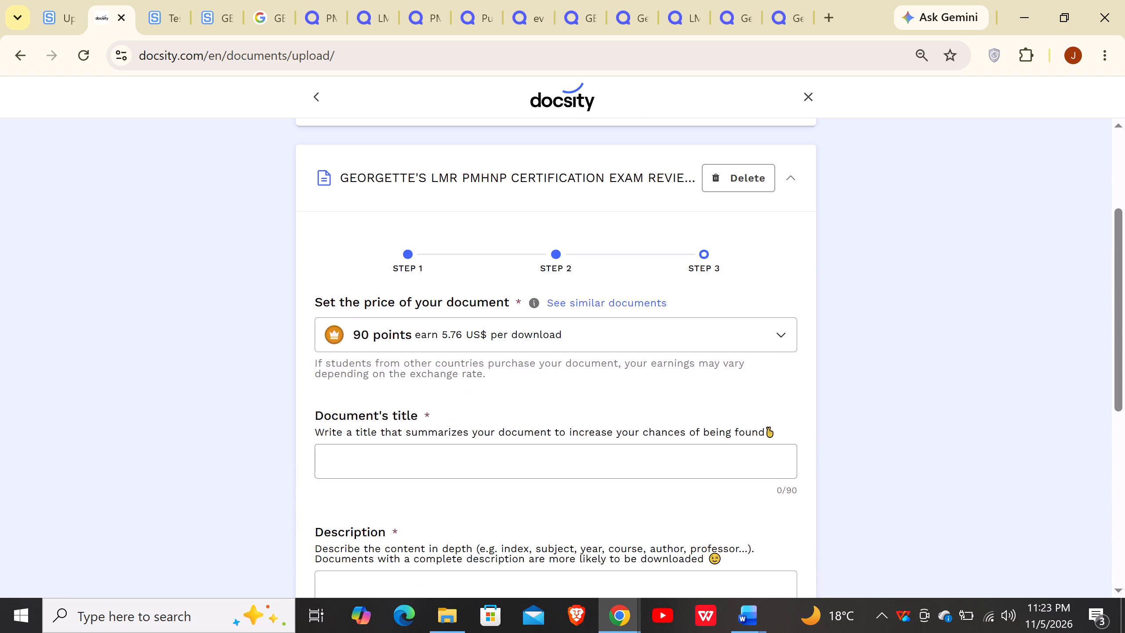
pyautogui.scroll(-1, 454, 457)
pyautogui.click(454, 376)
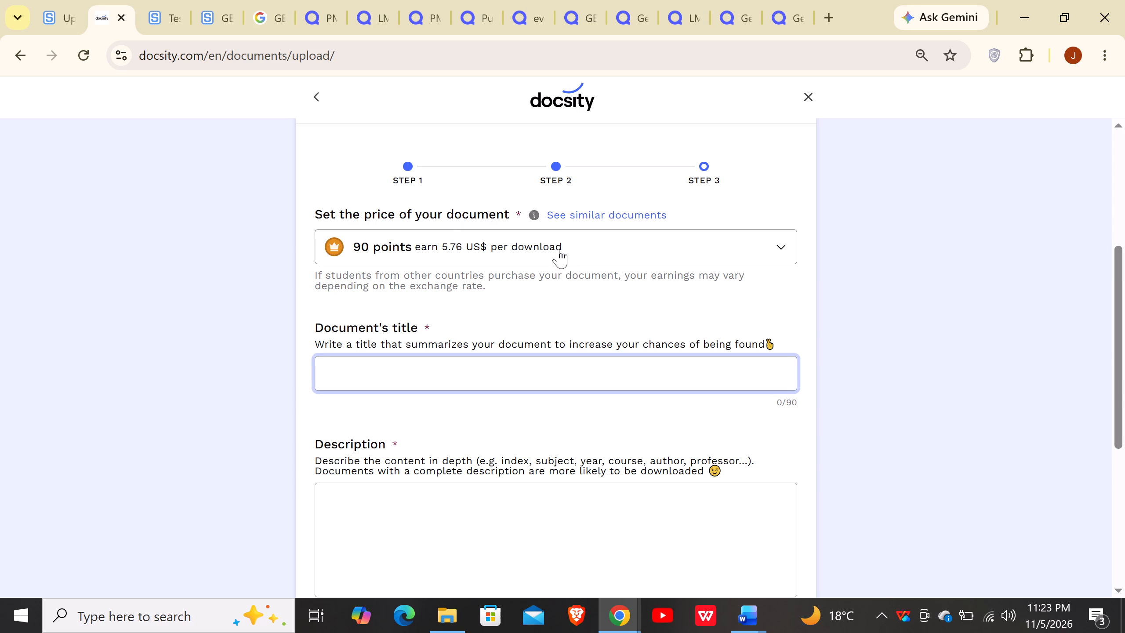
# Set the price of the GEORGETTE'S LMR PMHNP document to 100 points.
pyautogui.click(558, 249)
pyautogui.scroll(-1, 477, 450)
pyautogui.scroll(1, 479, 438)
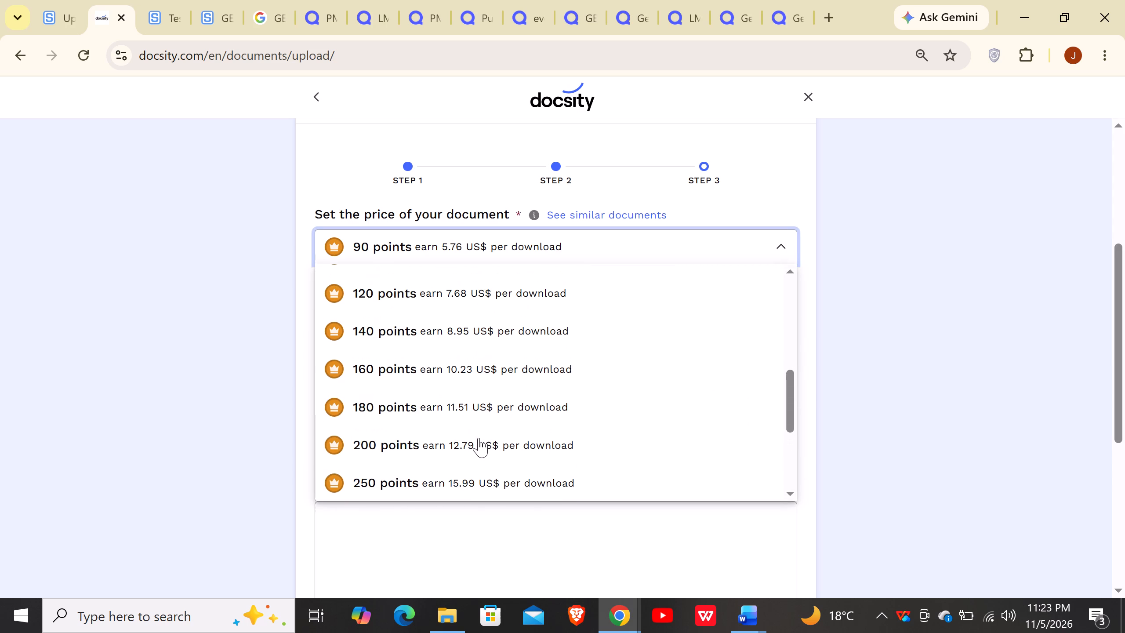
pyautogui.scroll(1, 486, 337)
pyautogui.click(484, 338)
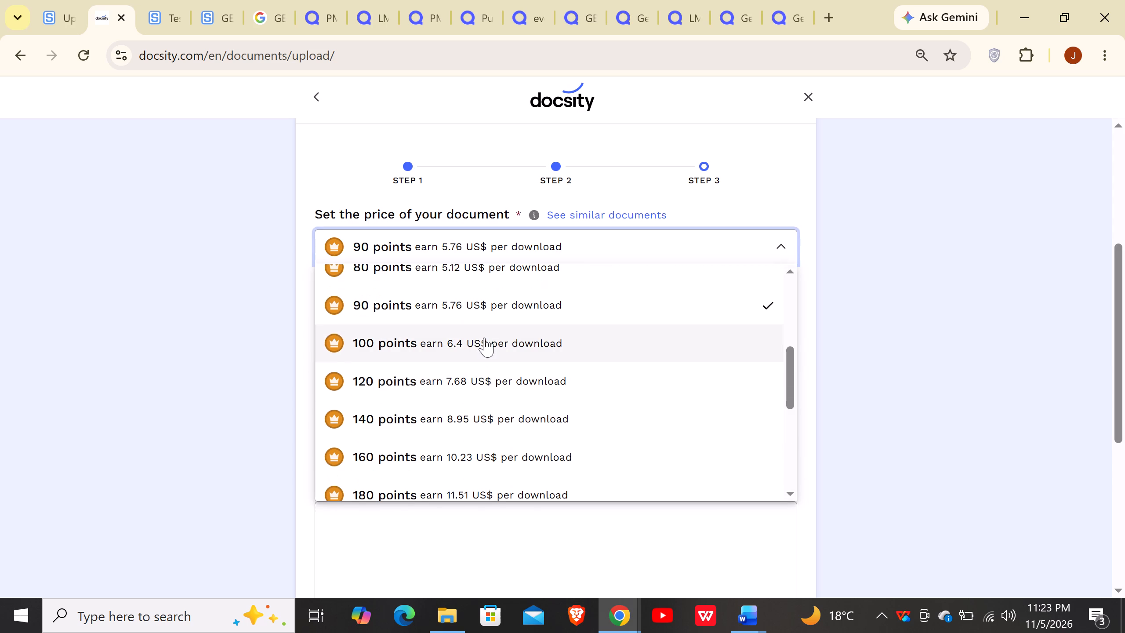
# Copy the red heading from the GEORGETTE'S LMR PMHNP Word file into the Docsity title and description, and upload the document.
pyautogui.click(436, 394)
pyautogui.scroll(3, 438, 395)
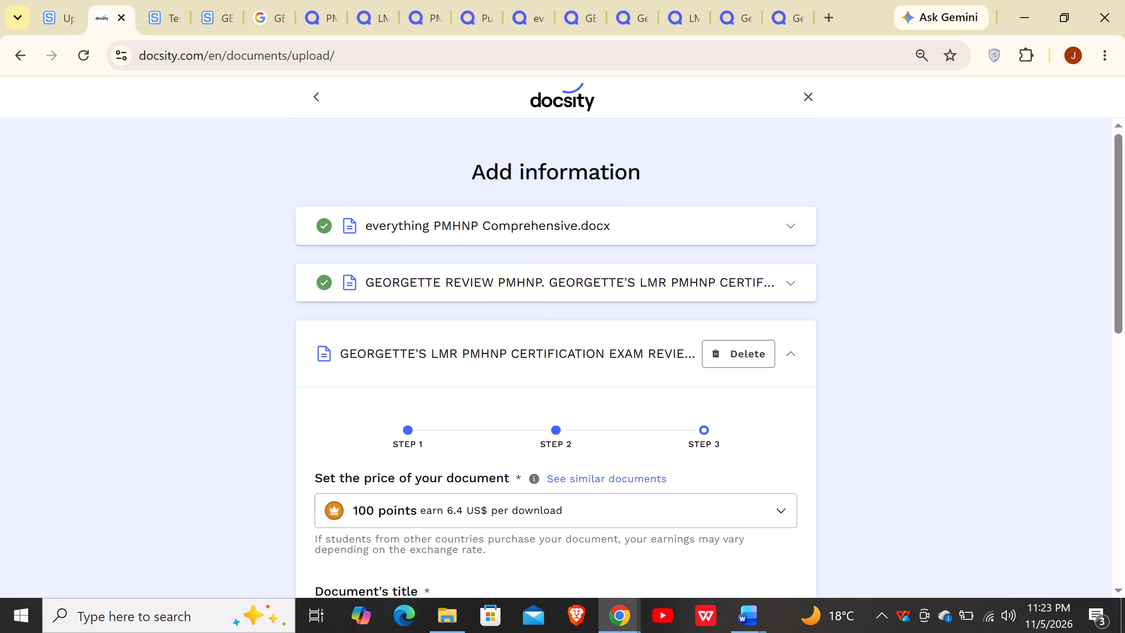
pyautogui.scroll(-2, 438, 395)
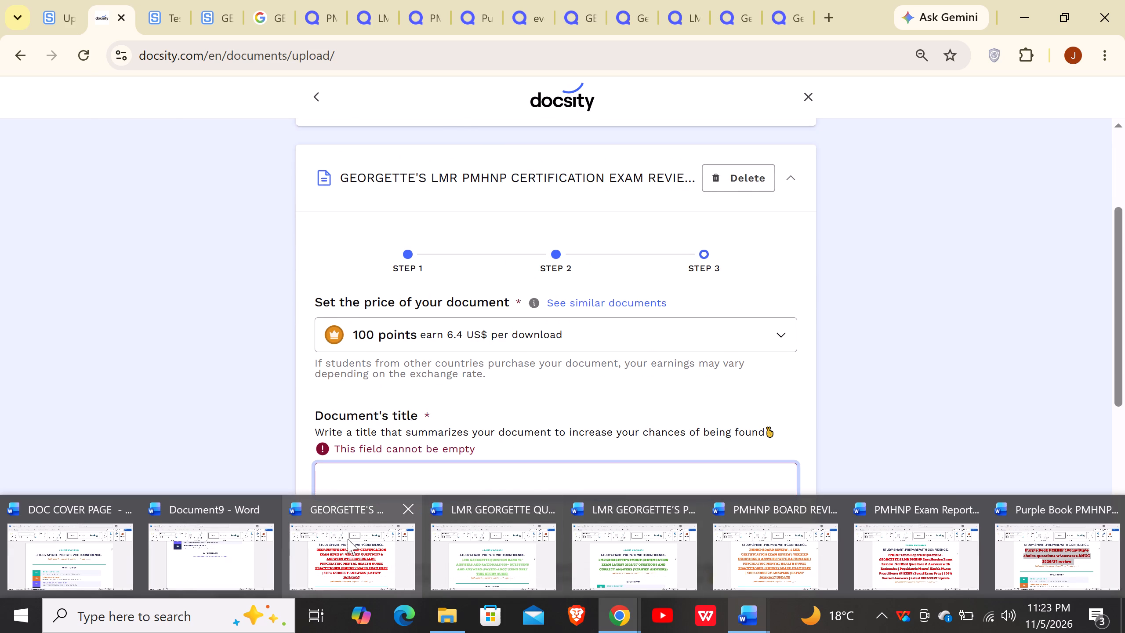
pyautogui.click(348, 539)
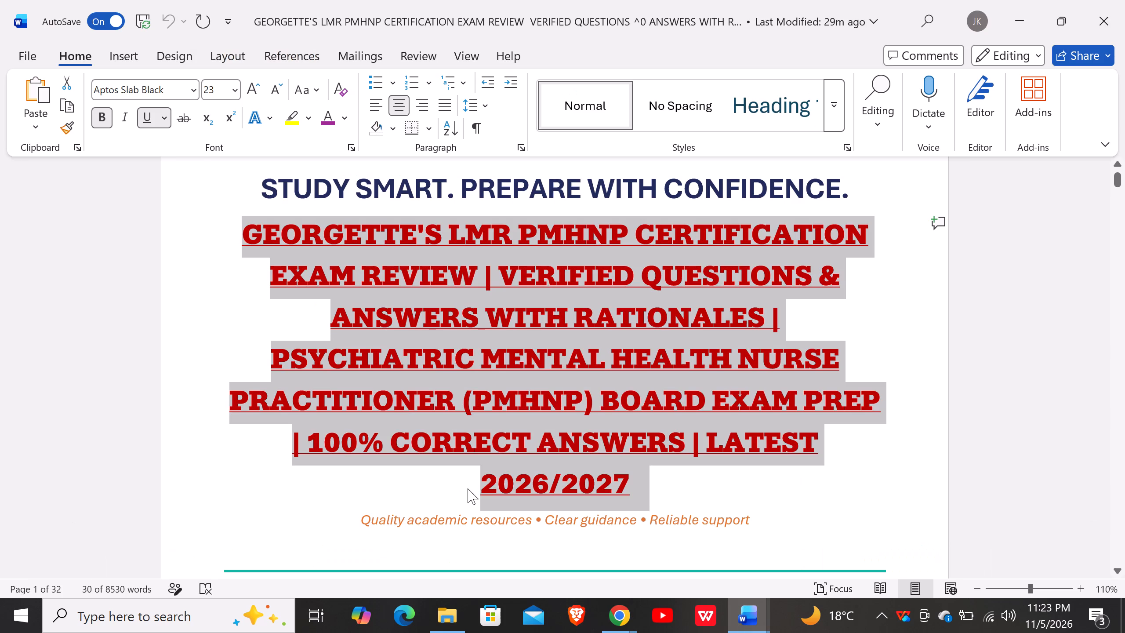
pyautogui.hotkey('ctrl', 'c')
pyautogui.scroll(-2, 698, 560)
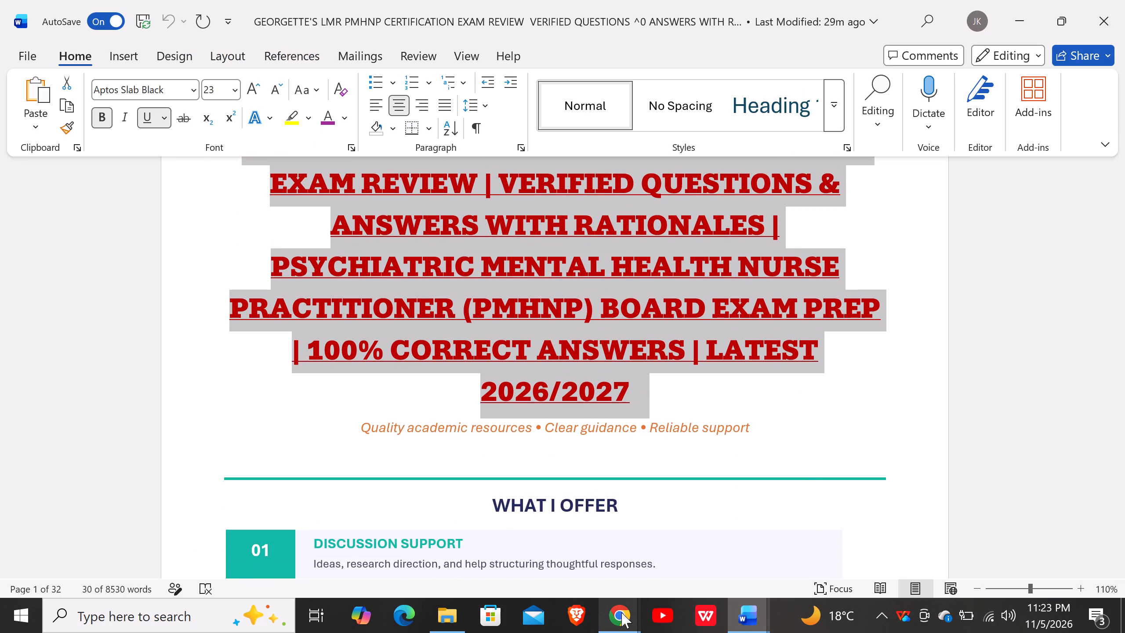
pyautogui.click(675, 549)
pyautogui.scroll(-1, 525, 484)
pyautogui.hotkey('ctrl', 'v')
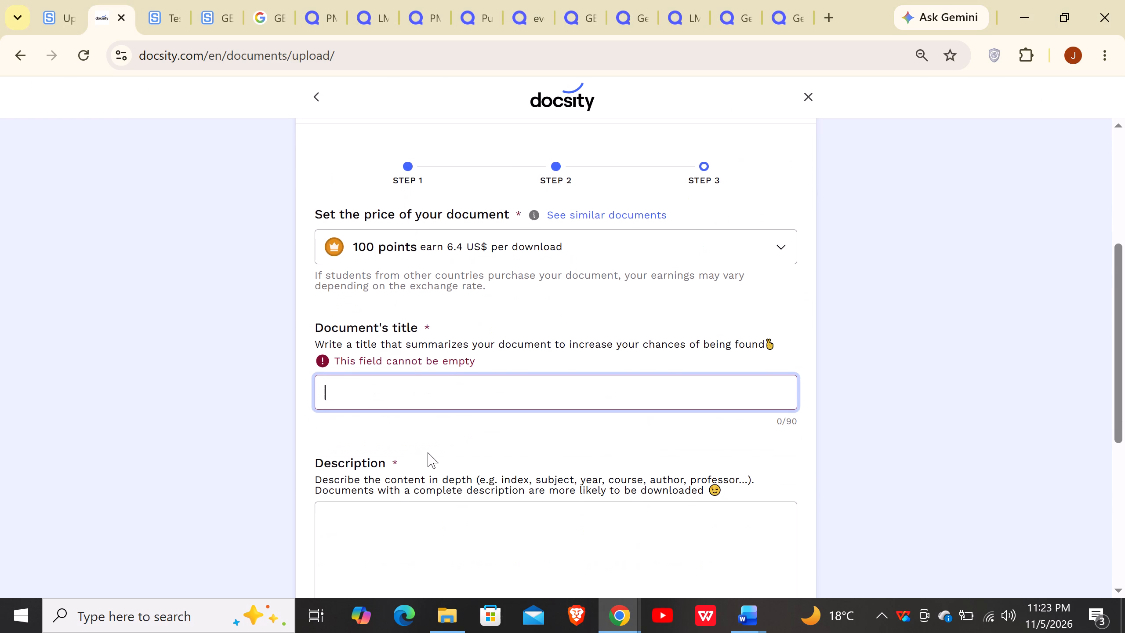
pyautogui.scroll(-3, 430, 452)
pyautogui.click(478, 290)
pyautogui.hotkey('ctrl', 'v')
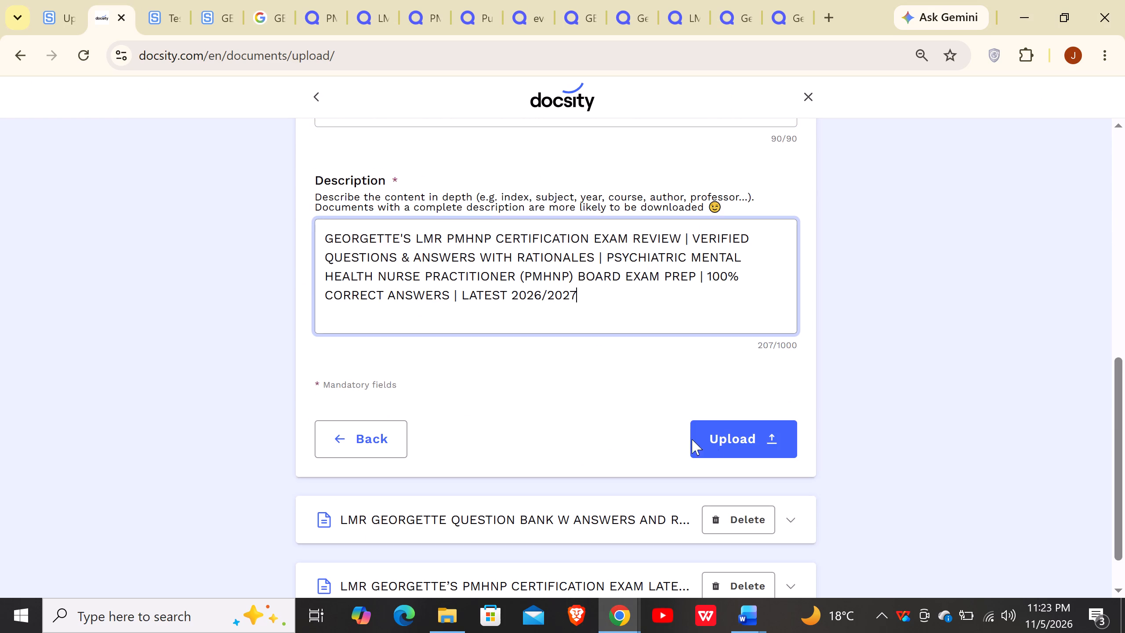
pyautogui.click(725, 434)
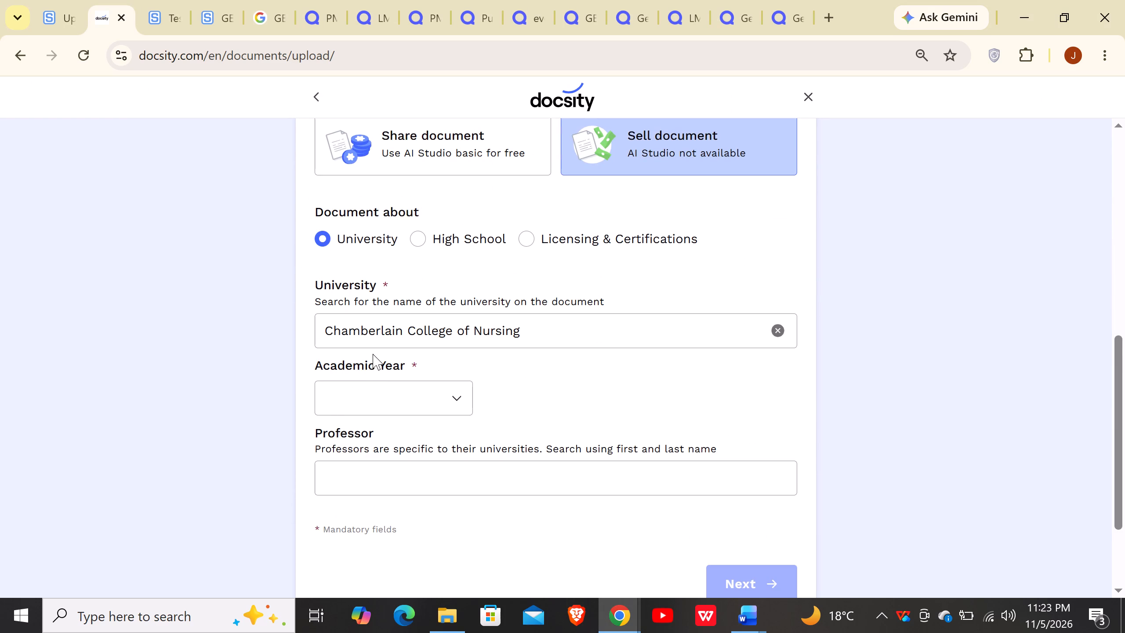
# Set the academic year of the LMR GEORGETTE QUESTION BANK document to 2026/2027 and advance to its second step.
pyautogui.click(454, 398)
pyautogui.click(399, 449)
pyautogui.scroll(-2, 520, 438)
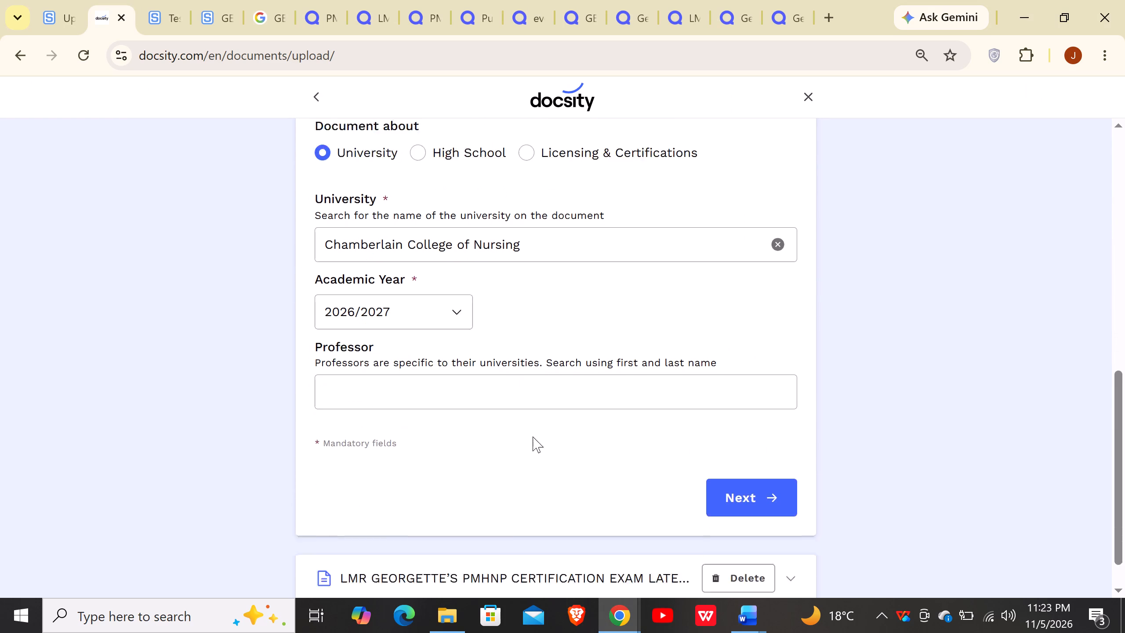
pyautogui.click(735, 445)
# Classify the LMR GEORGETTE QUESTION BANK document as subject Nursing, type Exercises and typology Exams, and advance to its third step.
pyautogui.scroll(2, 540, 438)
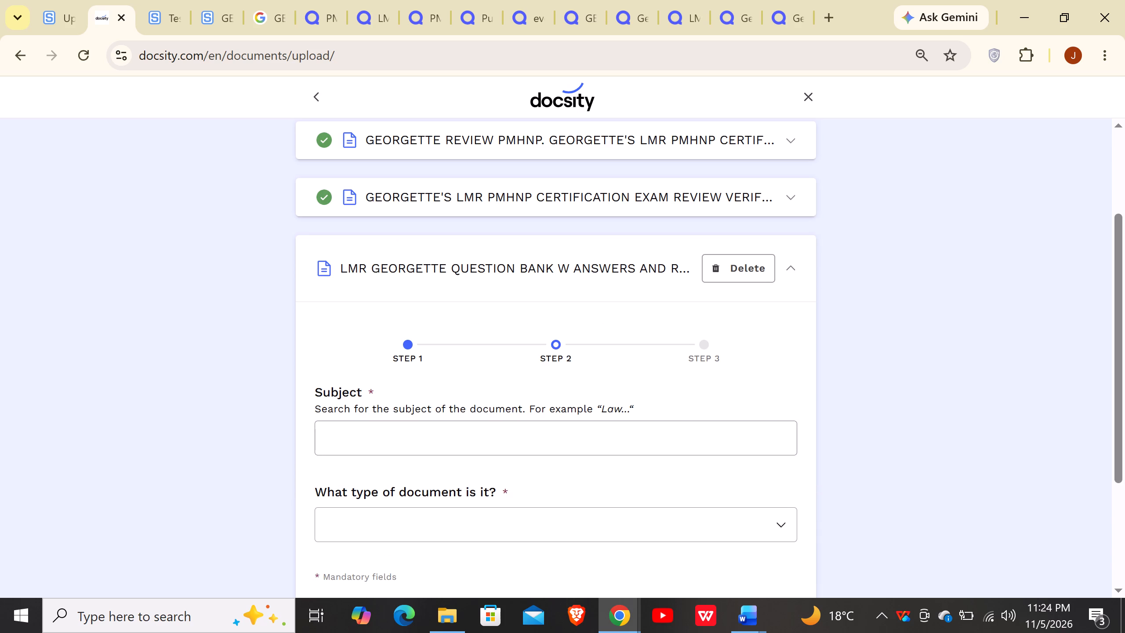
pyautogui.click(515, 439)
pyautogui.press('space')
pyautogui.write('nu')
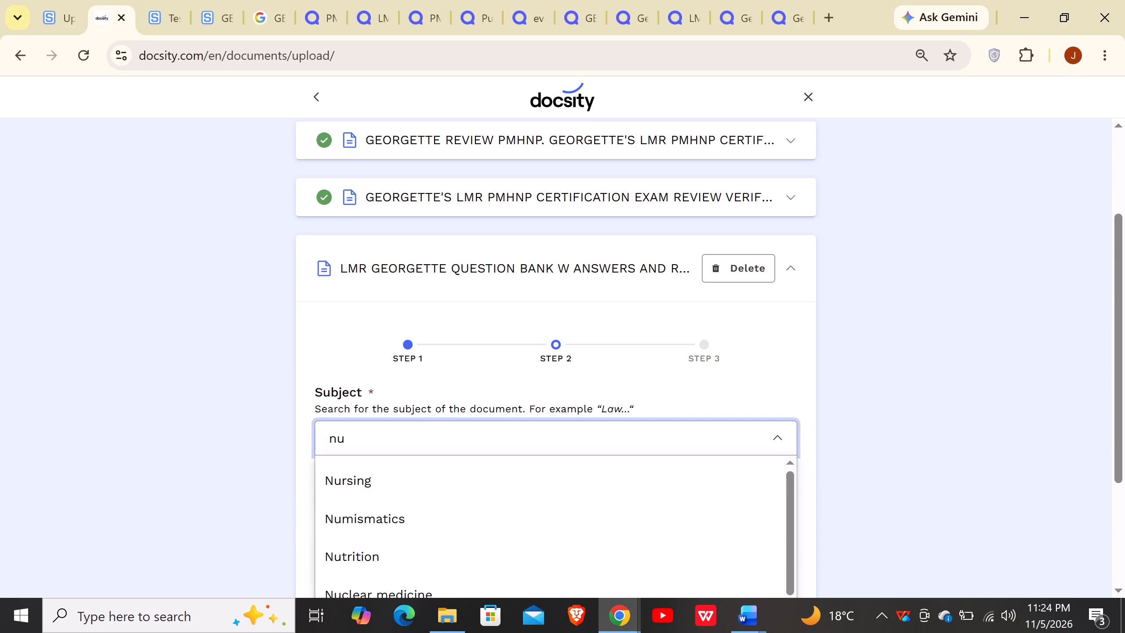
pyautogui.click(403, 485)
pyautogui.scroll(-1, 463, 491)
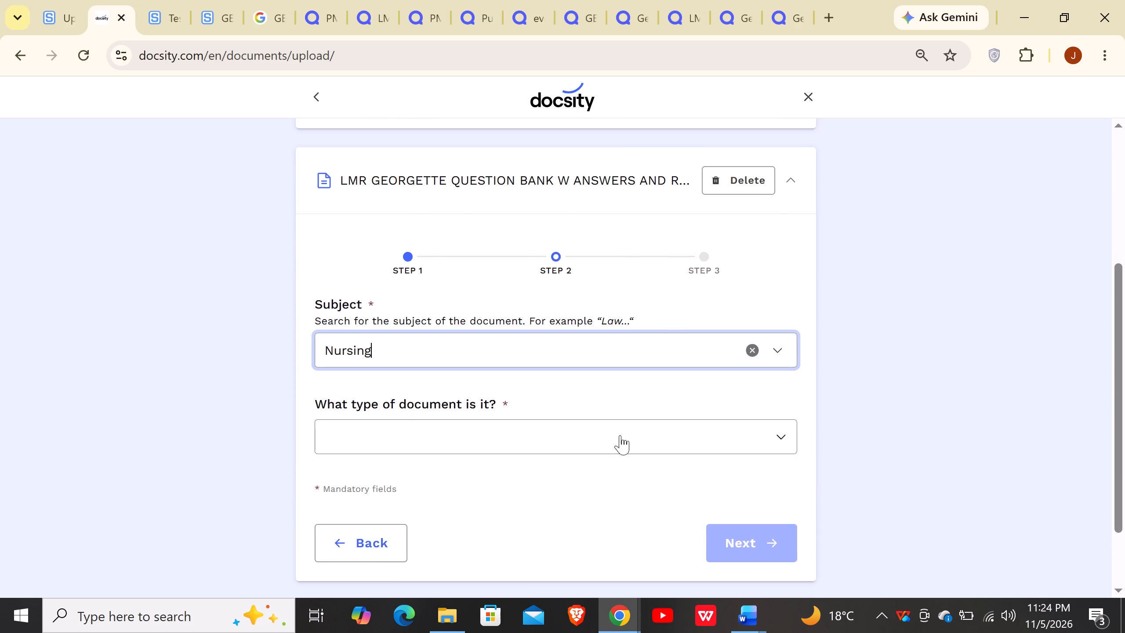
pyautogui.click(613, 442)
pyautogui.scroll(-1, 430, 519)
pyautogui.click(442, 505)
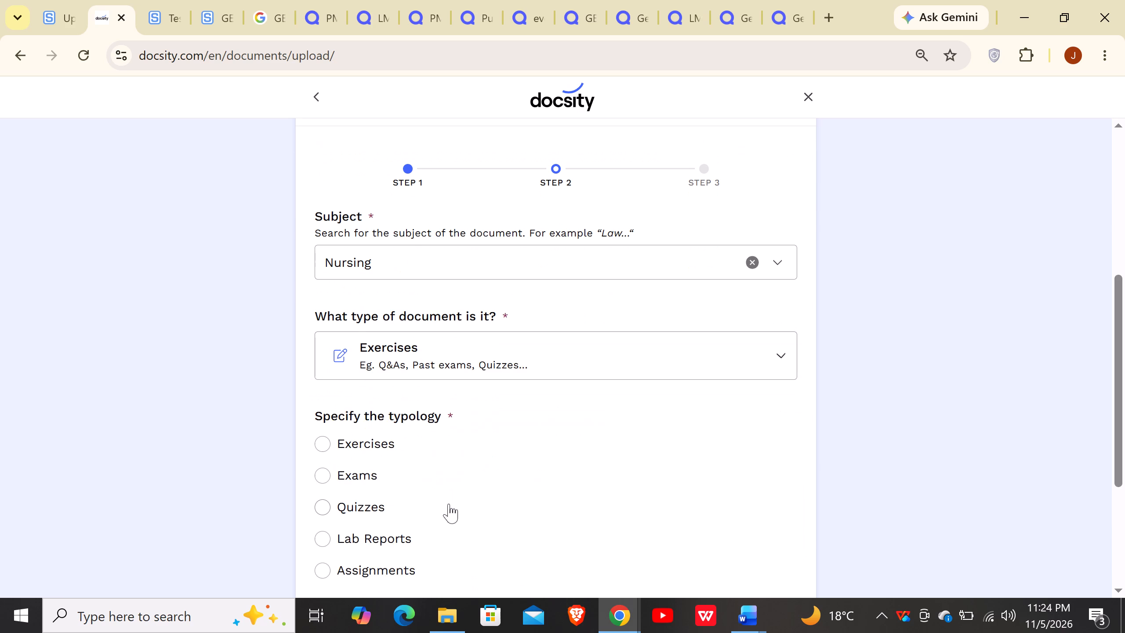
pyautogui.scroll(-1, 457, 501)
pyautogui.click(320, 385)
pyautogui.scroll(-2, 537, 416)
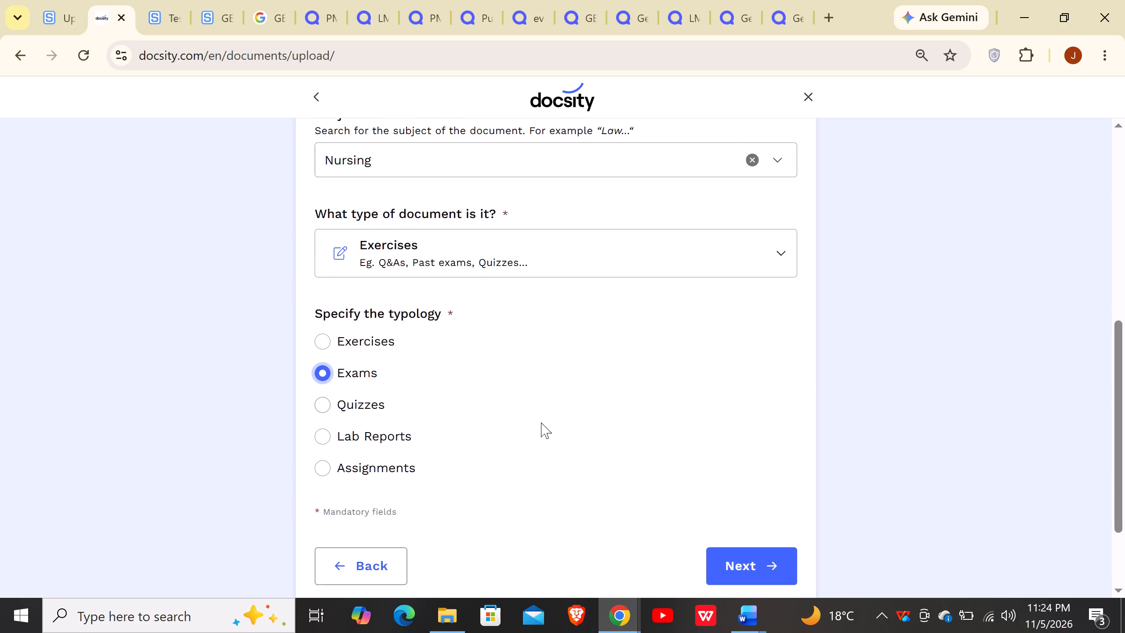
pyautogui.scroll(-1, 541, 422)
pyautogui.click(740, 452)
# Set the price of the LMR GEORGETTE QUESTION BANK document to 100 points.
pyautogui.scroll(2, 212, 392)
pyautogui.scroll(1, 482, 340)
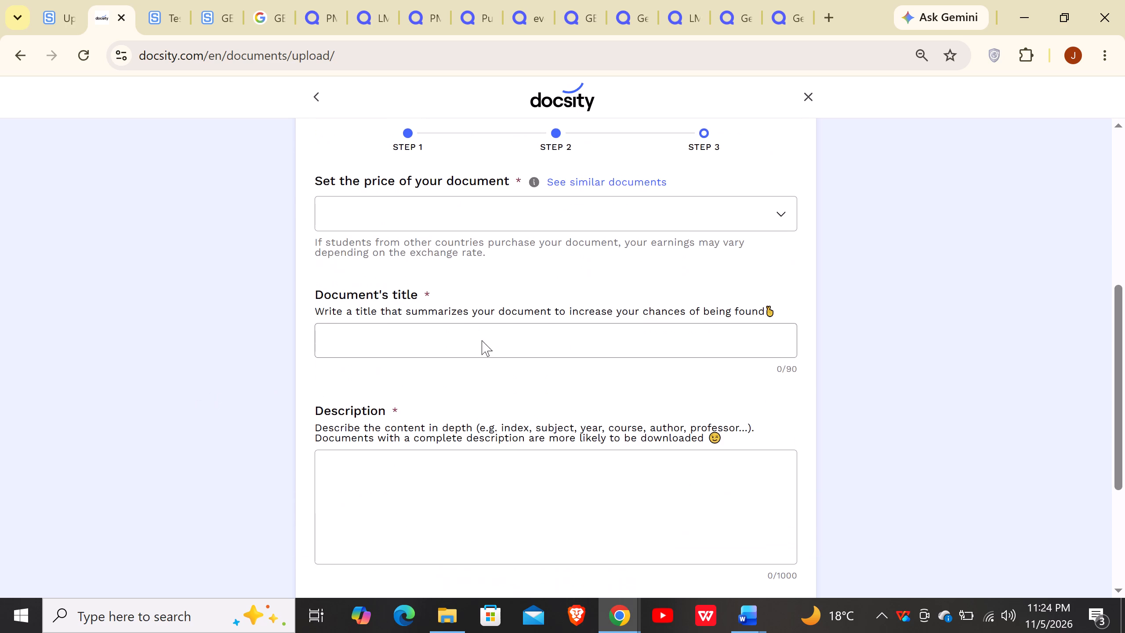
pyautogui.scroll(1, 482, 340)
pyautogui.click(449, 402)
pyautogui.scroll(-2, 445, 421)
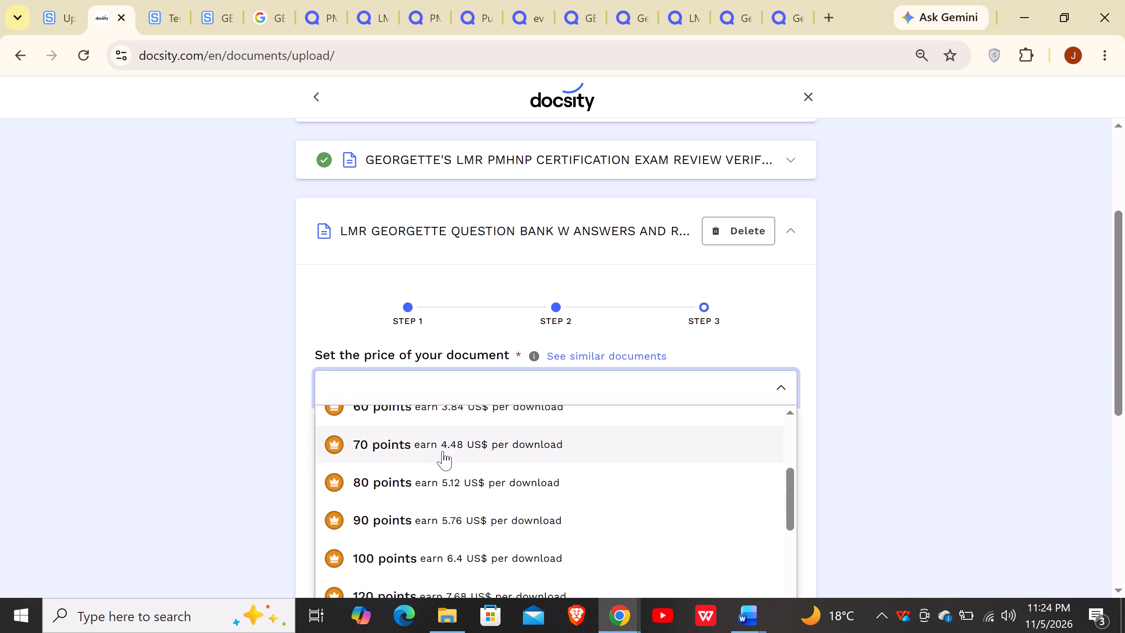
pyautogui.click(446, 552)
pyautogui.scroll(-2, 507, 492)
pyautogui.scroll(2, 490, 401)
pyautogui.scroll(-1, 490, 415)
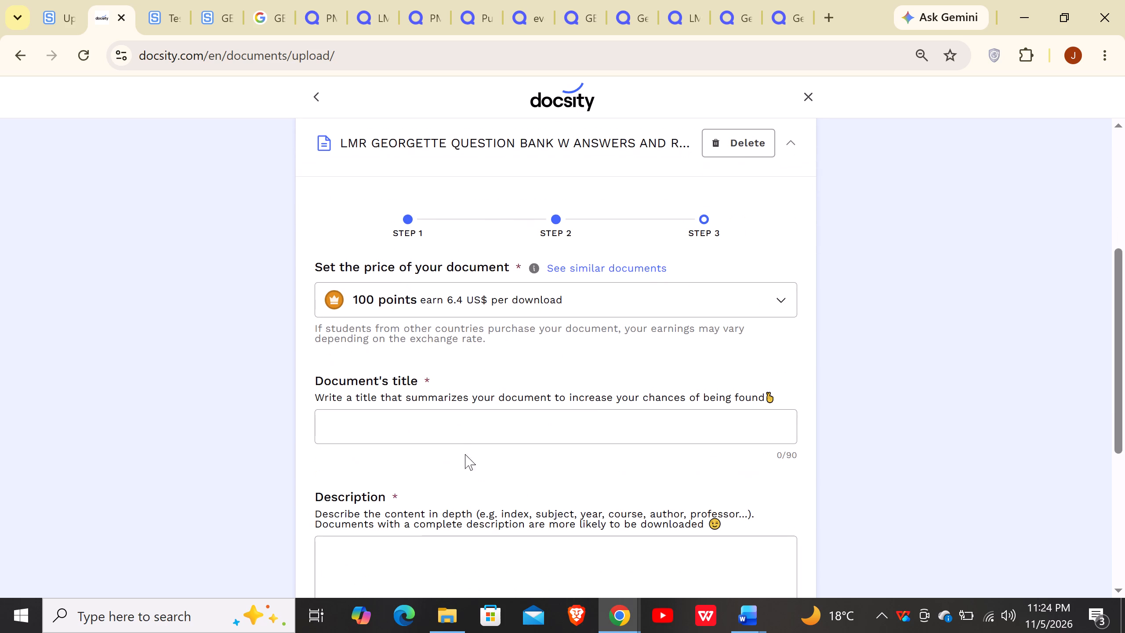
pyautogui.click(464, 438)
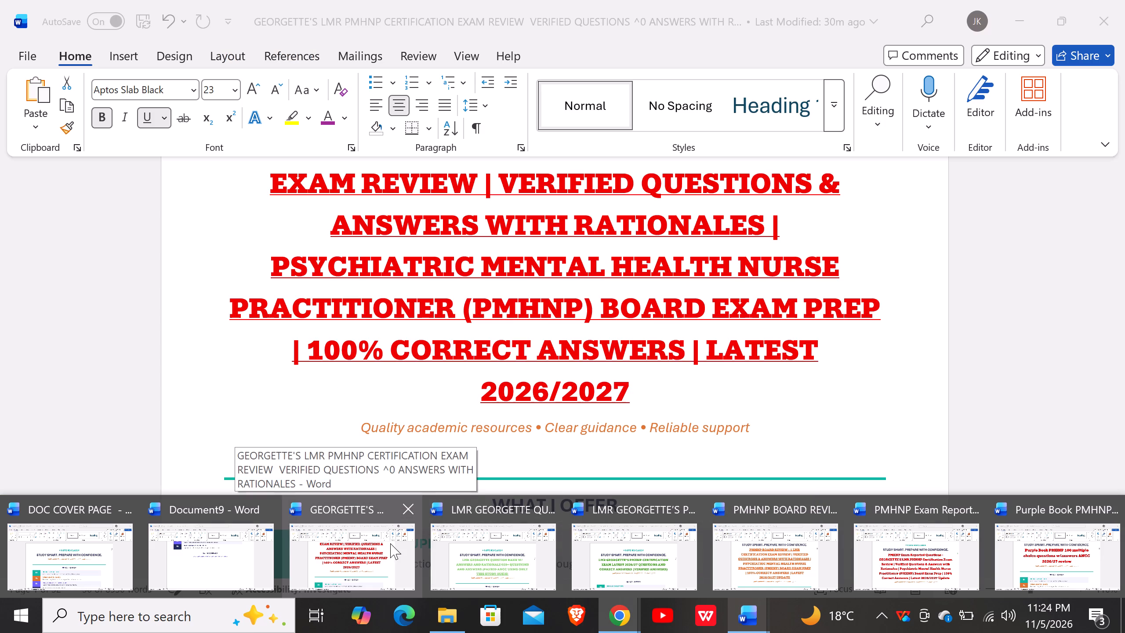
# Close the GEORGETTE'S LMR PMHNP CERTIFICATION EXAM REVIEW Word file.
pyautogui.click(407, 510)
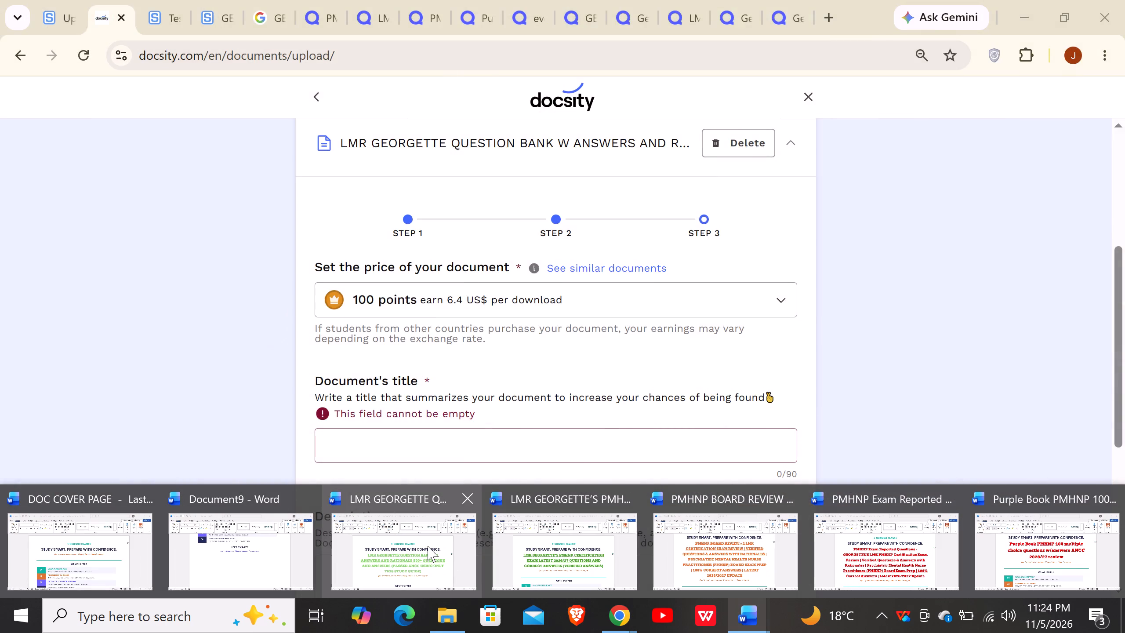
# Copy the LMR GEORGETTE QUESTION BANK title from its Word file into the Docsity title and description, and upload the document.
pyautogui.click(428, 546)
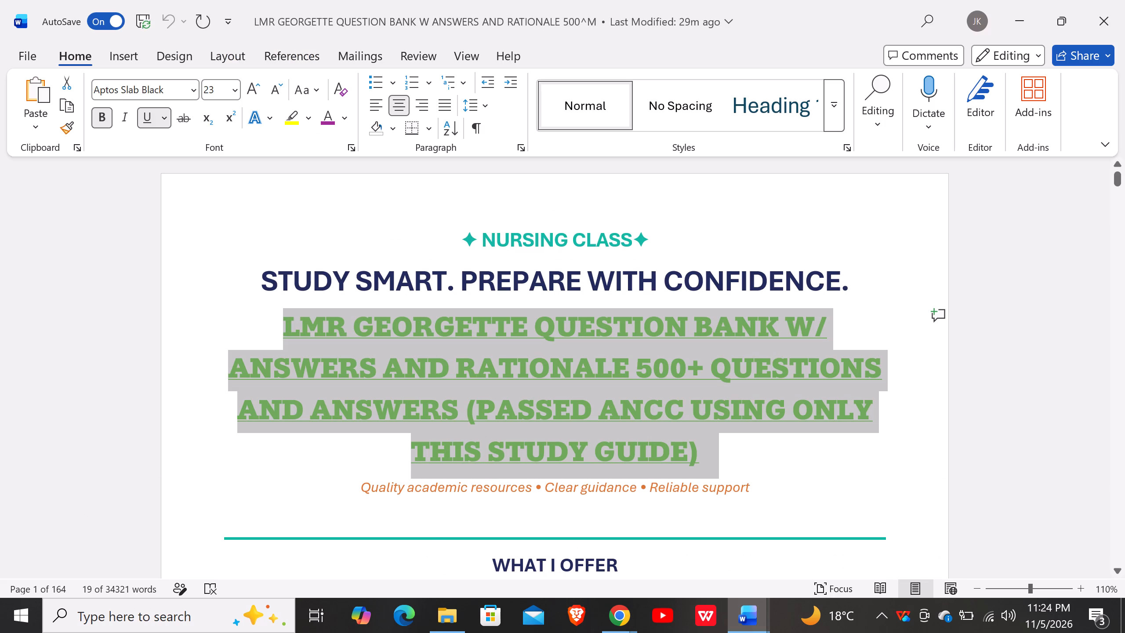
pyautogui.hotkey('ctrl', 'c')
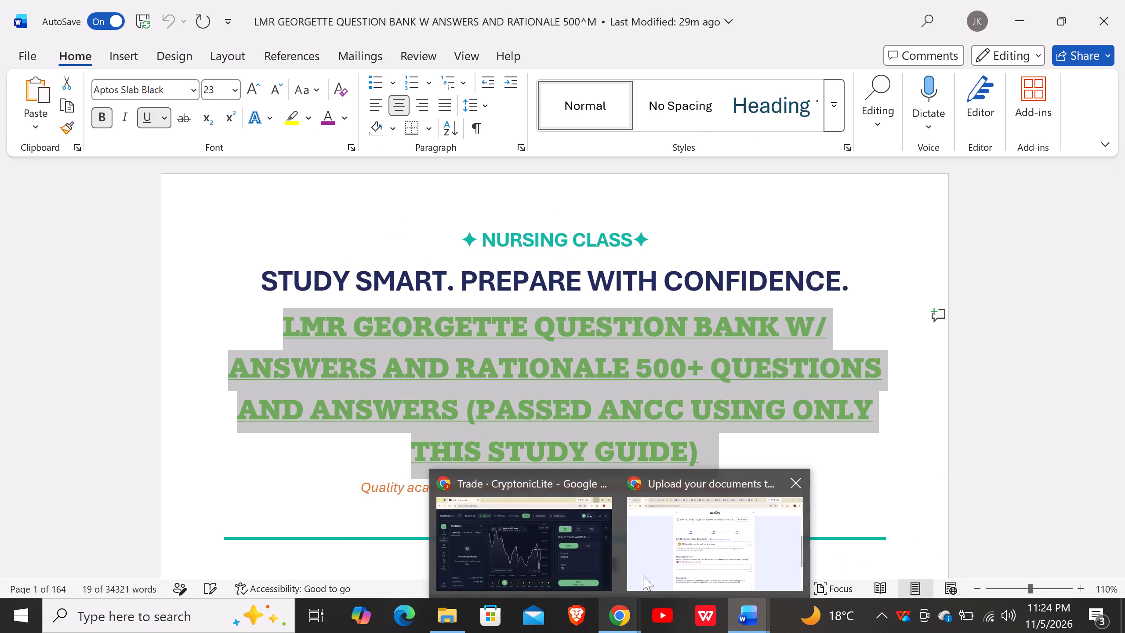
pyautogui.click(690, 548)
pyautogui.scroll(2, 565, 502)
pyautogui.scroll(-1, 565, 502)
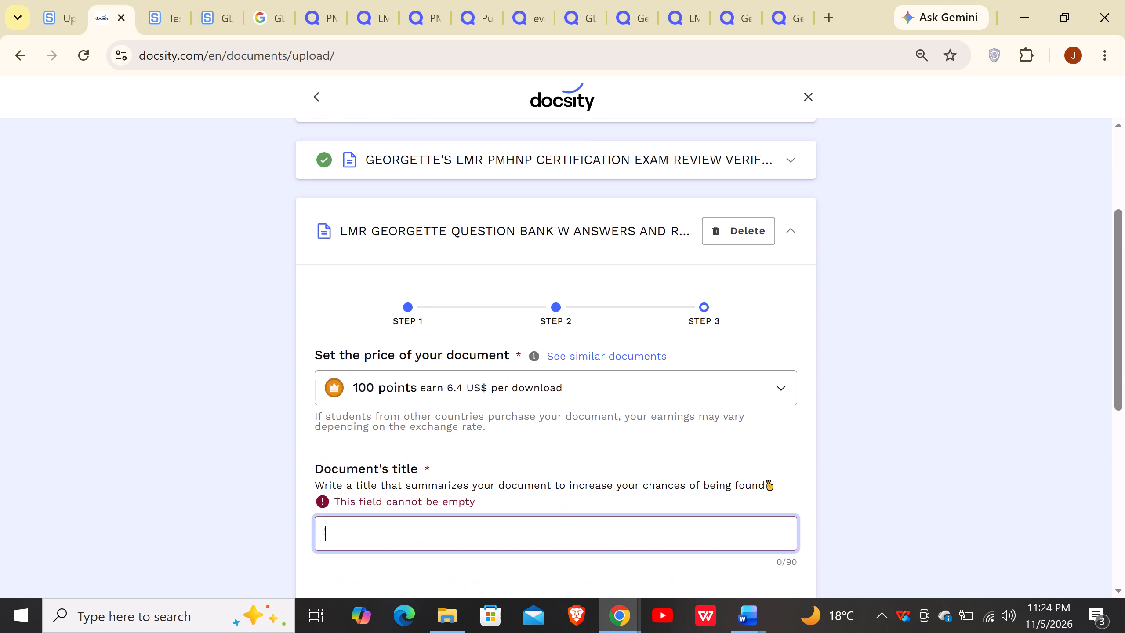
pyautogui.click(478, 539)
pyautogui.hotkey('ctrl', 'v')
pyautogui.scroll(-3, 479, 538)
pyautogui.click(509, 419)
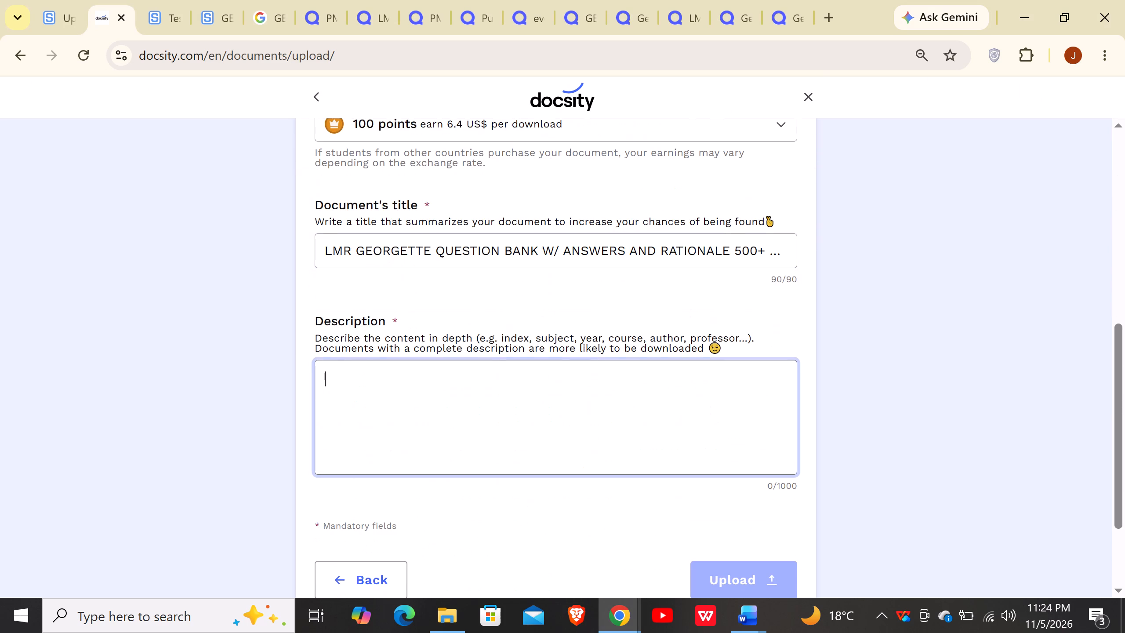
pyautogui.hotkey('ctrl', 'v')
pyautogui.scroll(-2, 670, 539)
pyautogui.click(740, 461)
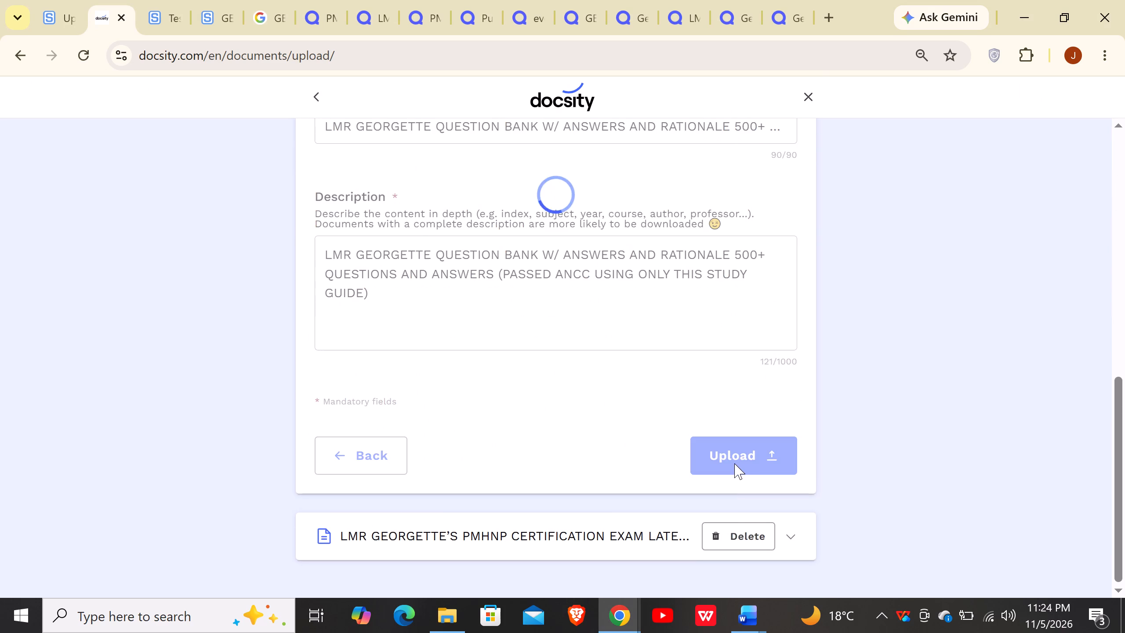
# Set the academic year of the LMR GEORGETTE'S PMHNP CERTIFICATION EXAM document to 2026/2027 and advance to its second step.
pyautogui.scroll(-1, 643, 476)
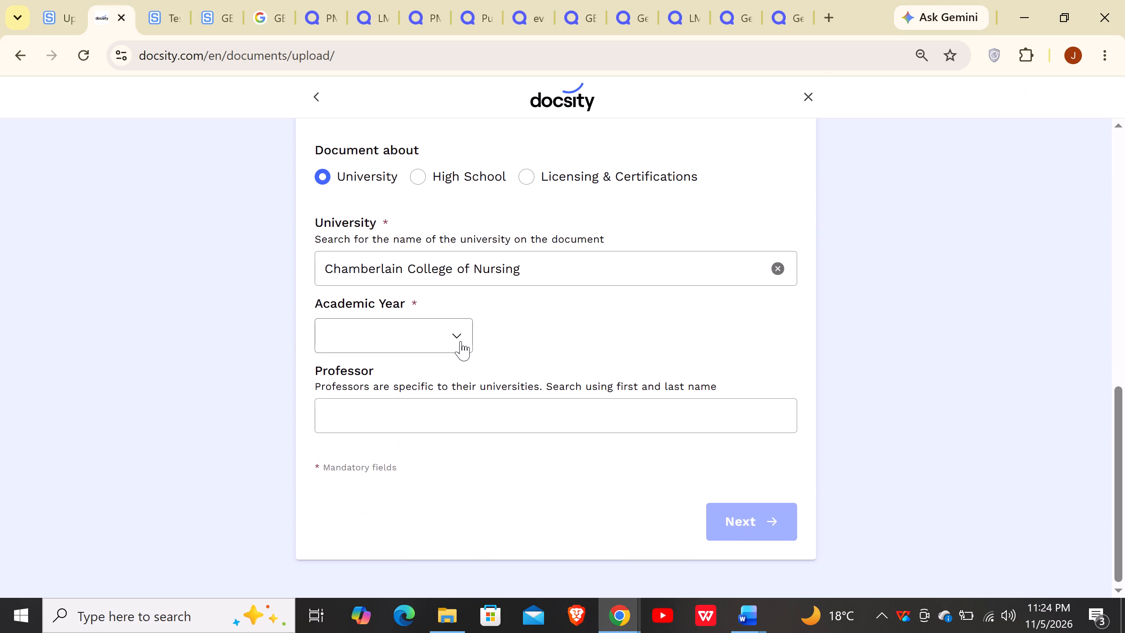
pyautogui.click(461, 341)
pyautogui.click(399, 378)
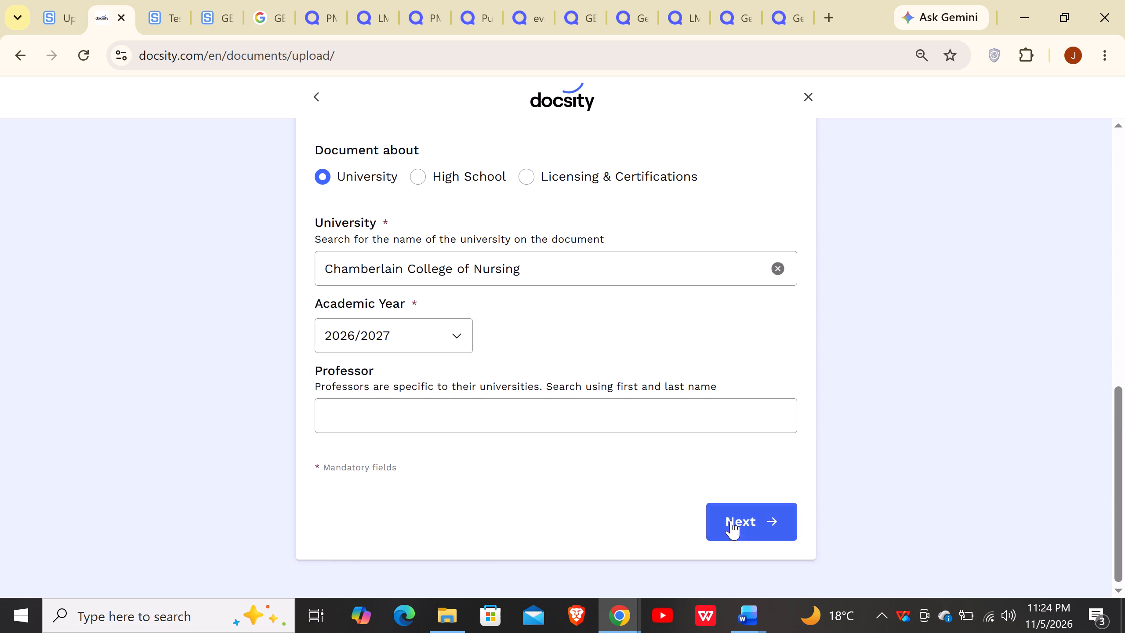
pyautogui.click(753, 520)
# Classify the LMR GEORGETTE'S PMHNP CERTIFICATION EXAM document as subject Nursing, type Exercises and typology Exams, and advance to its third step.
pyautogui.scroll(2, 489, 459)
pyautogui.click(465, 502)
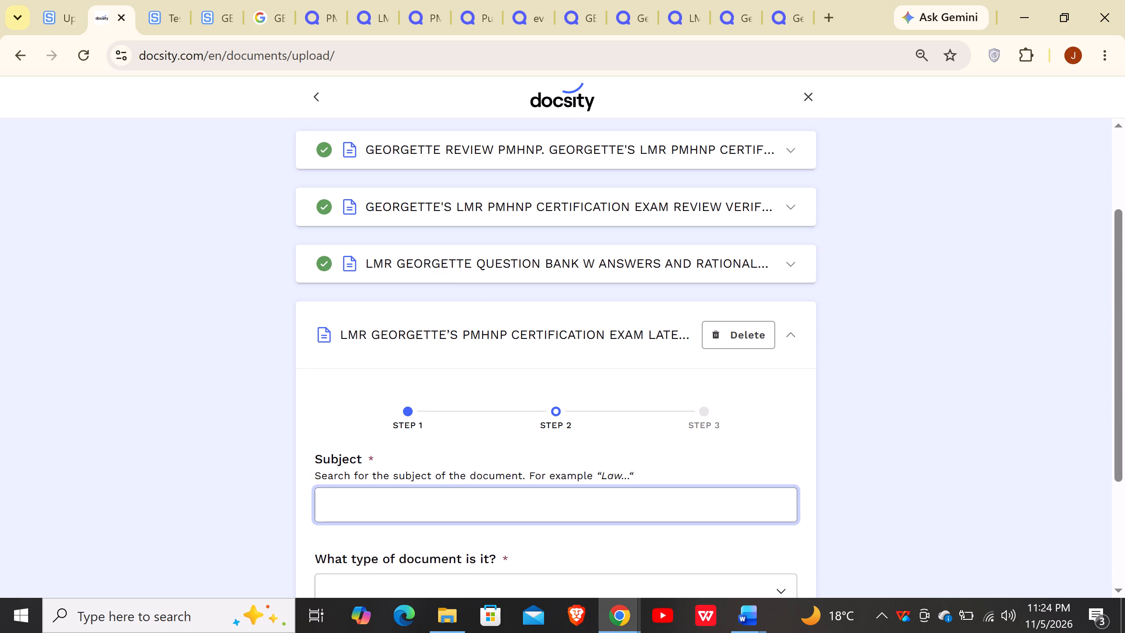
pyautogui.press('n')
pyautogui.press('u')
pyautogui.press('r')
pyautogui.scroll(-1, 465, 503)
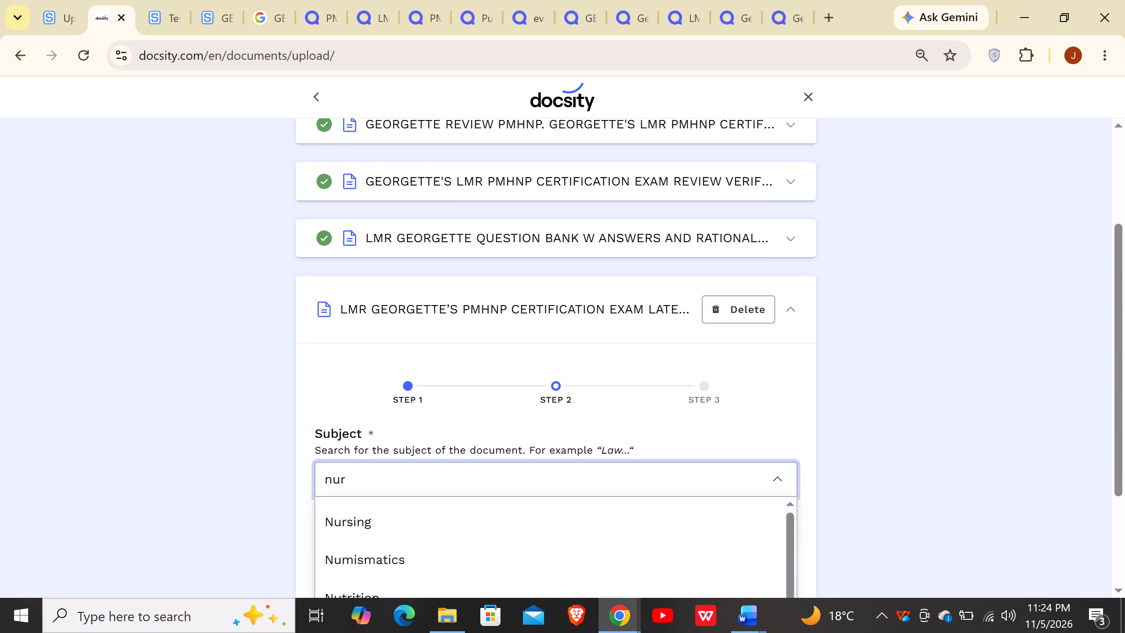
pyautogui.scroll(-1, 465, 503)
pyautogui.click(442, 371)
pyautogui.click(610, 411)
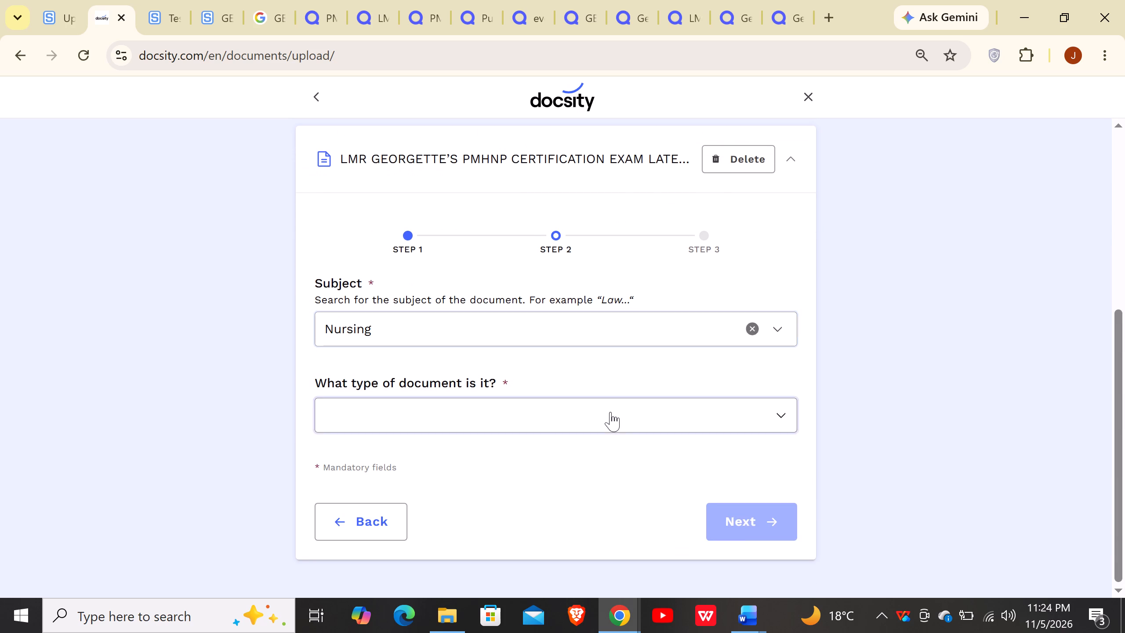
pyautogui.click(462, 545)
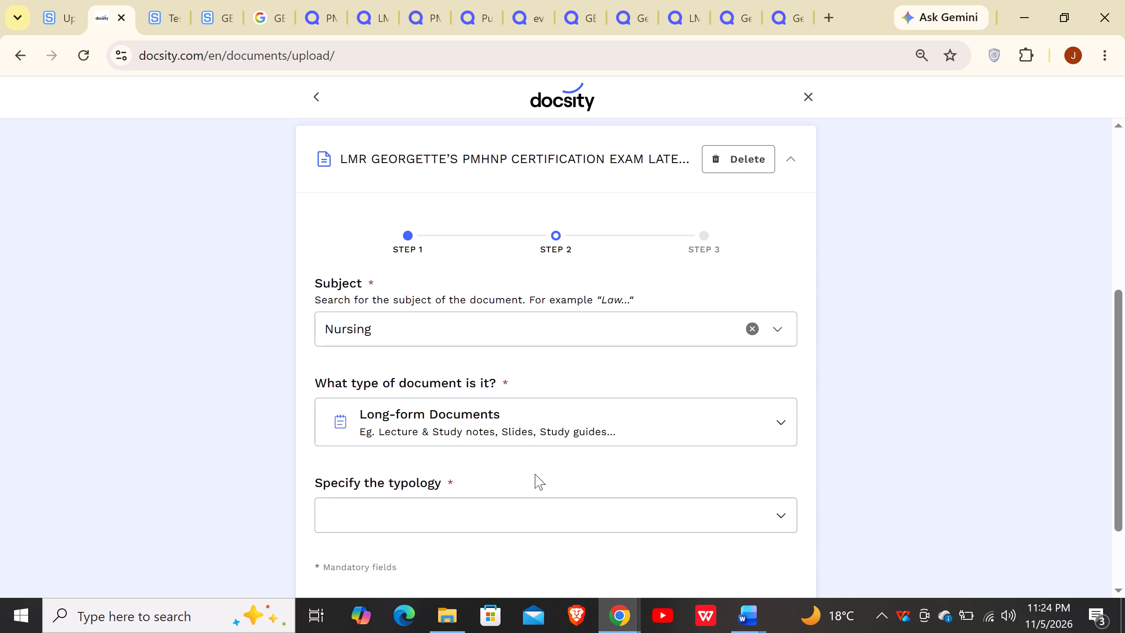
pyautogui.scroll(-1, 530, 472)
pyautogui.click(595, 331)
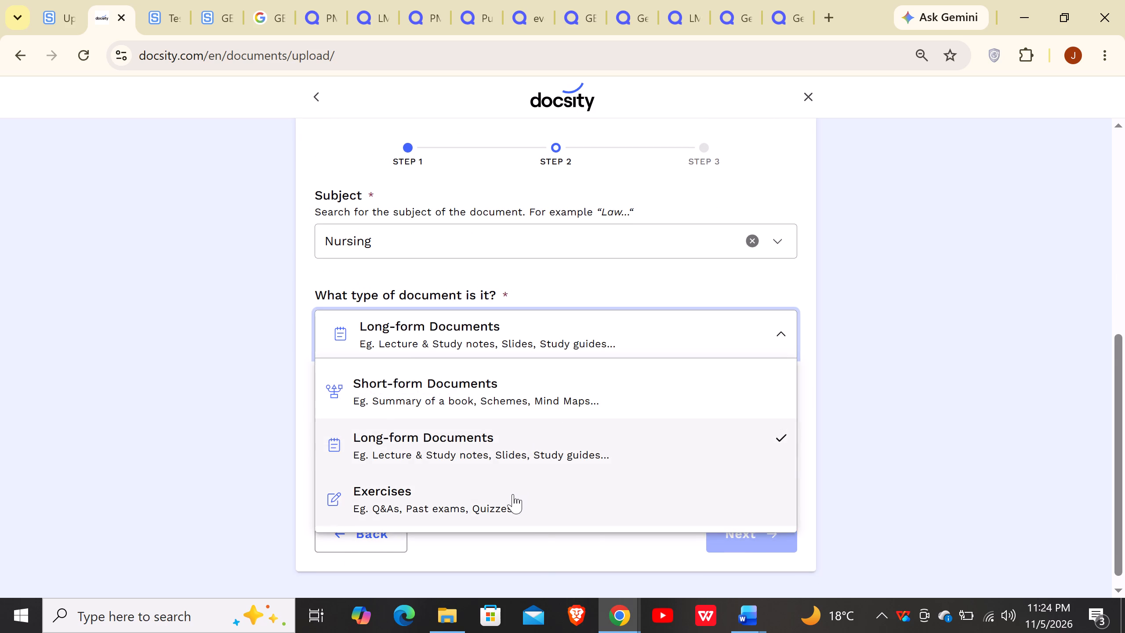
pyautogui.click(513, 498)
pyautogui.click(321, 449)
pyautogui.scroll(-2, 514, 463)
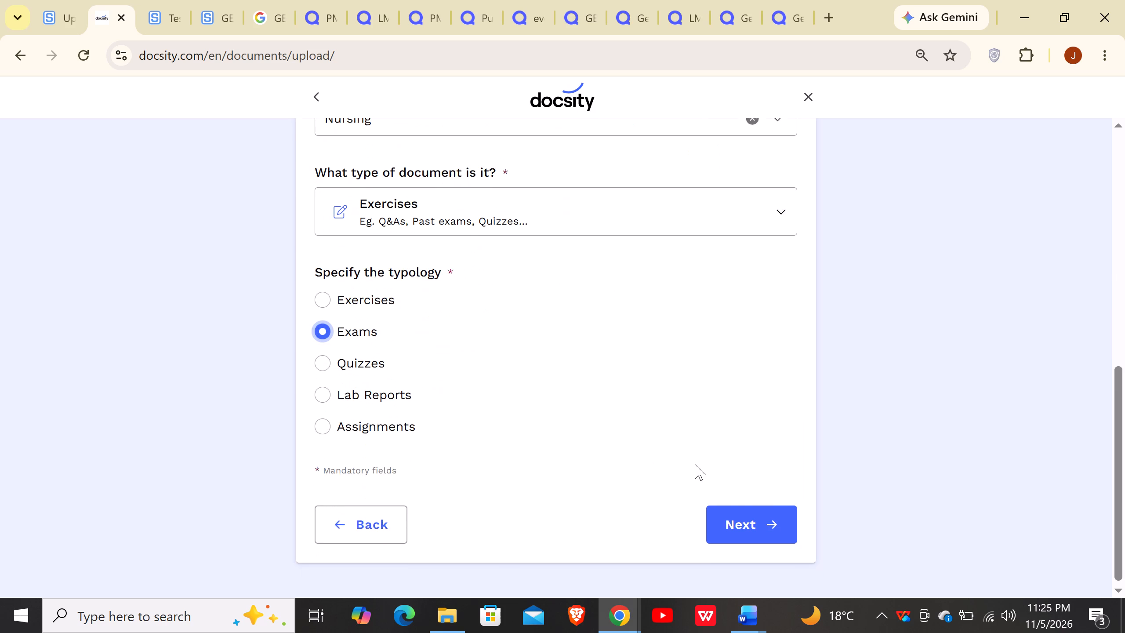
pyautogui.click(727, 524)
# Set the price of the LMR GEORGETTE'S PMHNP CERTIFICATION EXAM document to 100 points.
pyautogui.scroll(2, 534, 466)
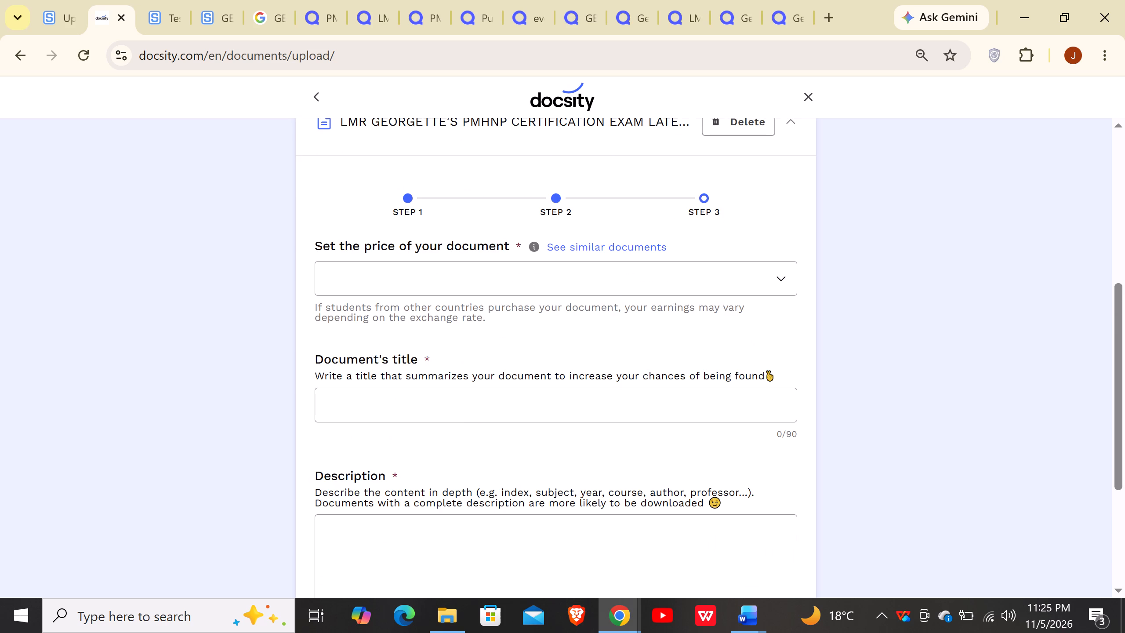
pyautogui.click(525, 292)
pyautogui.scroll(-1, 503, 407)
pyautogui.scroll(-1, 479, 462)
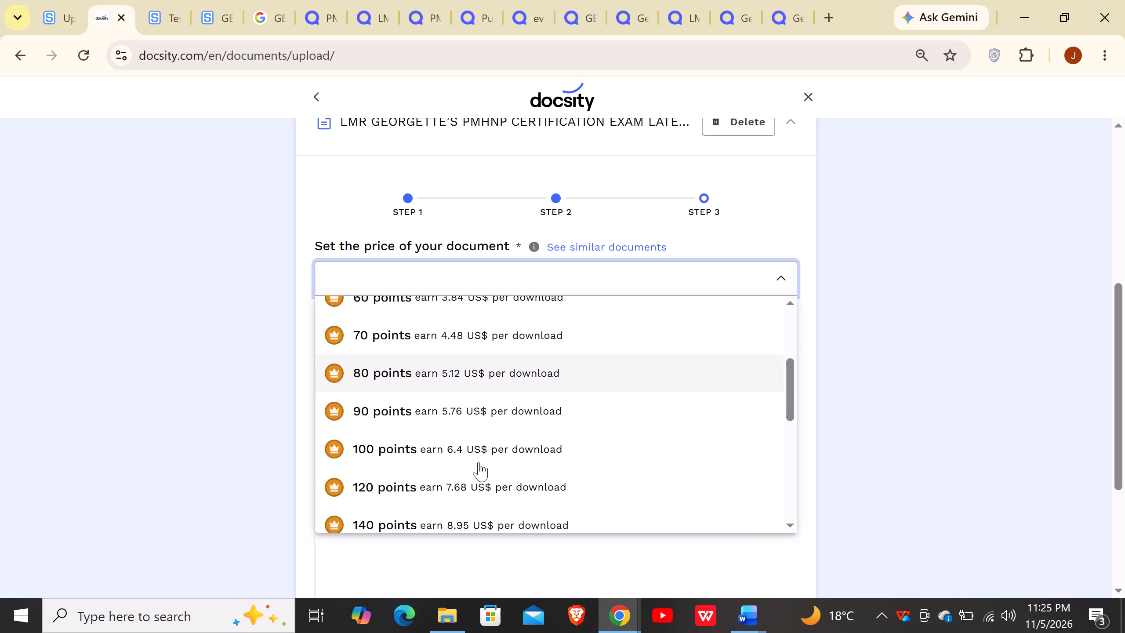
pyautogui.click(481, 454)
pyautogui.scroll(1, 492, 449)
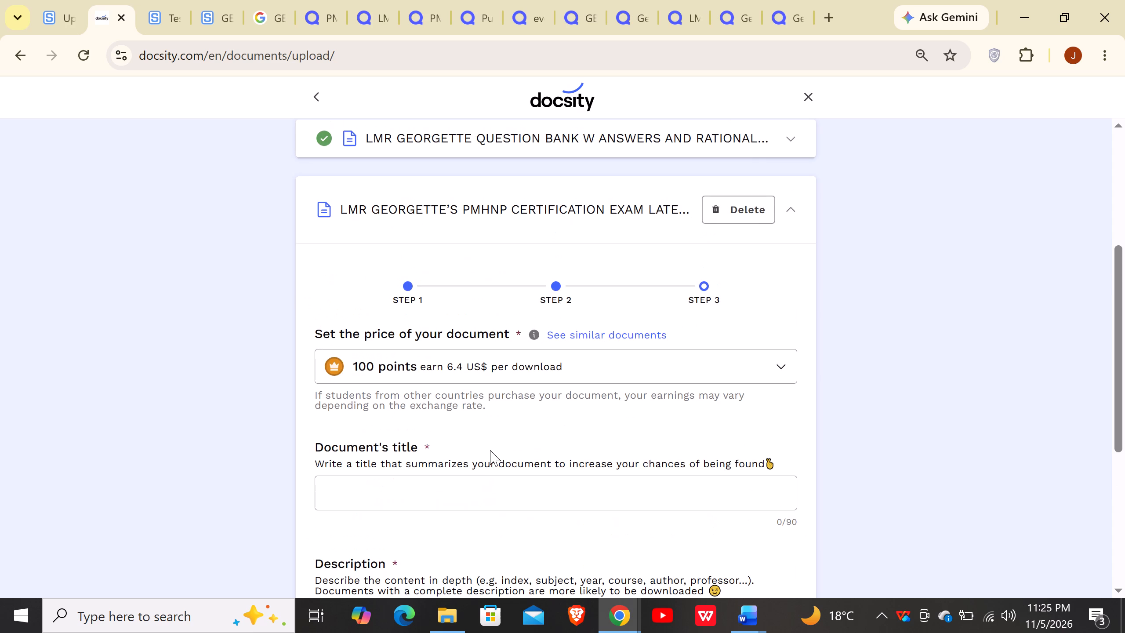
pyautogui.scroll(-1, 490, 450)
# Close the LMR GEORGETTE QUESTION BANK Word file.
pyautogui.click(488, 397)
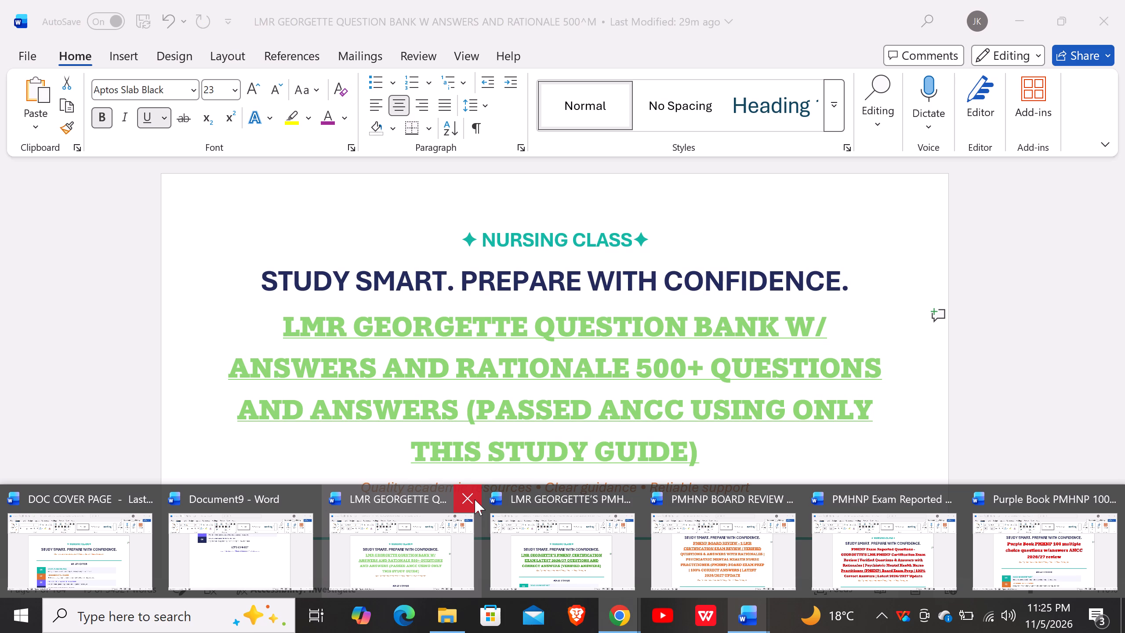
pyautogui.click(465, 494)
pyautogui.click(507, 526)
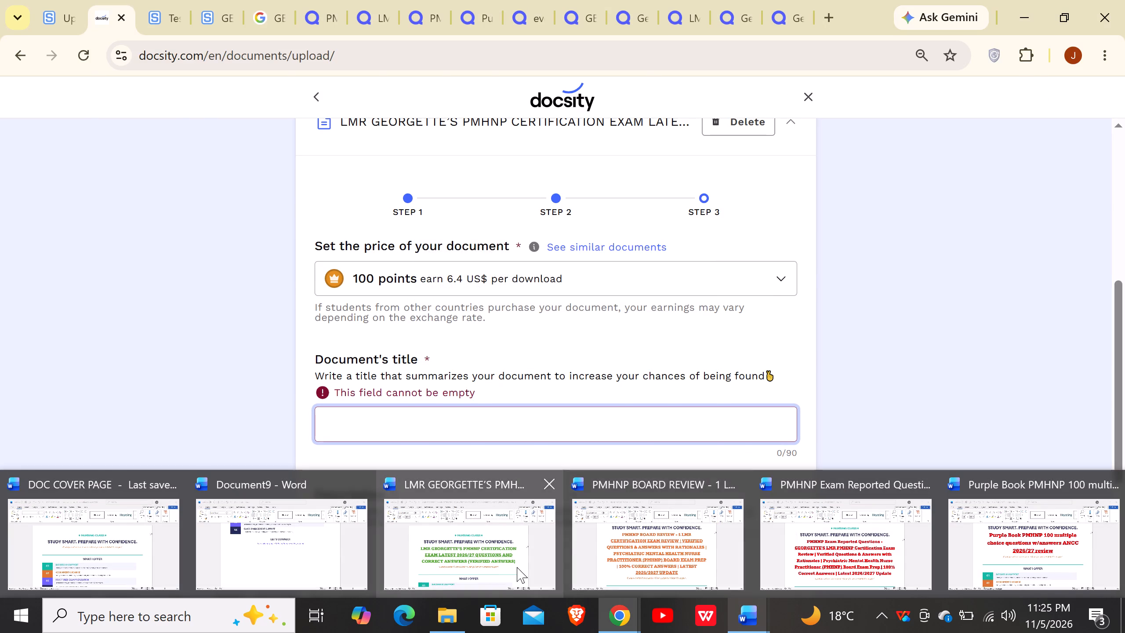
# Copy the LMR GEORGETTE'S PMHNP CERTIFICATION EXAM title from its Word file into the Docsity title and description, and upload the document.
pyautogui.click(517, 567)
pyautogui.hotkey('ctrl', 'c')
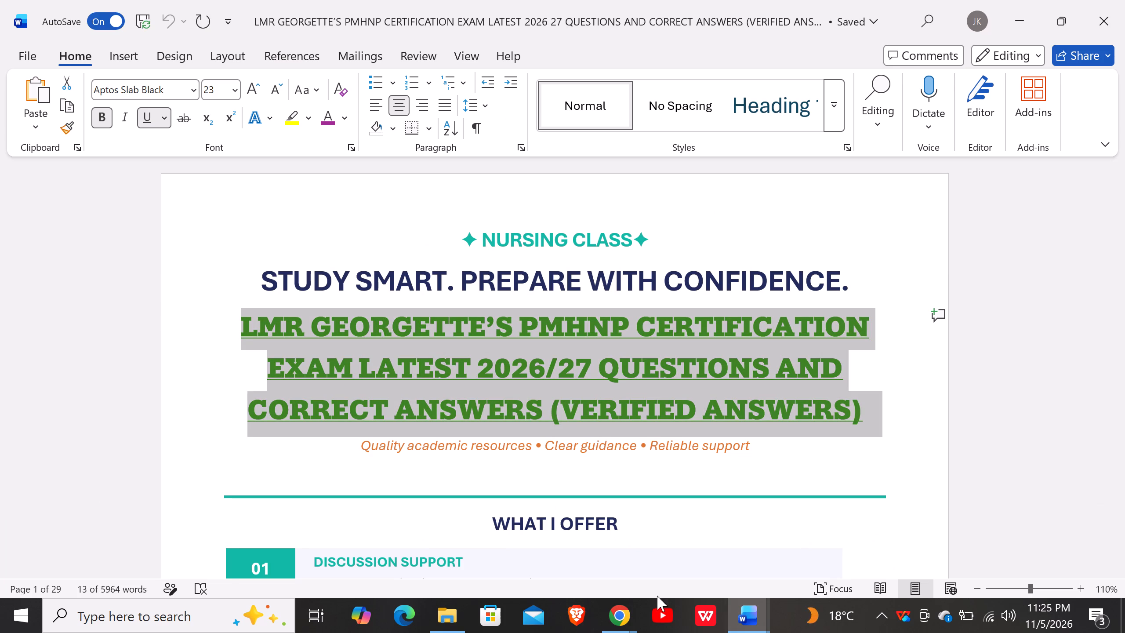
pyautogui.click(724, 584)
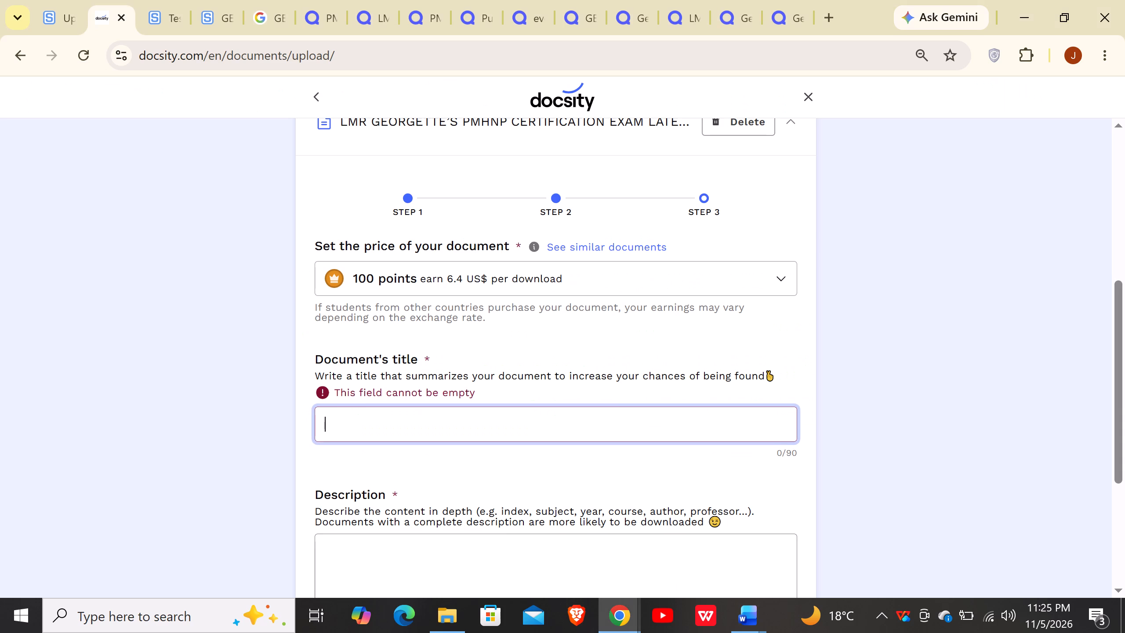
pyautogui.hotkey('ctrl', 'v')
pyautogui.scroll(-2, 506, 510)
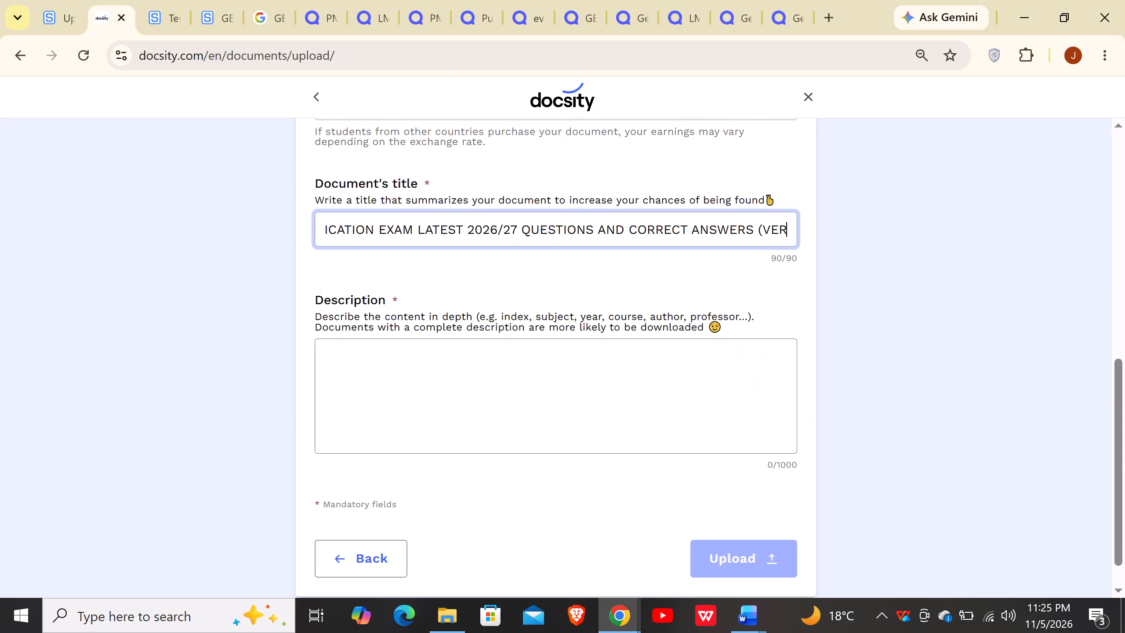
pyautogui.click(532, 414)
pyautogui.hotkey('ctrl', 'v')
pyautogui.scroll(-2, 537, 423)
pyautogui.click(720, 524)
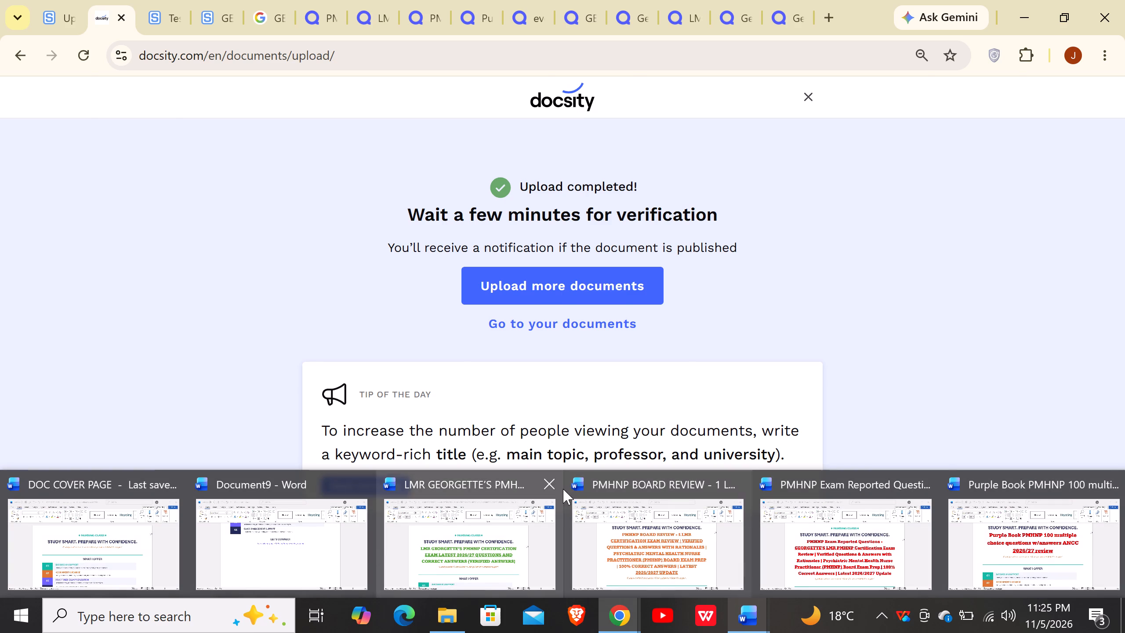
pyautogui.click(559, 485)
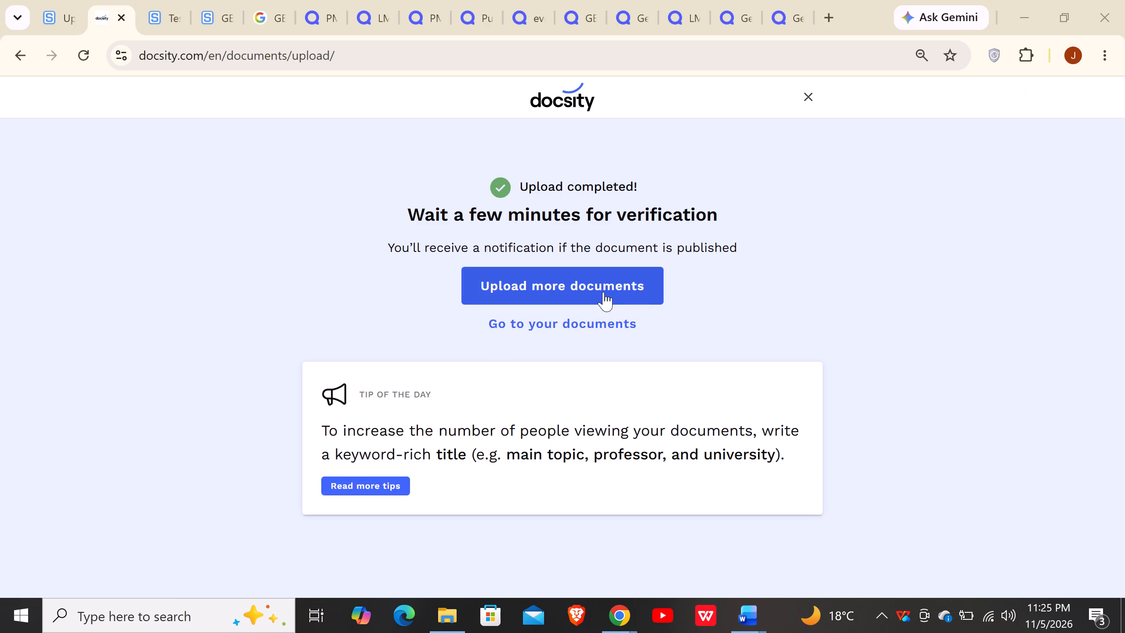
# Start uploading more documents on Docsity and open the file selection.
pyautogui.click(602, 291)
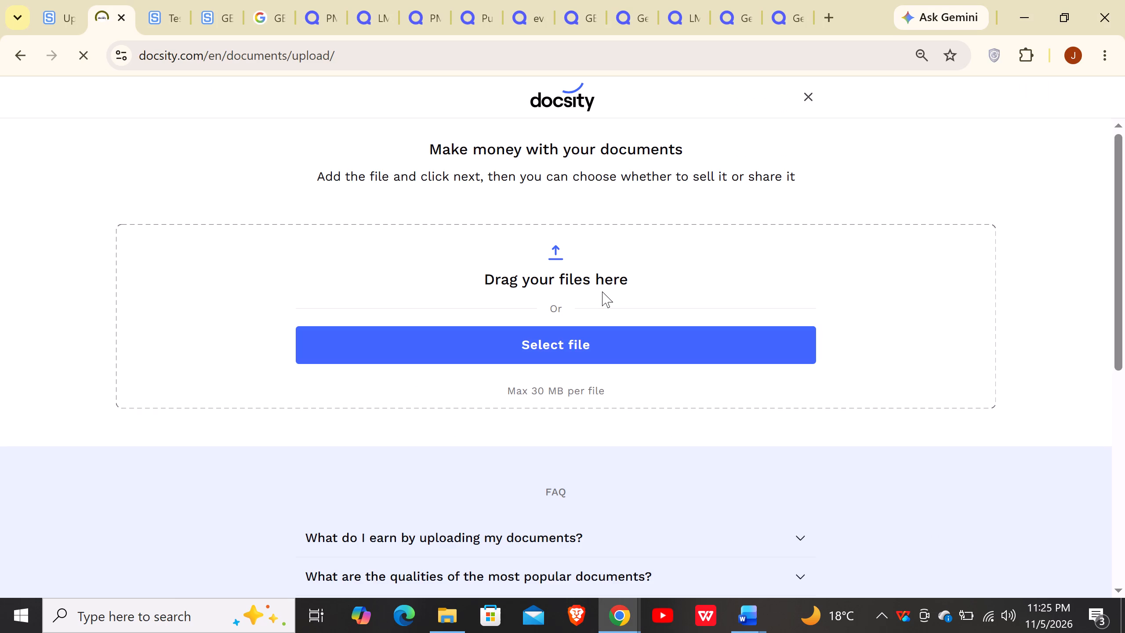
pyautogui.click(550, 345)
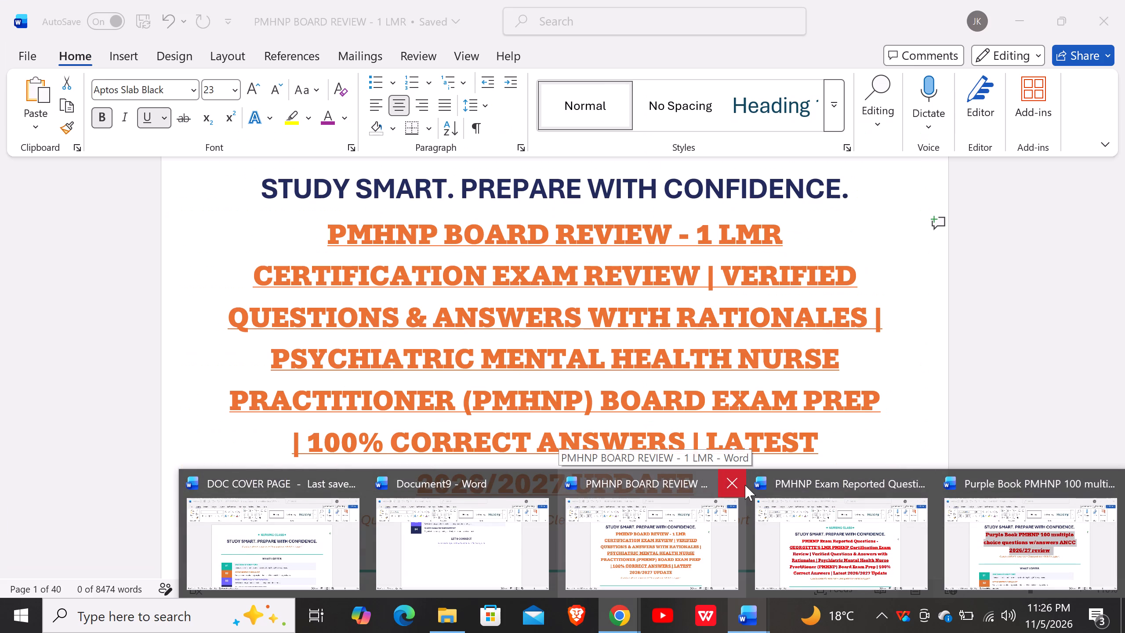
# Close the PMHNP BOARD REVIEW, PMHNP Exam Reported Questions and Purple Book PMHNP Word files.
pyautogui.click(745, 485)
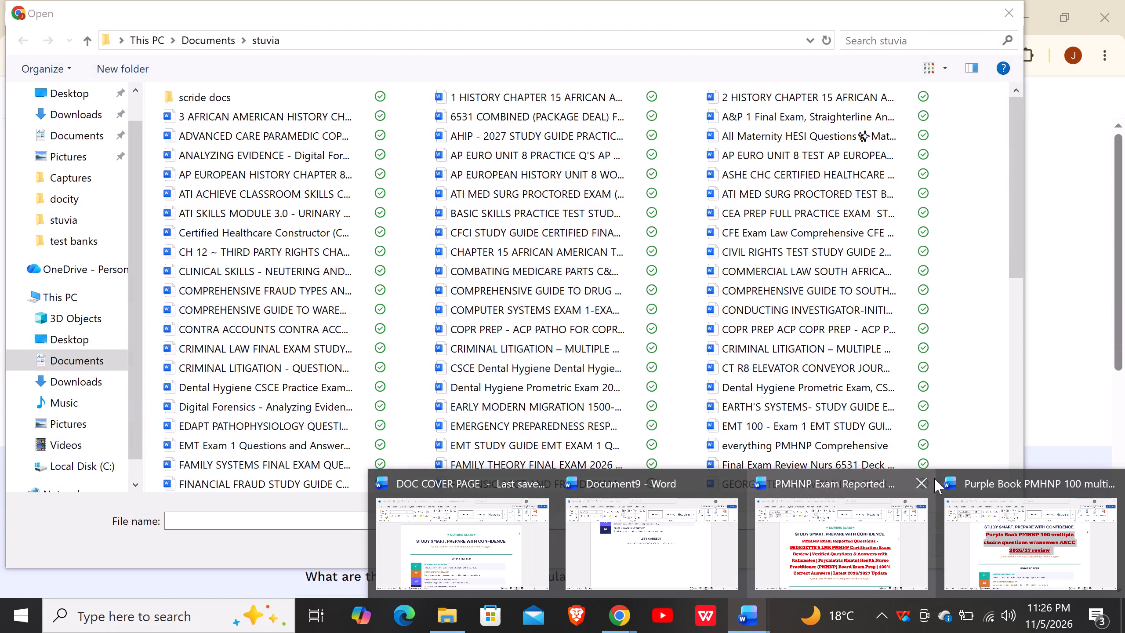
pyautogui.click(924, 478)
pyautogui.click(1020, 483)
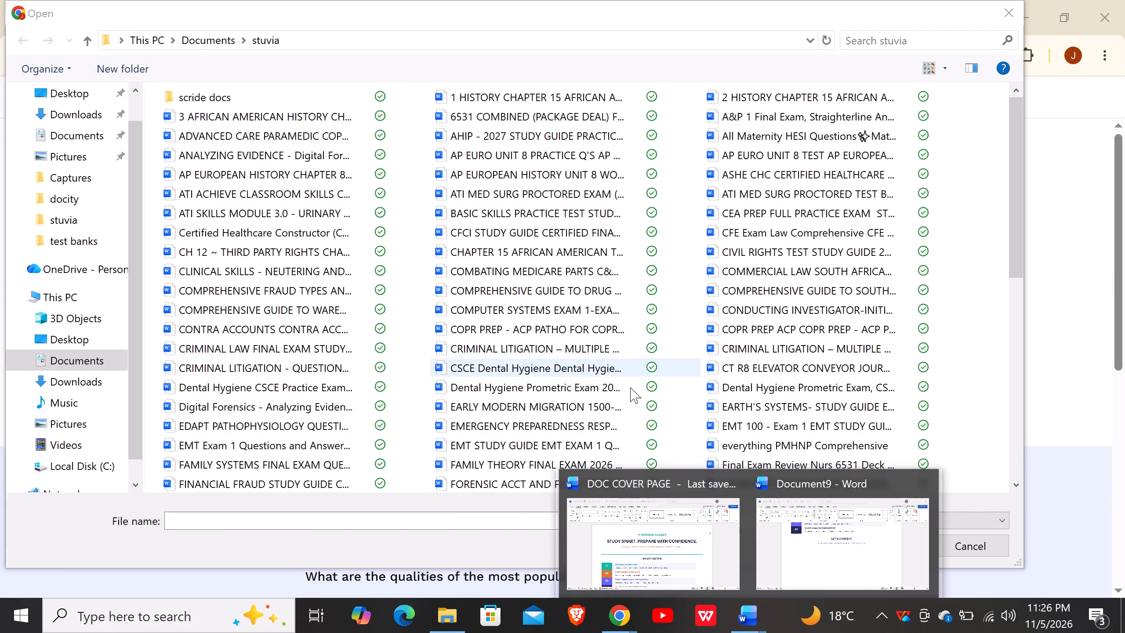
# Add the PMHNP BOARD REVIEW - 1 LMR, Purple Book PMHNP 100 multiple and PMHNP Exam Reported Questions files to the upload.
pyautogui.scroll(-15, 690, 382)
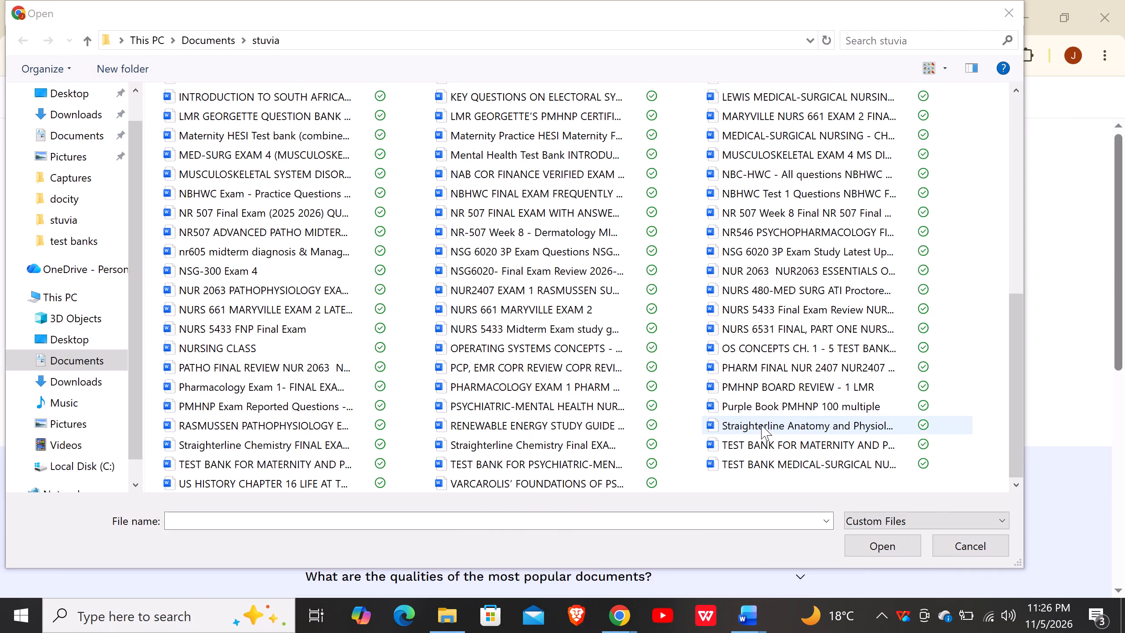
pyautogui.keyDown('ctrl'); pyautogui.click(786, 385); pyautogui.keyUp('ctrl')
pyautogui.keyDown('ctrl'); pyautogui.click(781, 402); pyautogui.keyUp('ctrl')
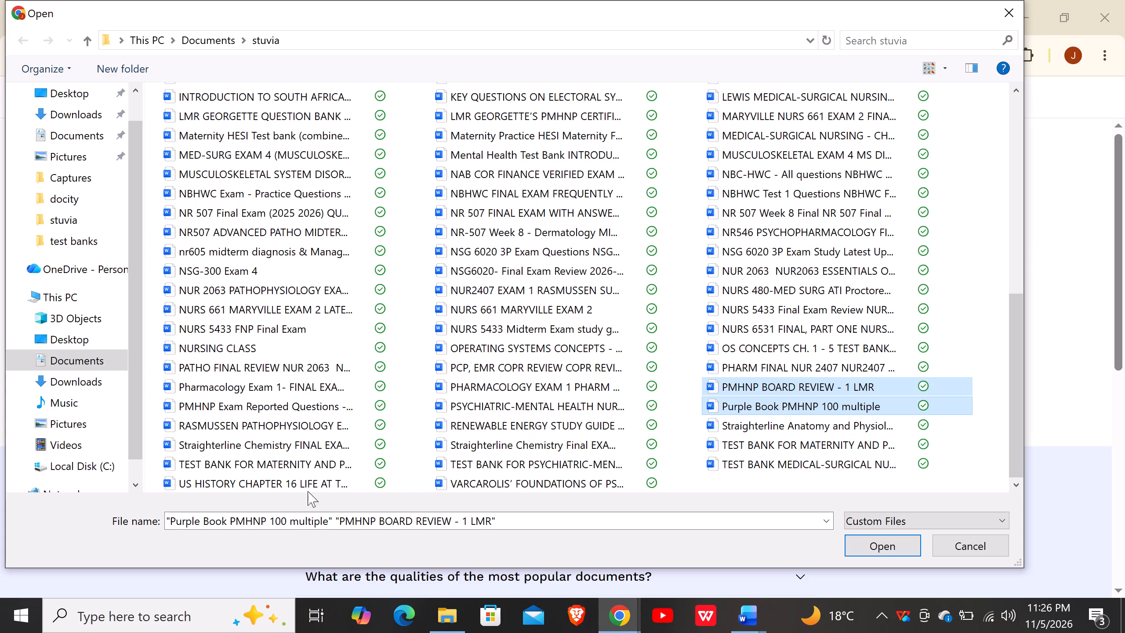
pyautogui.keyDown('ctrl'); pyautogui.click(266, 407); pyautogui.keyUp('ctrl')
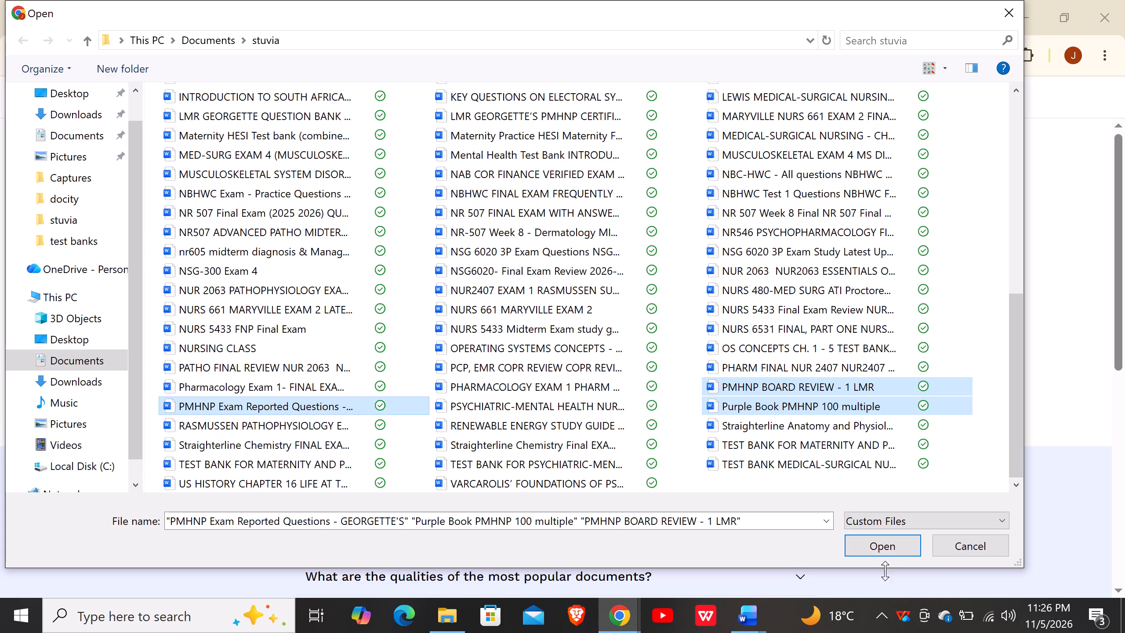
pyautogui.click(885, 546)
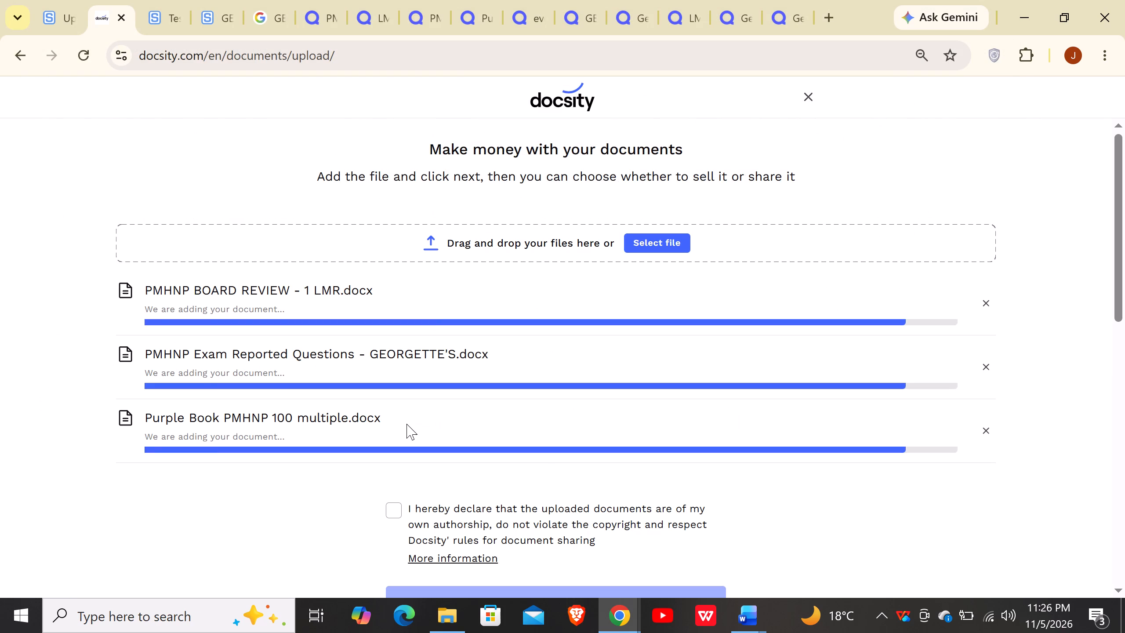
# Accept the authorship declaration for the three added documents and proceed to adding their information.
pyautogui.scroll(-2, 406, 424)
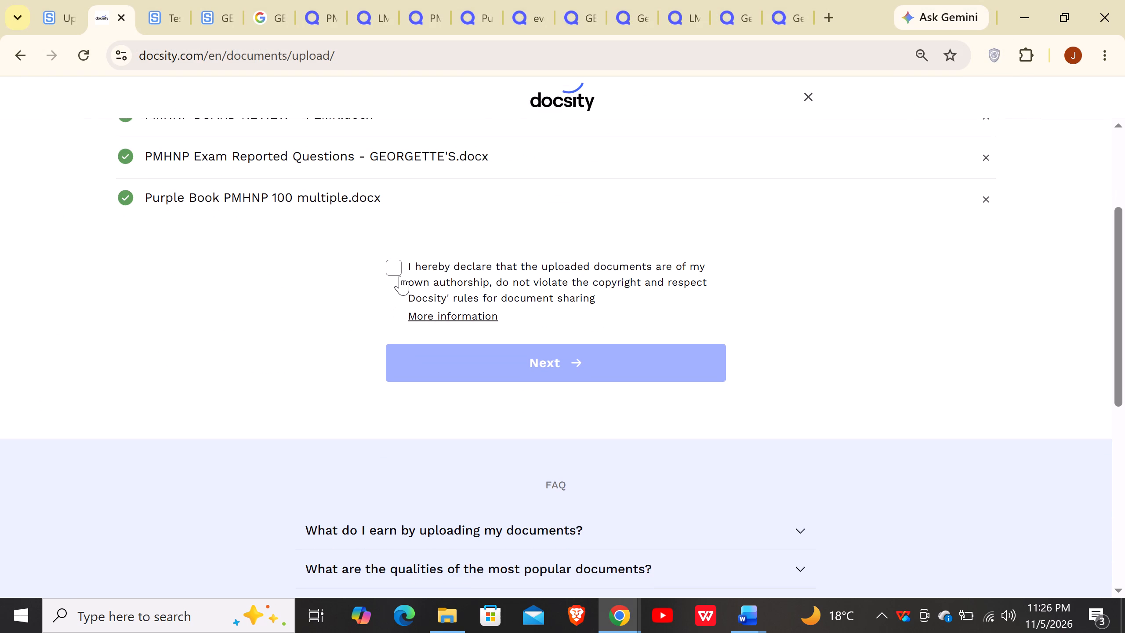
pyautogui.click(397, 267)
pyautogui.click(527, 367)
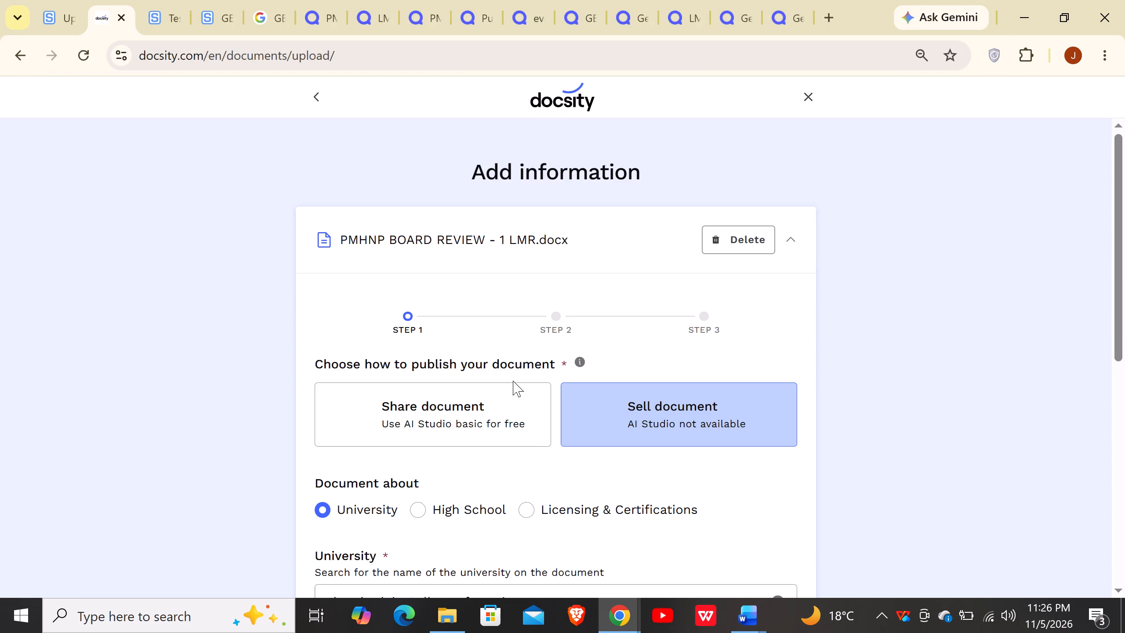
# Set the academic year to 2026/2027 for the PMHNP BOARD REVIEW - 1 LMR document and continue to its second stage.
pyautogui.scroll(-5, 568, 280)
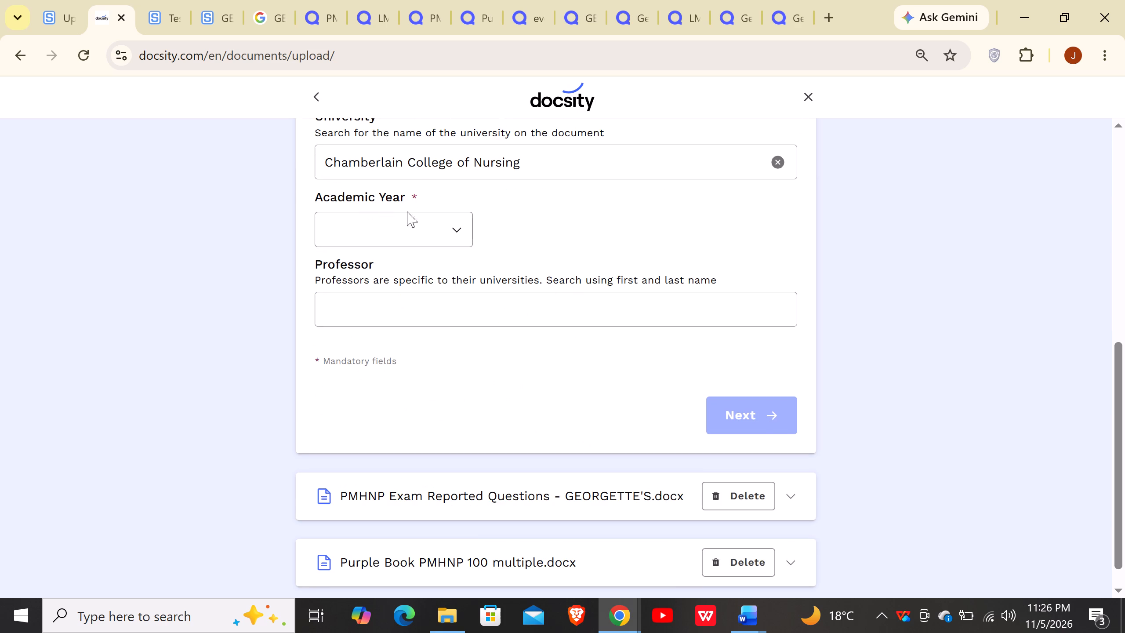
pyautogui.click(450, 231)
pyautogui.click(412, 267)
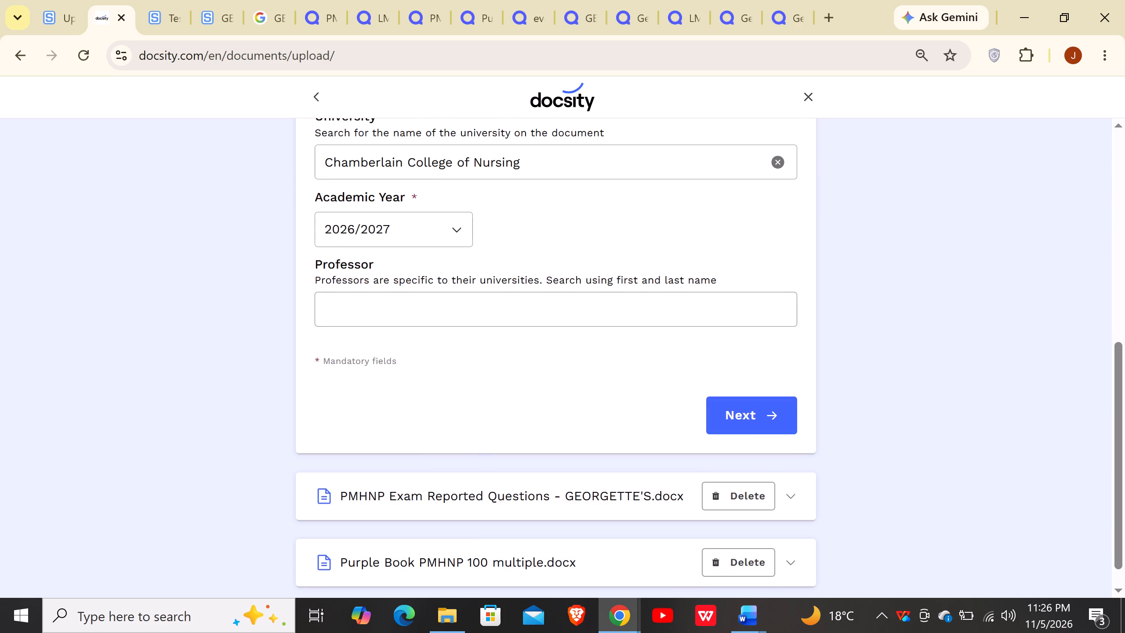
pyautogui.scroll(-1, 543, 302)
pyautogui.click(745, 393)
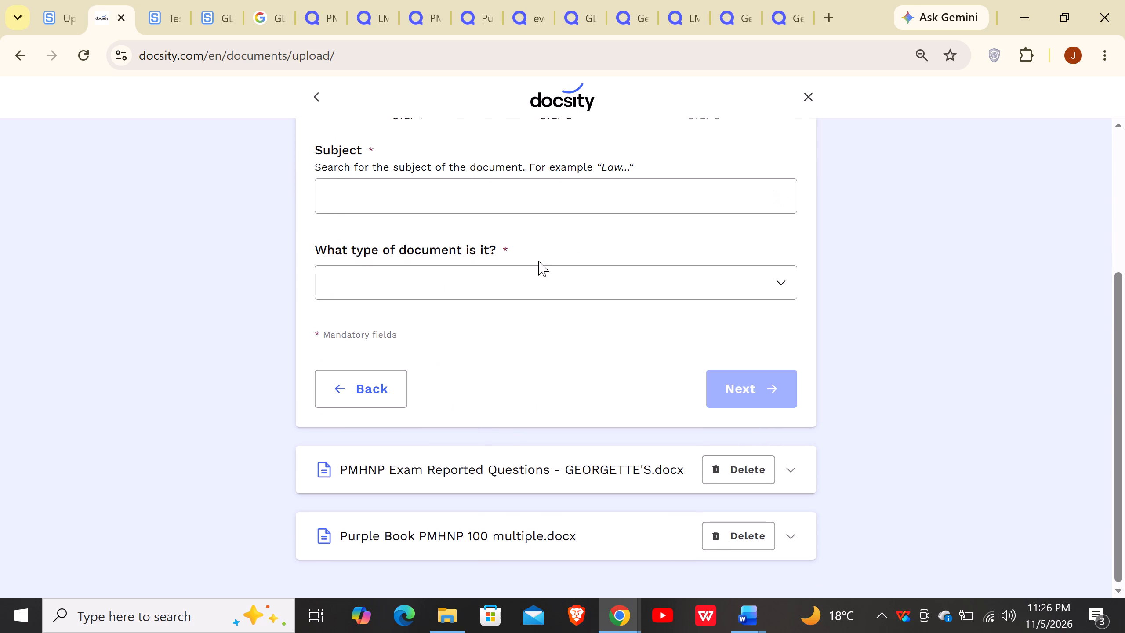
# Set the board review document's subject to Nursing, its type to Exercises and its typology to Exams, and continue.
pyautogui.click(507, 210)
pyautogui.write('nu')
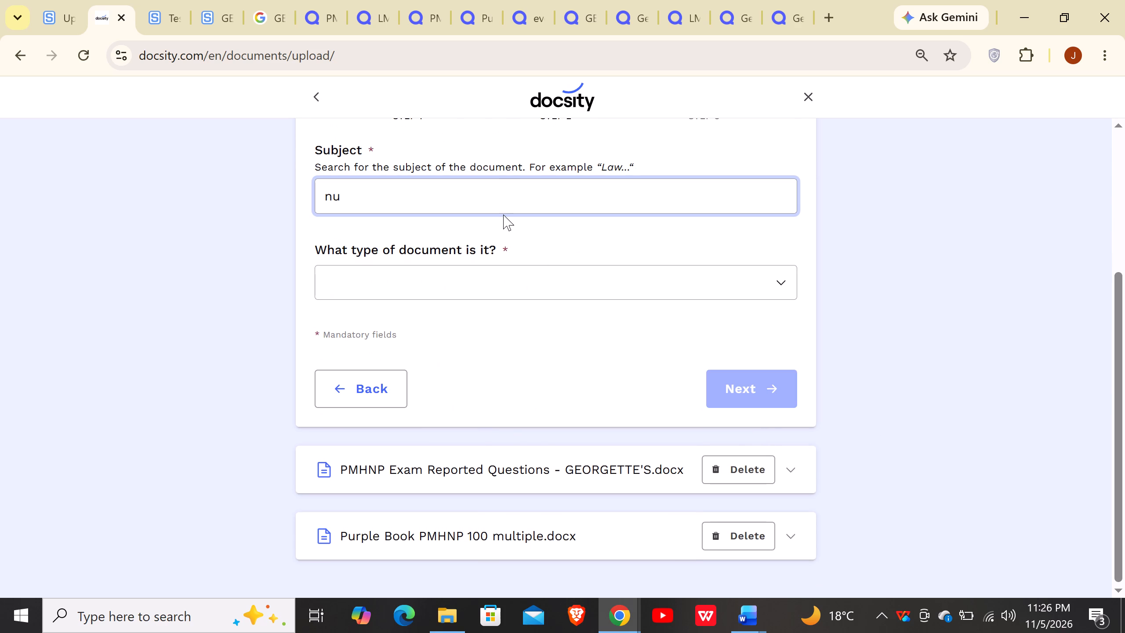
pyautogui.press('r')
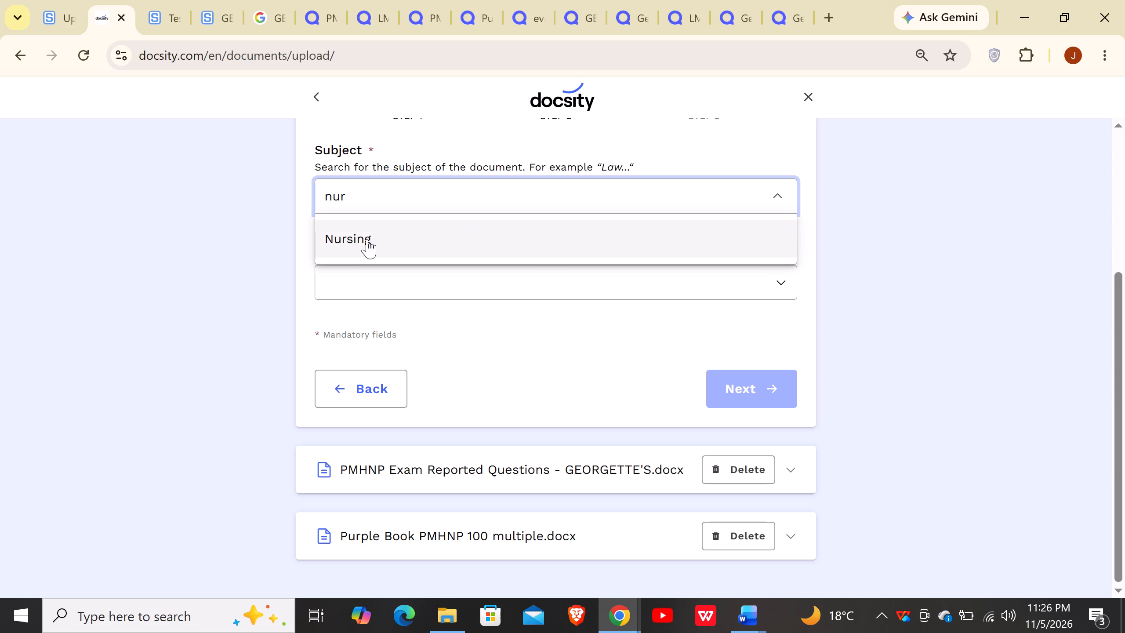
pyautogui.click(367, 239)
pyautogui.click(474, 287)
pyautogui.click(399, 428)
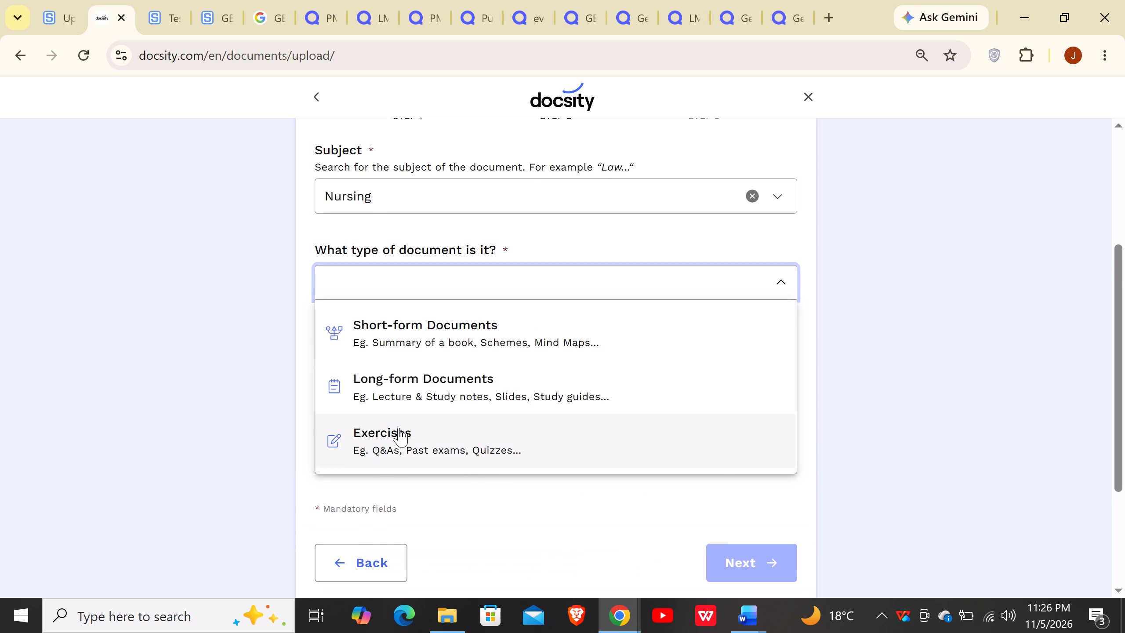
pyautogui.scroll(-2, 505, 368)
pyautogui.click(323, 235)
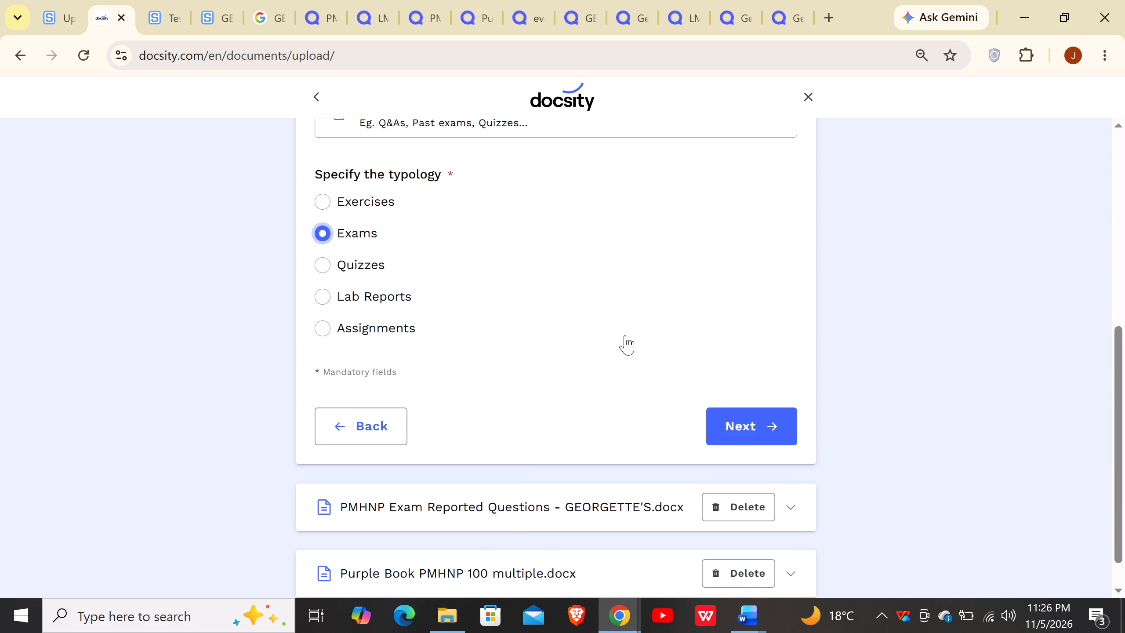
pyautogui.scroll(-2, 634, 337)
pyautogui.click(751, 382)
# Set the price of the PMHNP BOARD REVIEW - 1 LMR document to 100 points.
pyautogui.scroll(3, 719, 357)
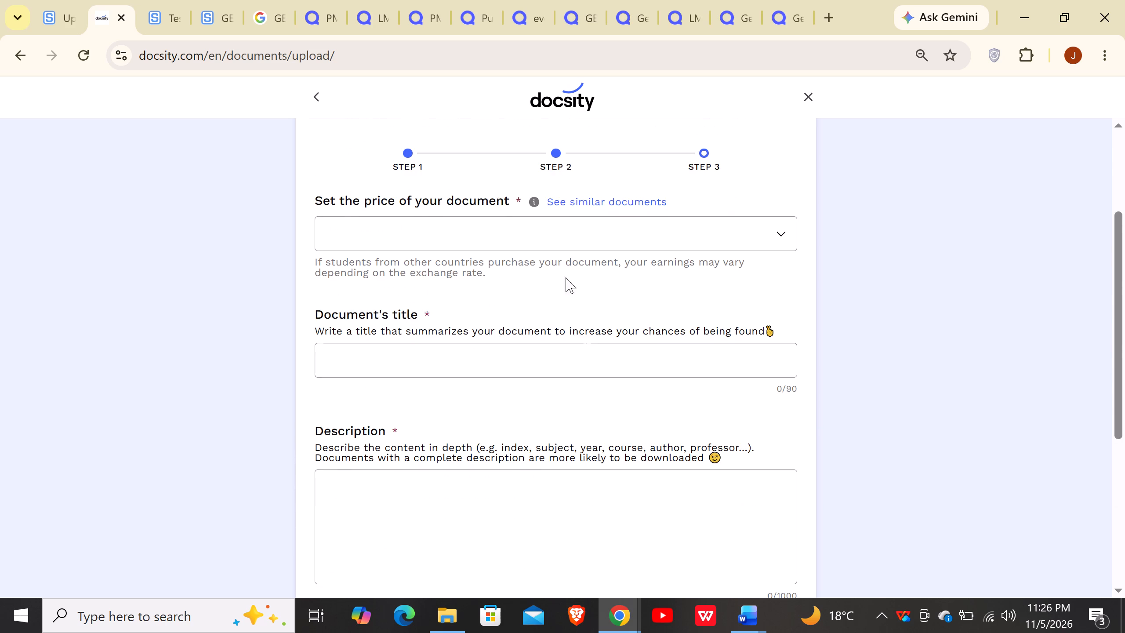
pyautogui.click(559, 236)
pyautogui.scroll(-2, 453, 414)
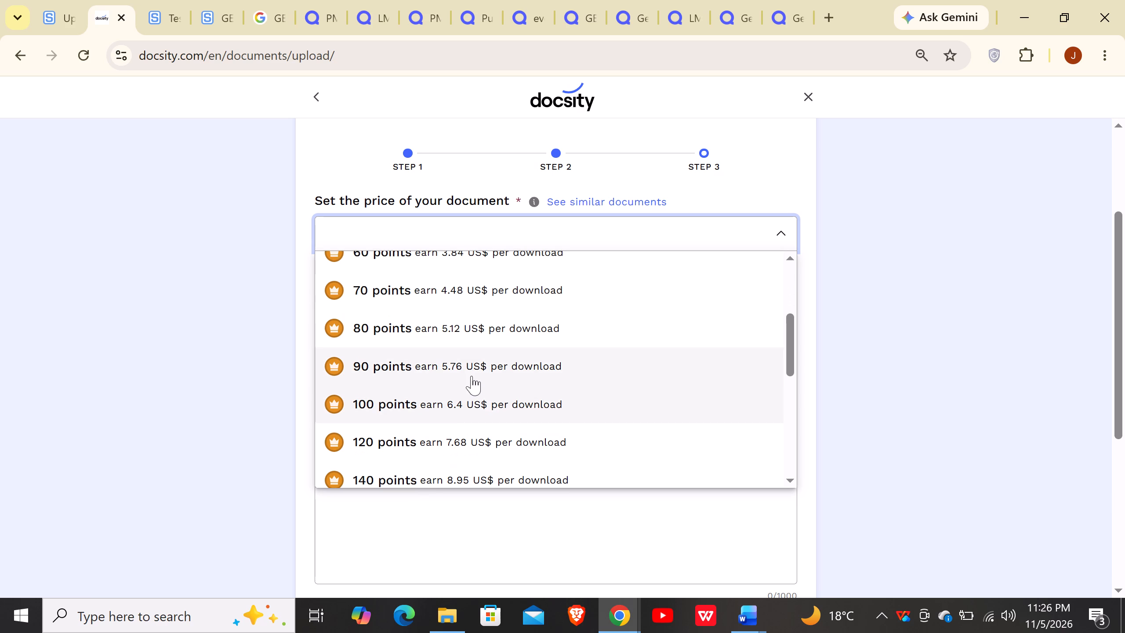
pyautogui.click(463, 396)
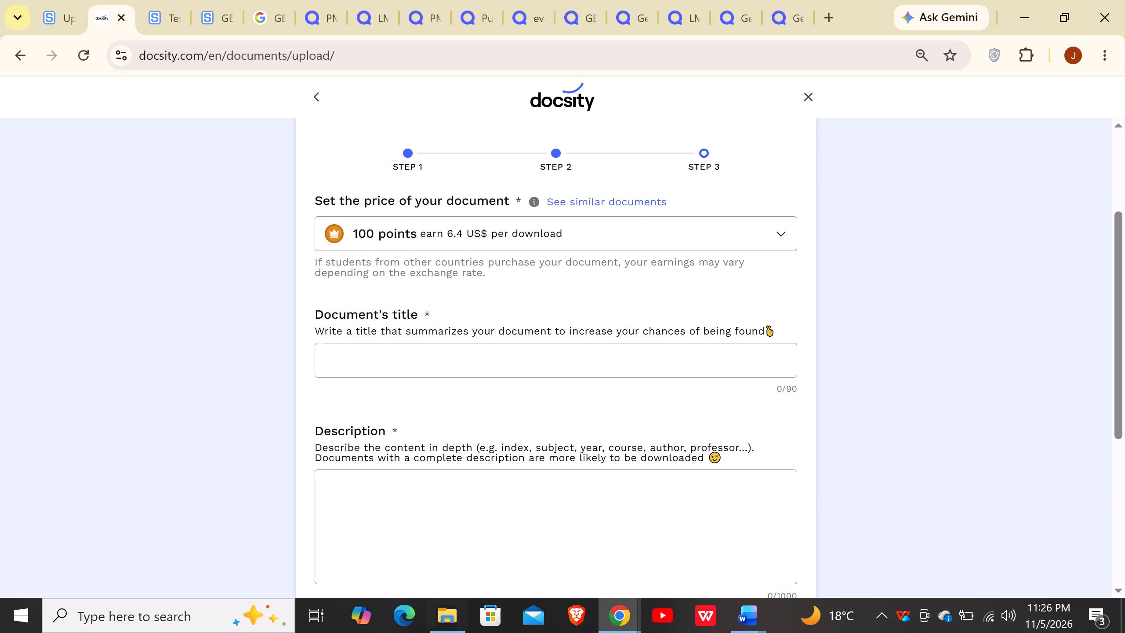
# Open the PMHNP BOARD REVIEW - 1 LMR file from the stuvia folder in Word and copy its full cover title.
pyautogui.scroll(3, 509, 498)
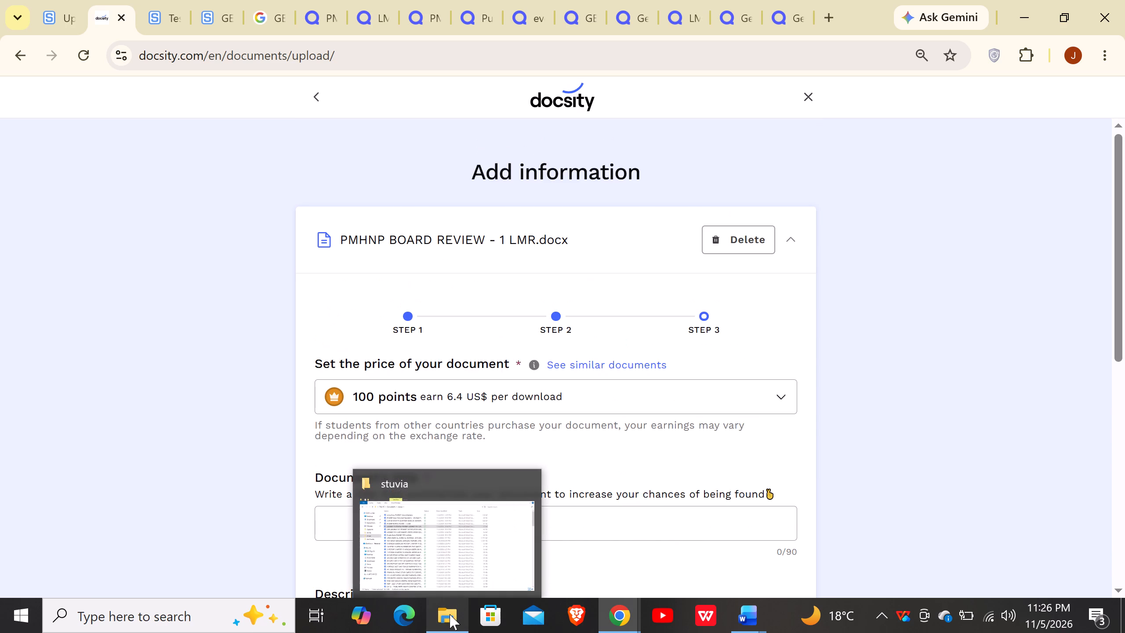
pyautogui.click(442, 559)
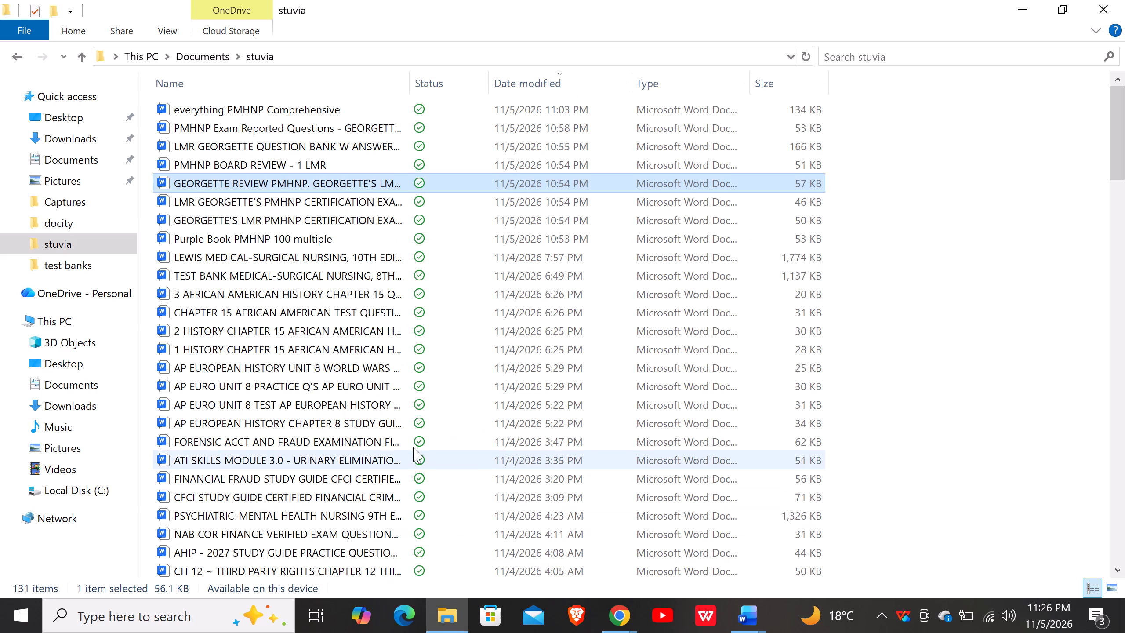
pyautogui.doubleClick(292, 159)
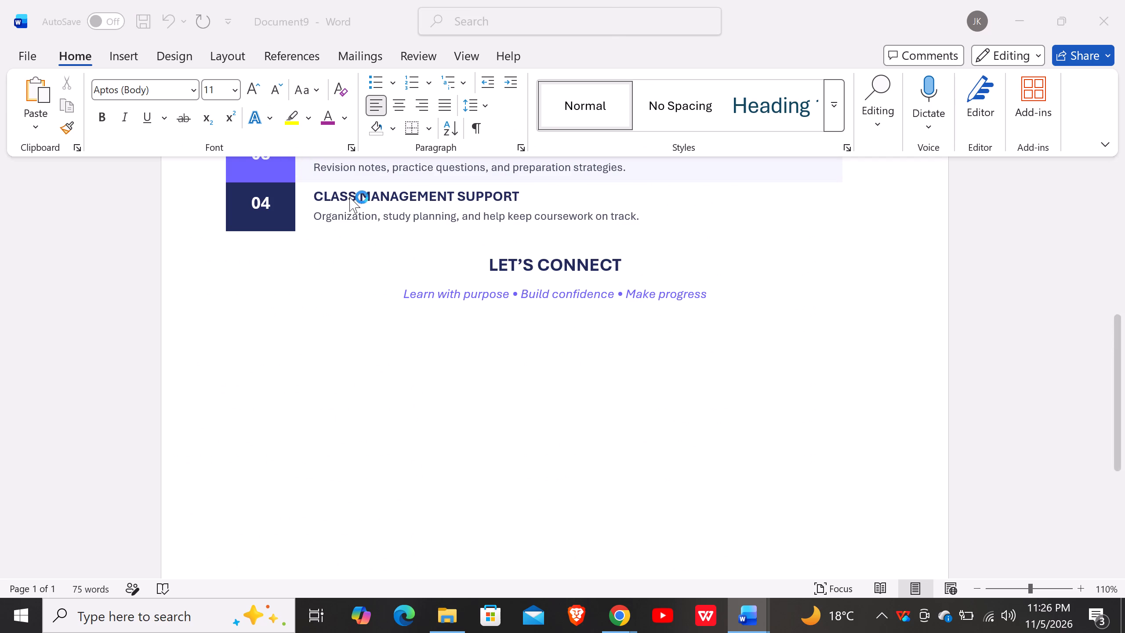
pyautogui.scroll(-2, 505, 395)
pyautogui.moveTo(714, 473); pyautogui.dragTo(483, 369)
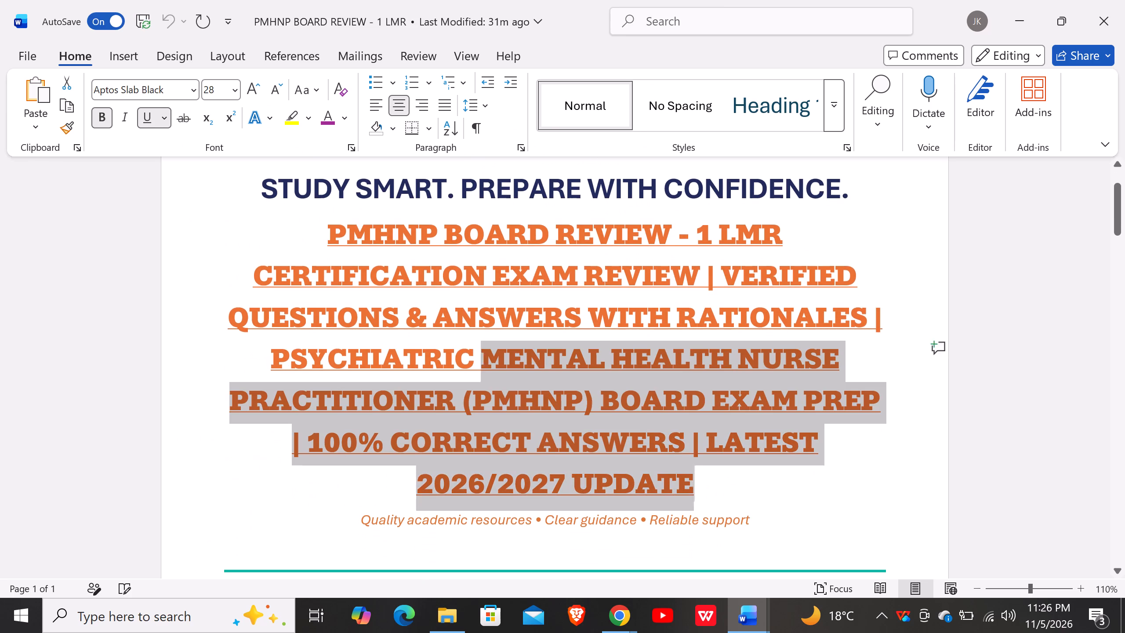
pyautogui.moveTo(483, 369); pyautogui.dragTo(356, 249)
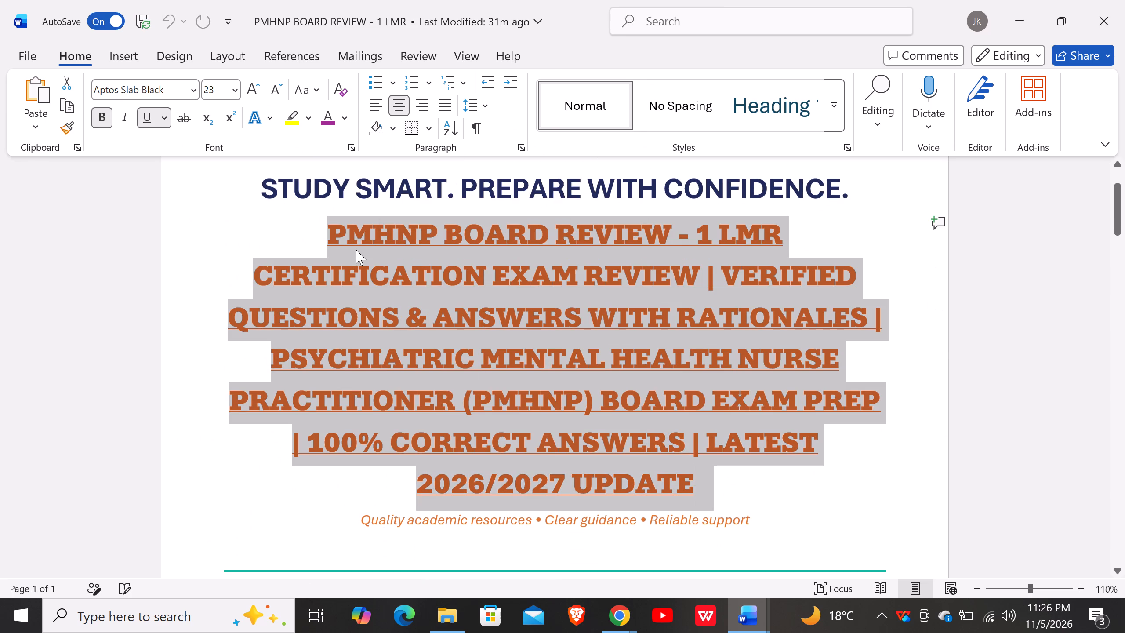
pyautogui.hotkey('ctrl', 'c')
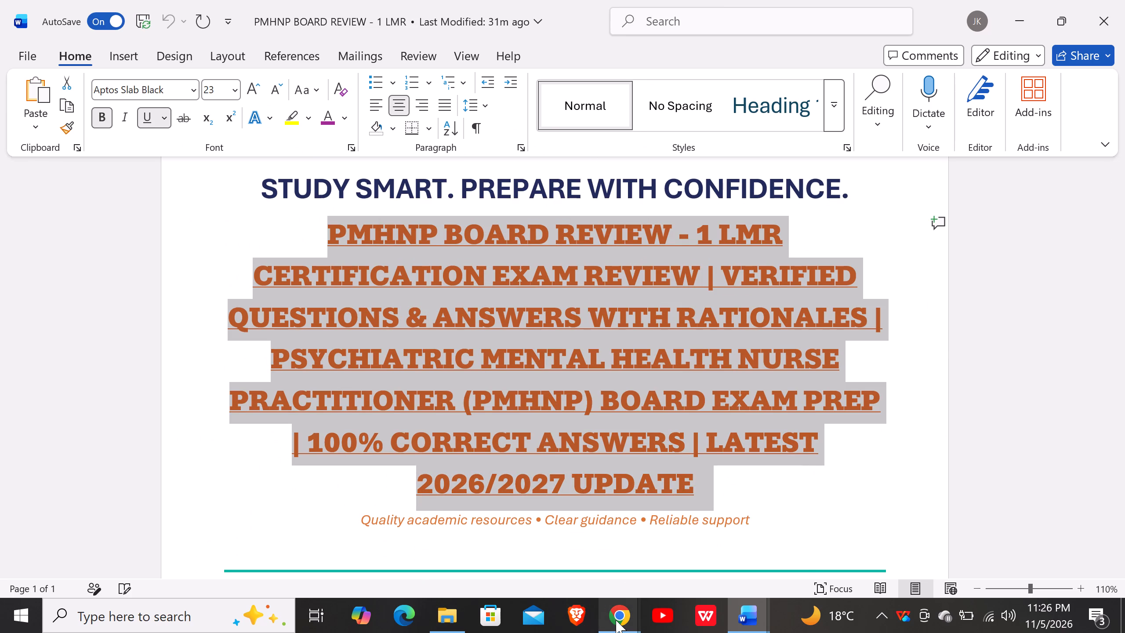
# Back on Docsity, paste the copied title as the board review document's title and description, and upload the document.
pyautogui.click(718, 560)
pyautogui.scroll(-2, 432, 462)
pyautogui.click(446, 345)
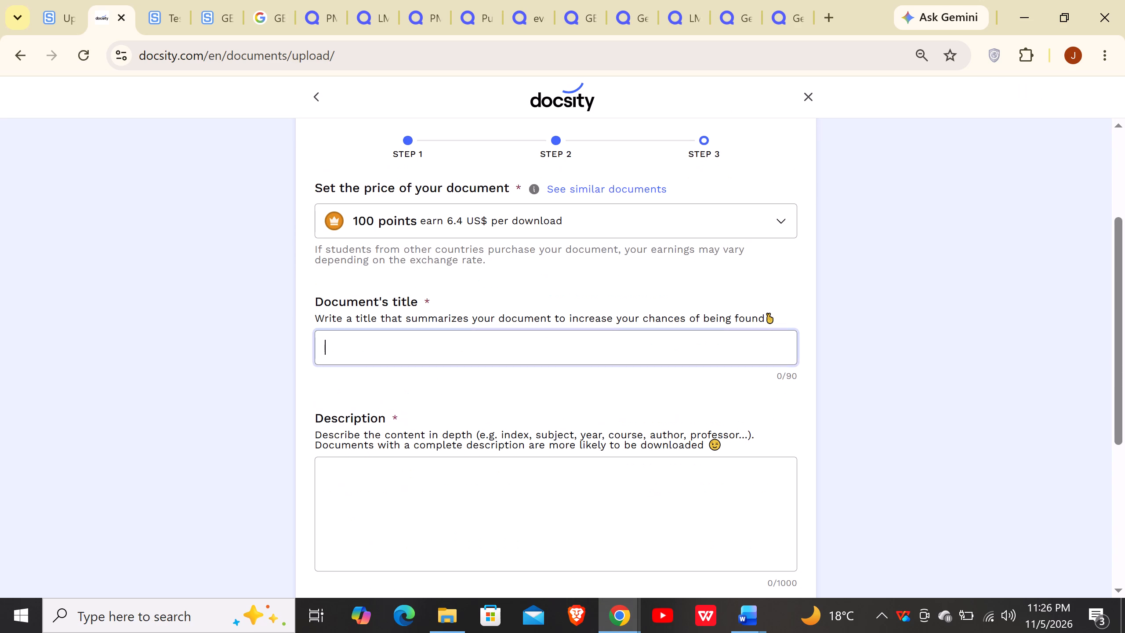
pyautogui.hotkey('ctrl', 'v')
pyautogui.scroll(-2, 441, 378)
pyautogui.click(457, 360)
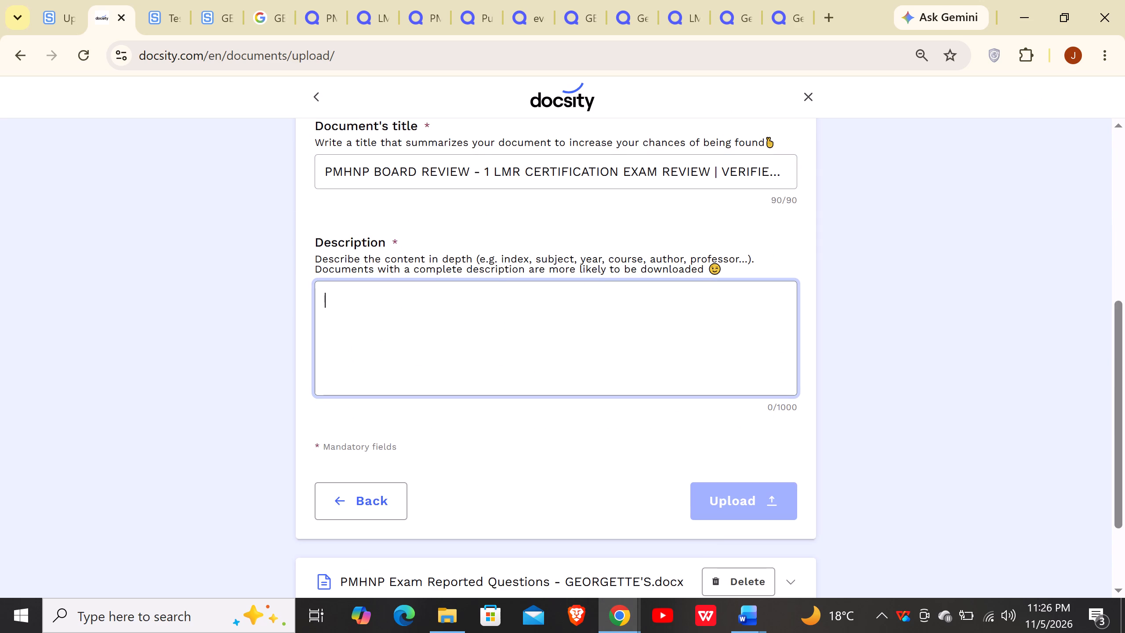
pyautogui.hotkey('ctrl', 'v')
pyautogui.scroll(-2, 459, 364)
pyautogui.click(726, 388)
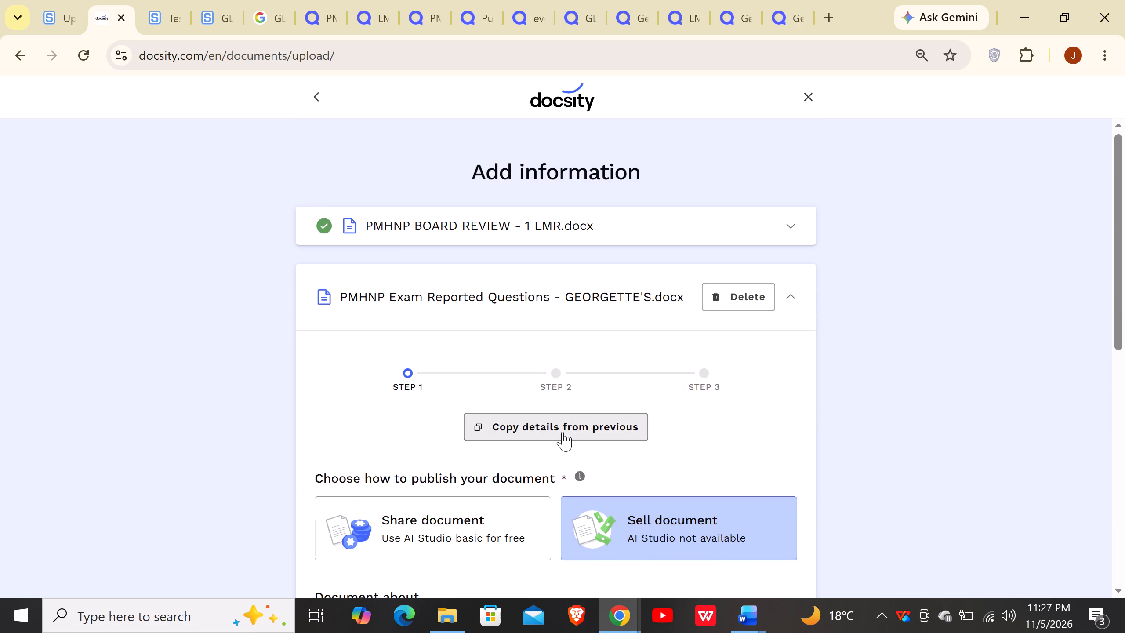
# Set the academic year to 2026/2027 for the PMHNP Exam Reported Questions - GEORGETTE'S document and continue.
pyautogui.scroll(-4, 580, 407)
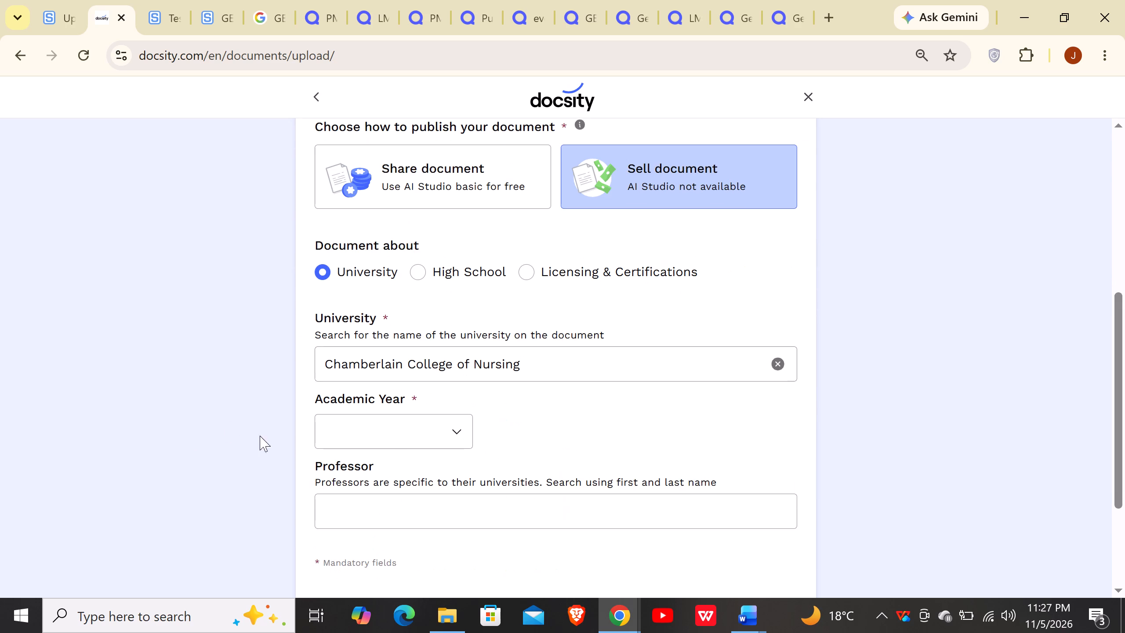
pyautogui.click(450, 427)
pyautogui.click(391, 468)
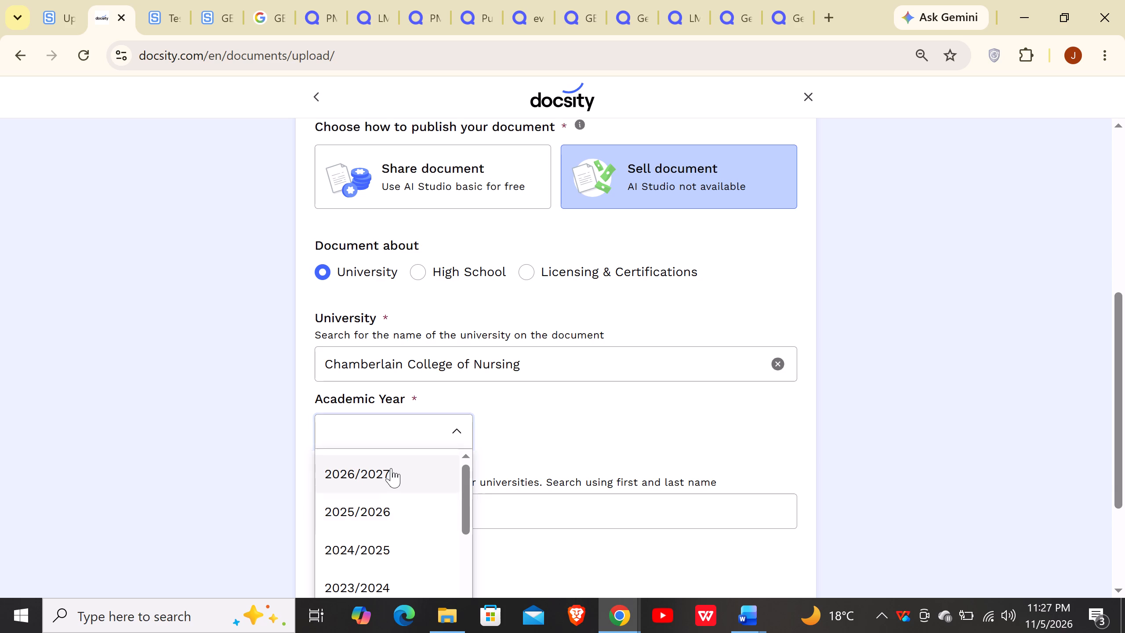
pyautogui.scroll(-2, 491, 436)
pyautogui.click(599, 344)
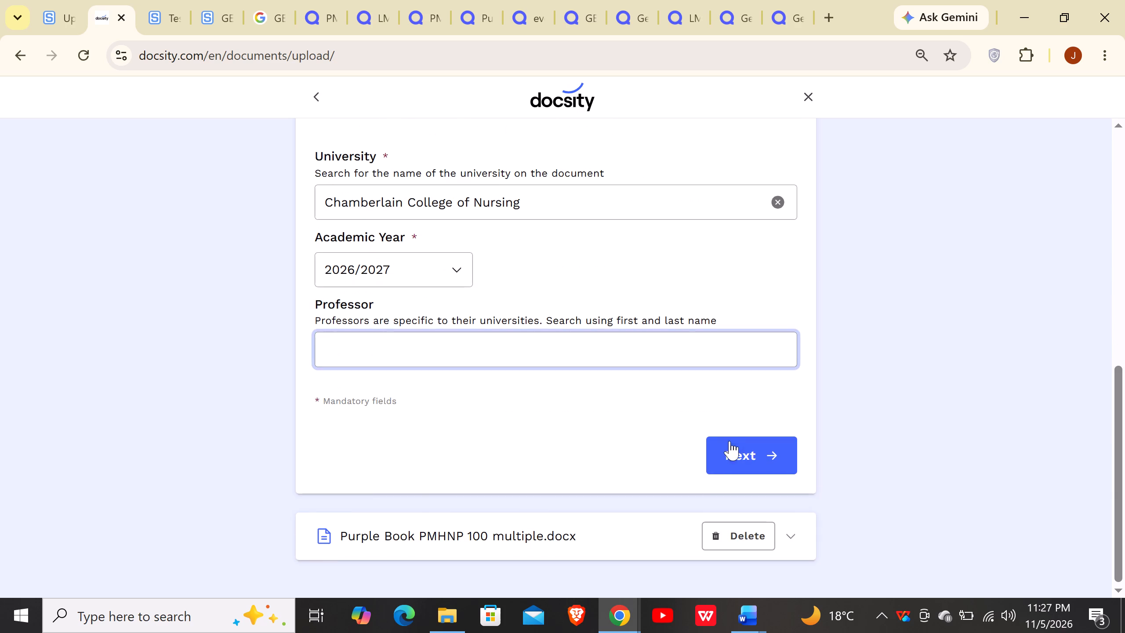
pyautogui.click(731, 444)
# Set the Exam Reported Questions document's subject to Nursing, its type to Exercises and its typology to Exams, and continue.
pyautogui.scroll(3, 544, 416)
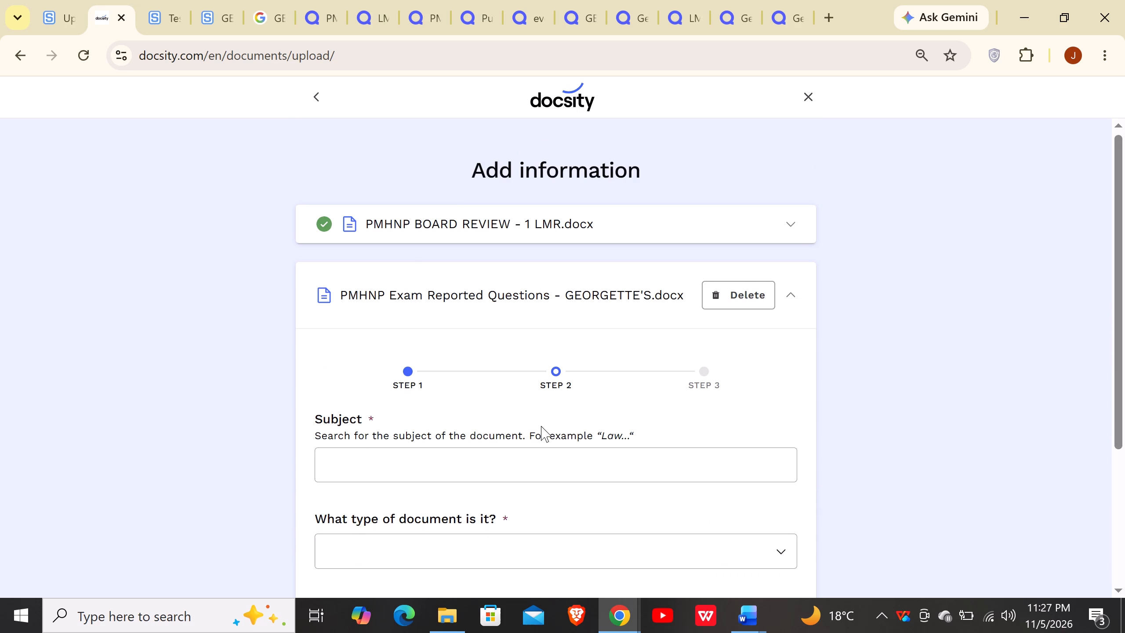
pyautogui.scroll(-2, 541, 426)
pyautogui.click(498, 290)
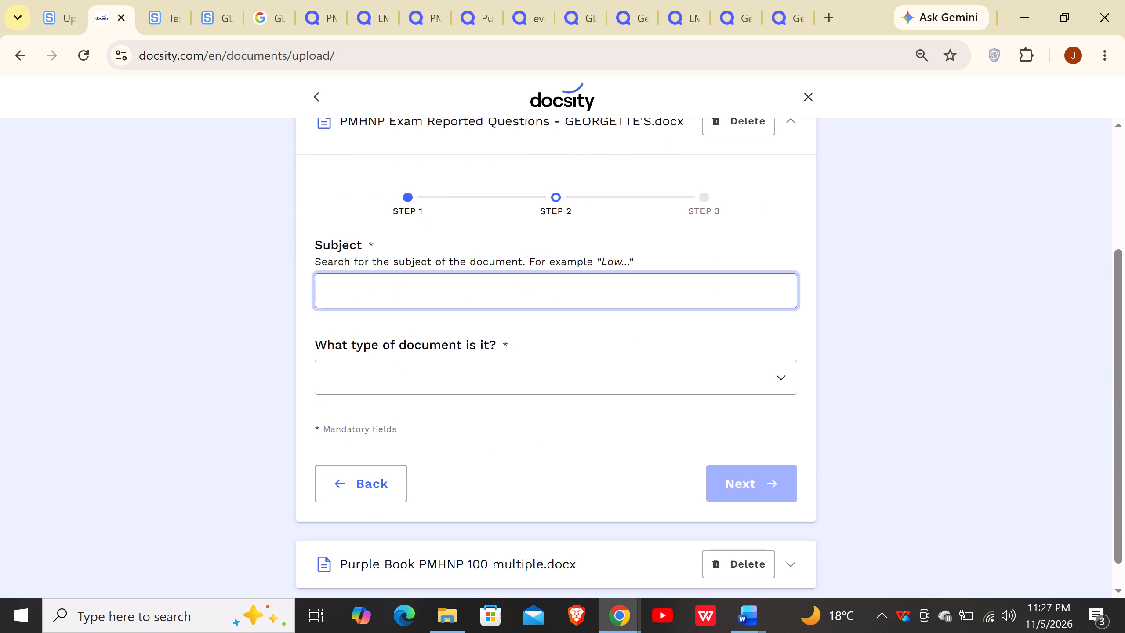
pyautogui.write('nu')
pyautogui.press('r')
pyautogui.click(445, 344)
pyautogui.click(450, 374)
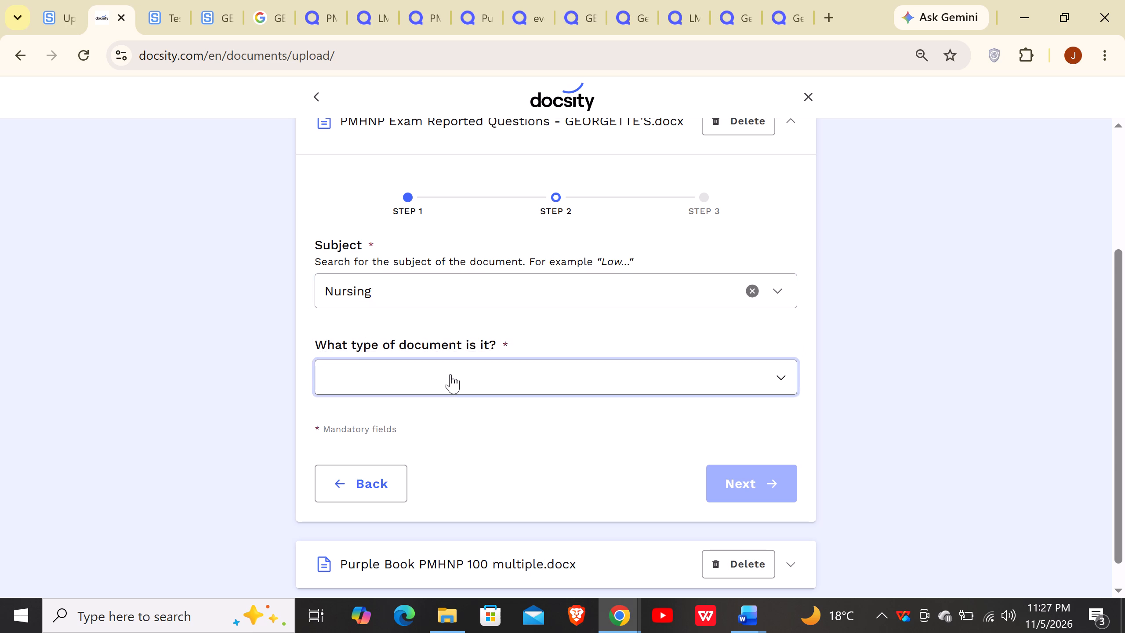
pyautogui.click(428, 538)
pyautogui.scroll(-2, 486, 446)
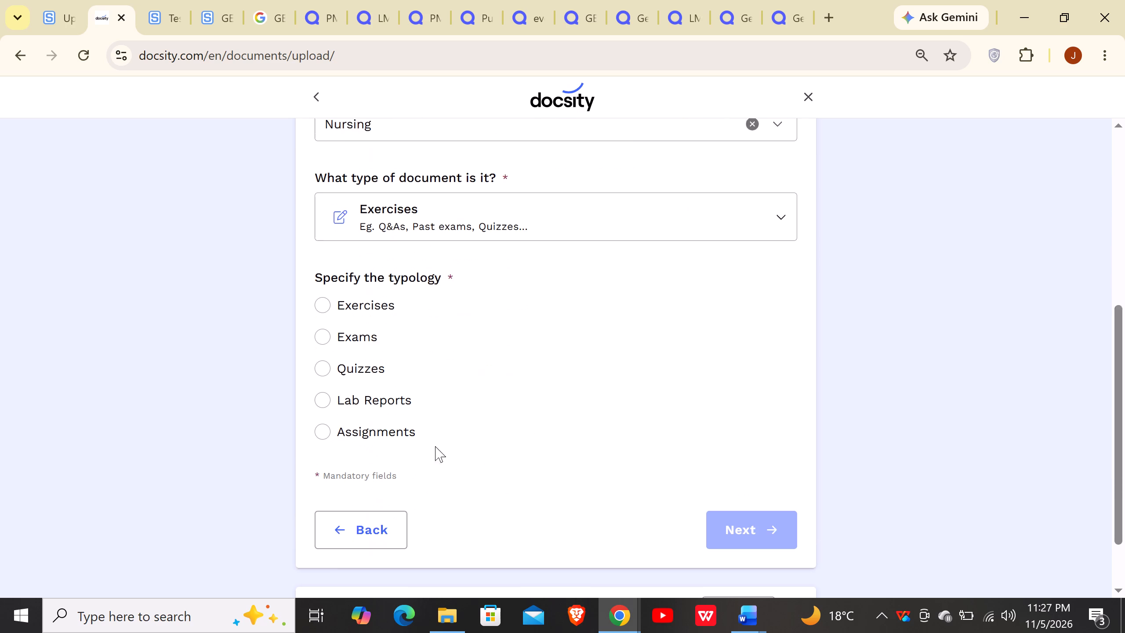
pyautogui.click(323, 329)
pyautogui.click(755, 523)
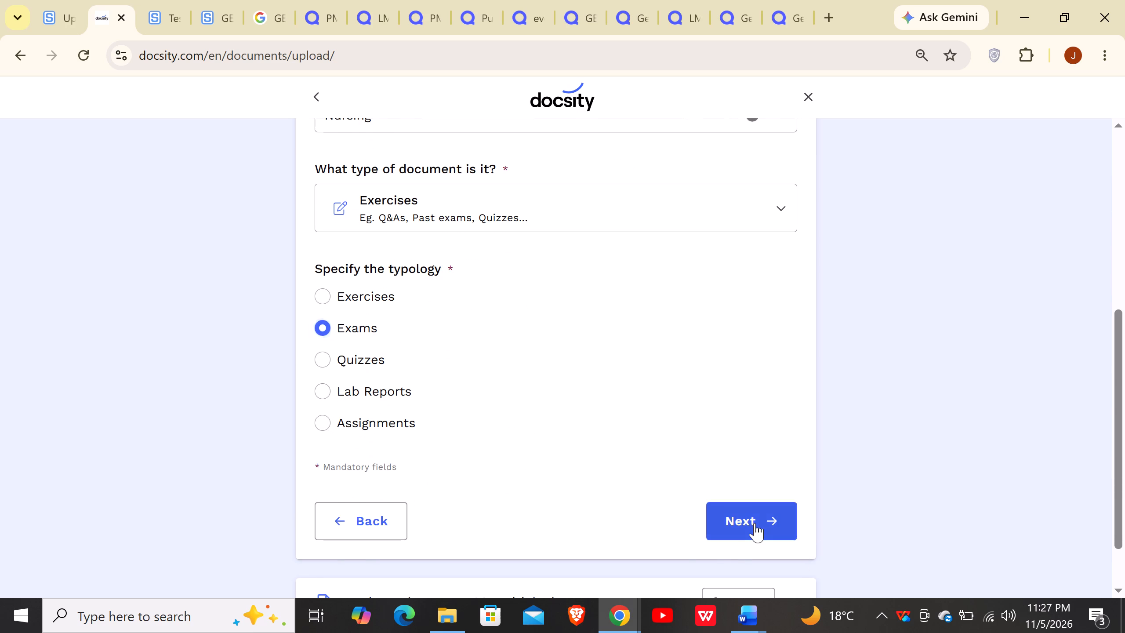
# Set the price of the PMHNP Exam Reported Questions document to 90 points.
pyautogui.scroll(3, 605, 477)
pyautogui.click(613, 369)
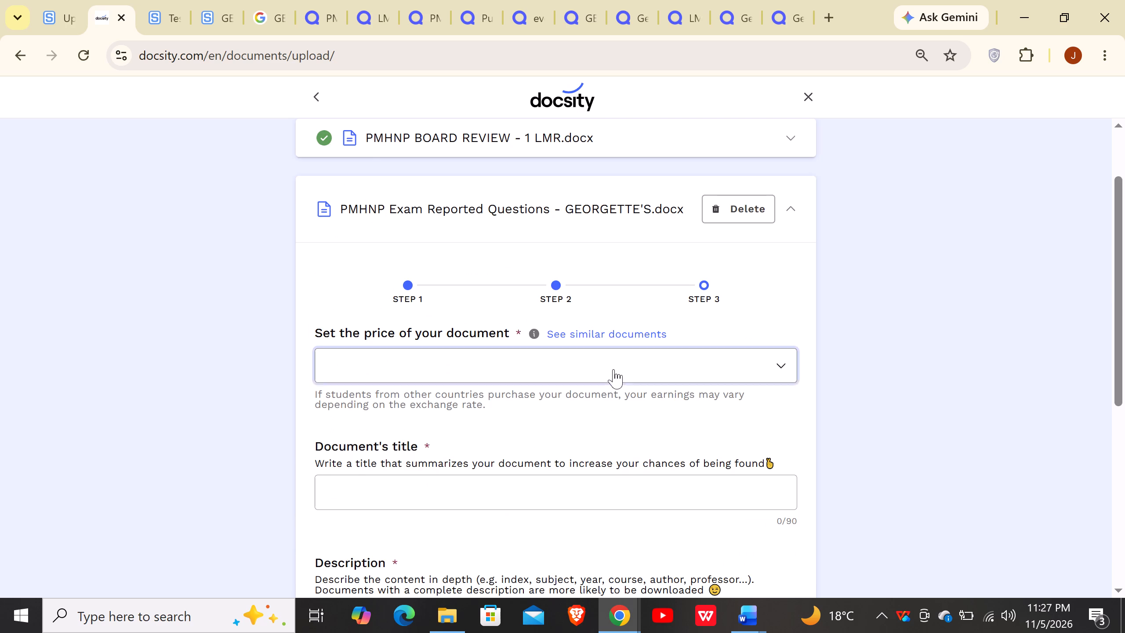
pyautogui.scroll(-1, 533, 527)
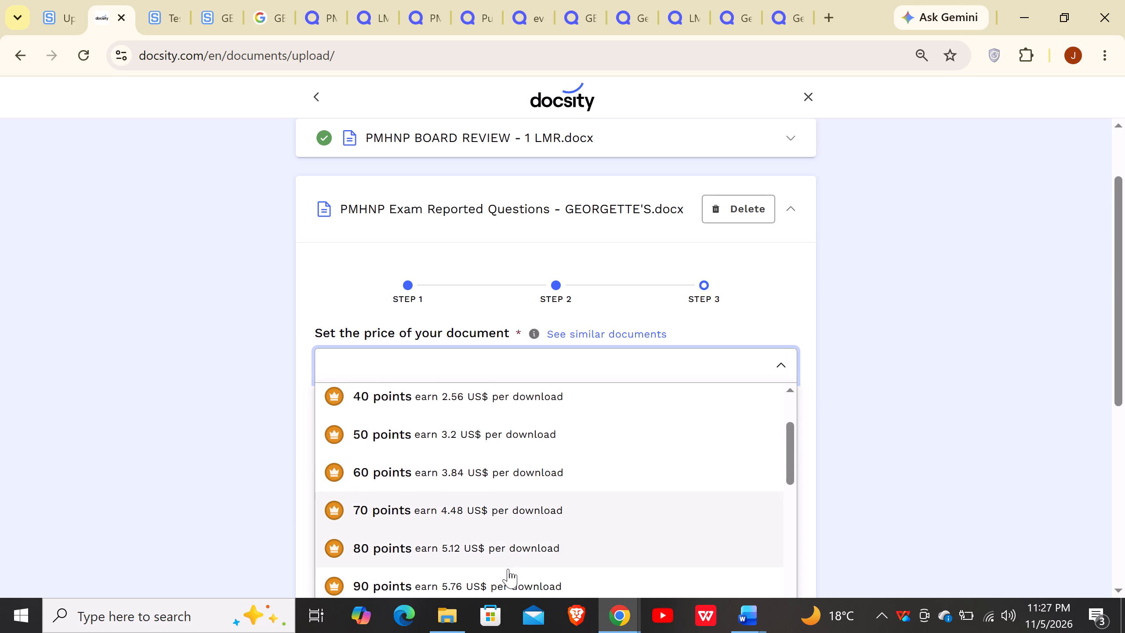
pyautogui.click(506, 577)
# Open the PMHNP Exam Reported Questions - GEORGETTE'S document from the stuvia folder in Word and copy its full red title.
pyautogui.scroll(-1, 507, 451)
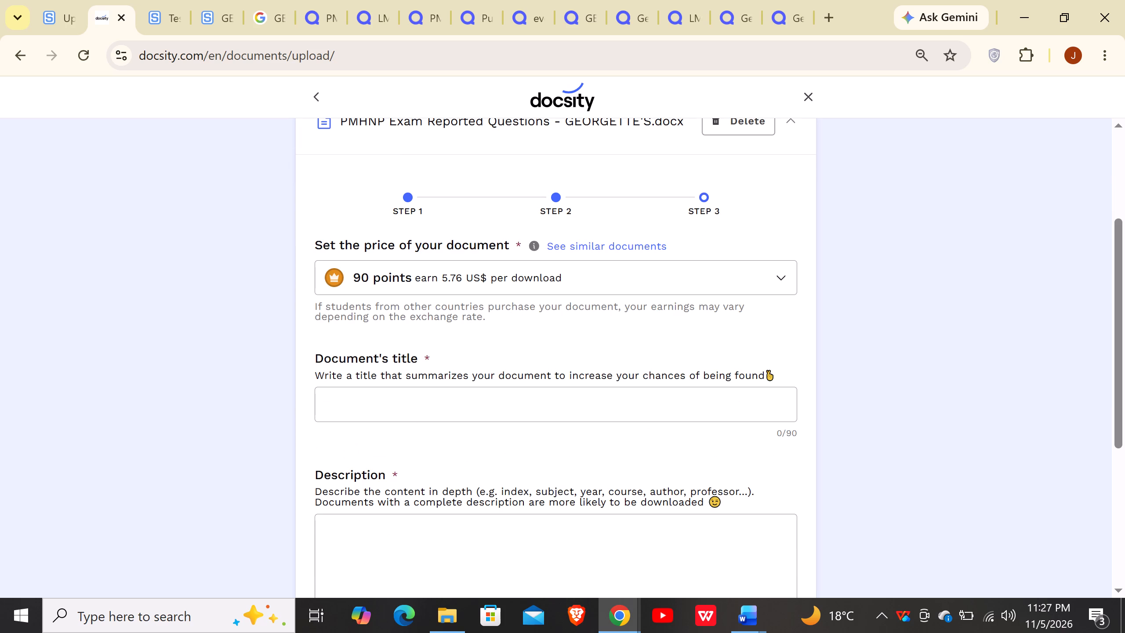
pyautogui.click(458, 409)
pyautogui.scroll(2, 464, 409)
pyautogui.scroll(-1, 464, 409)
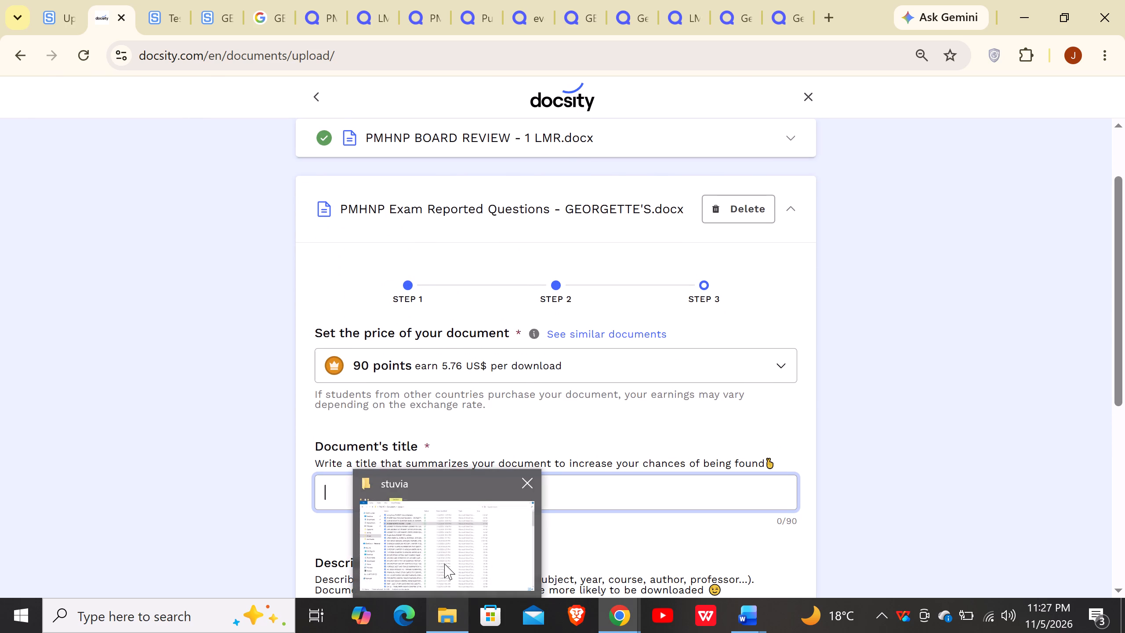
pyautogui.click(444, 564)
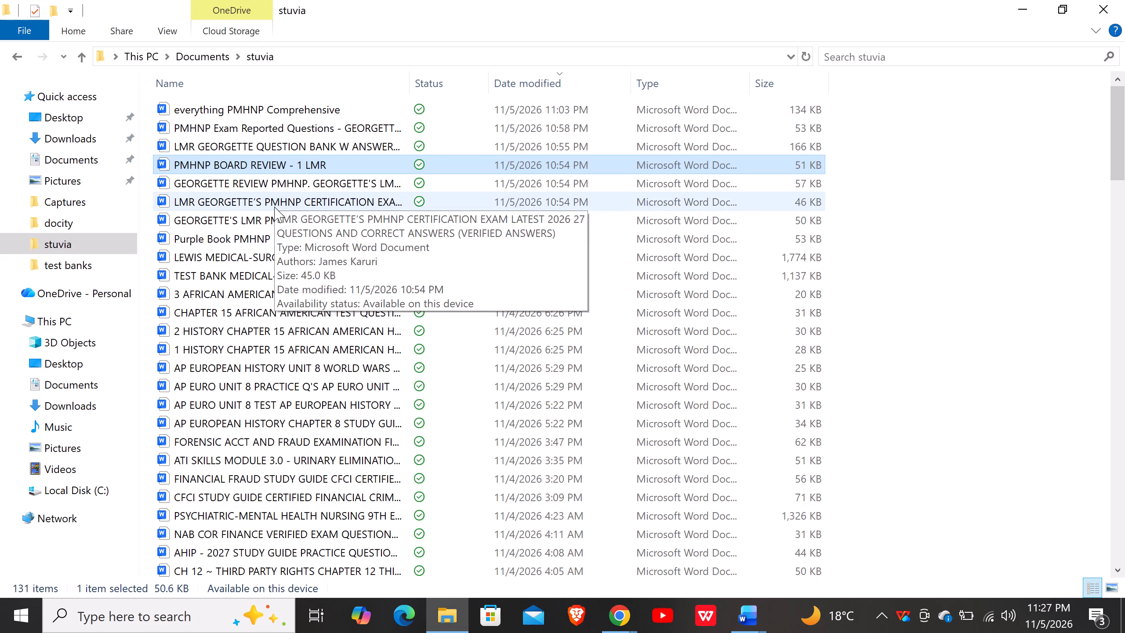
pyautogui.doubleClick(318, 131)
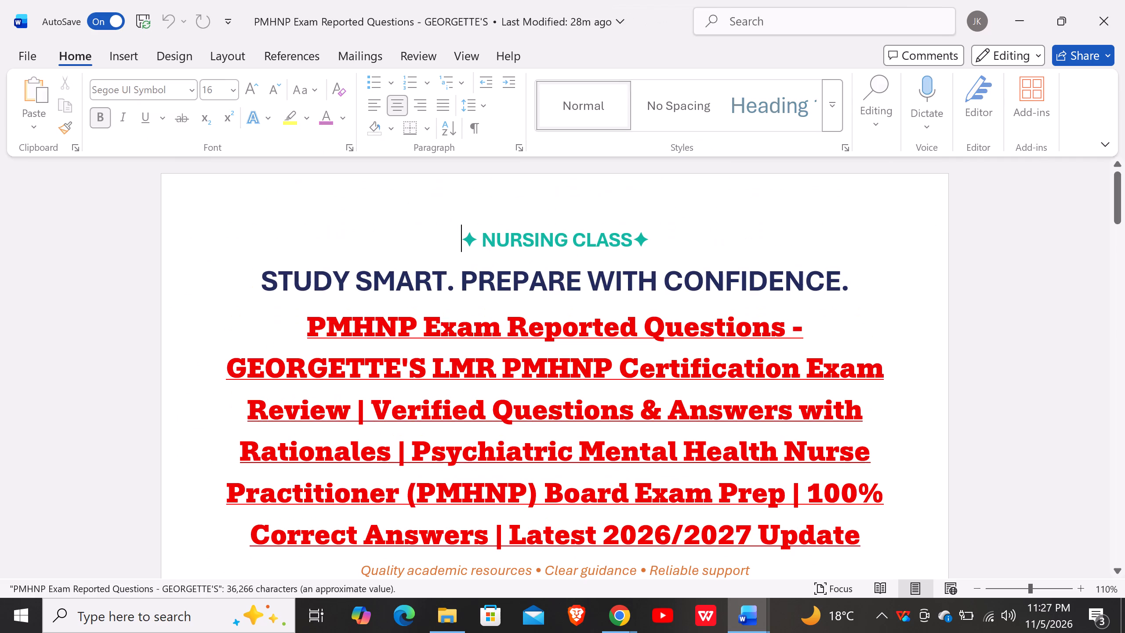
pyautogui.scroll(-2, 715, 444)
pyautogui.moveTo(869, 448); pyautogui.dragTo(580, 360)
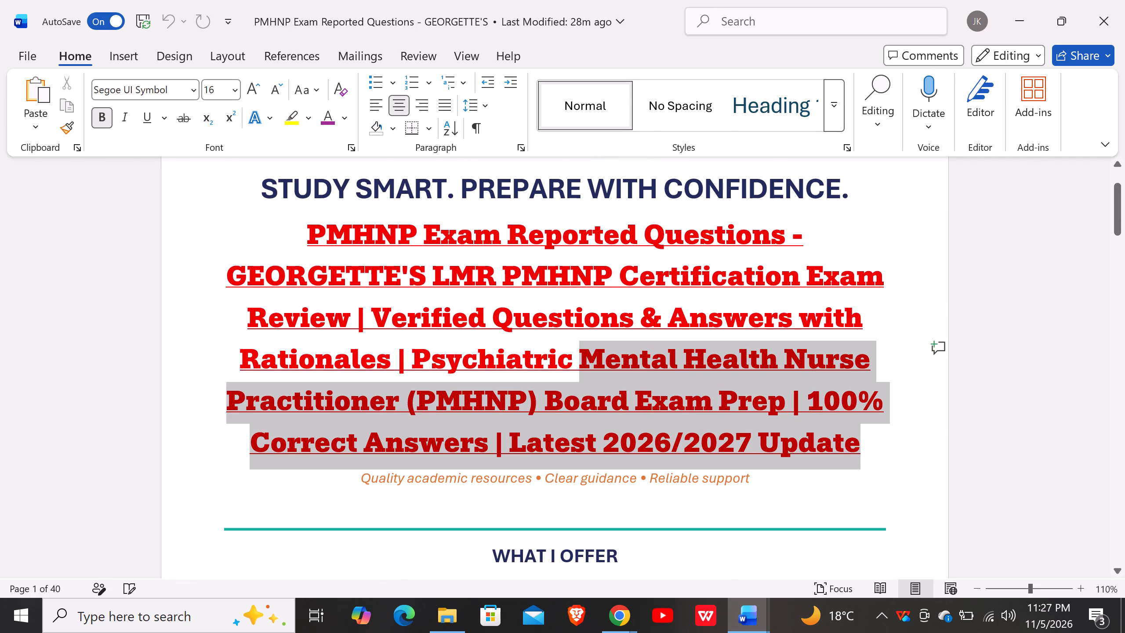
pyautogui.moveTo(580, 360); pyautogui.dragTo(351, 242)
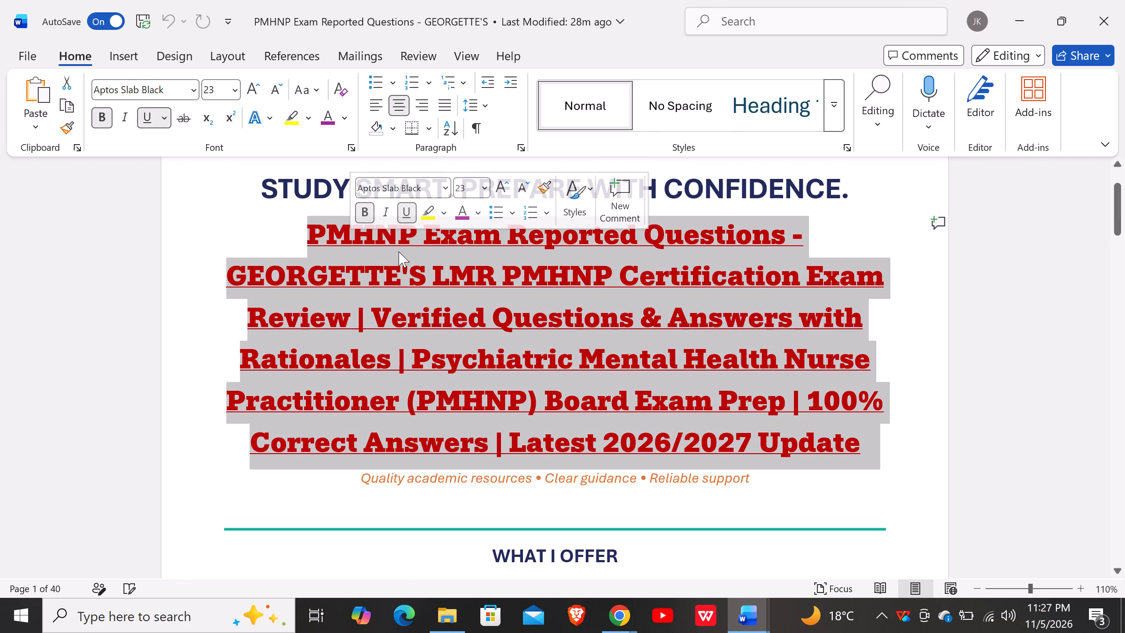
pyautogui.hotkey('ctrl', 'c')
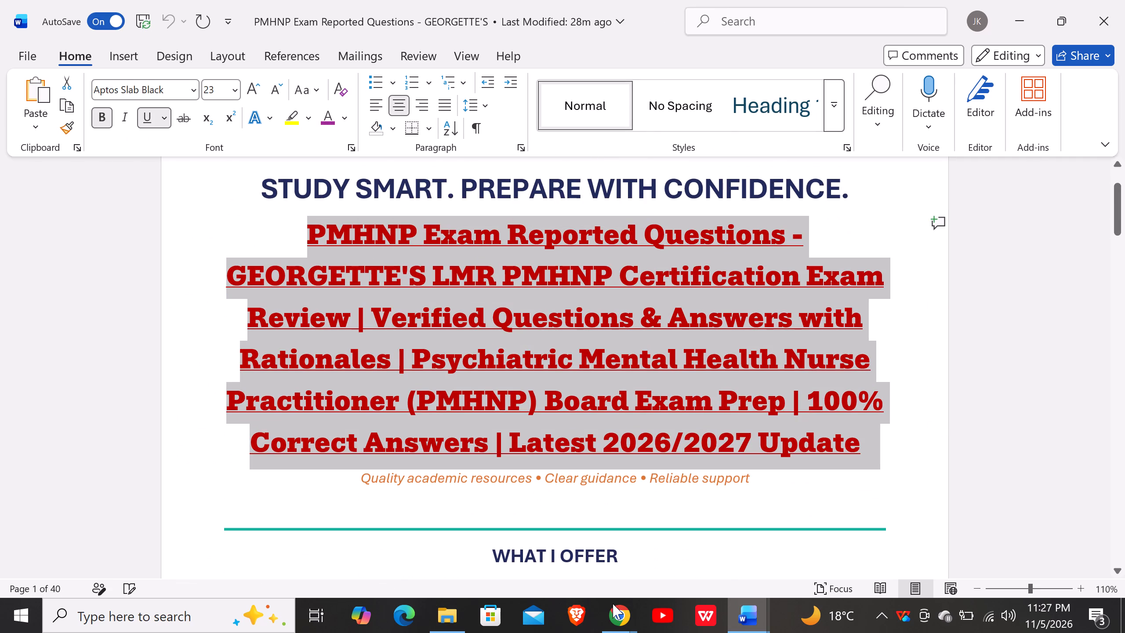
# Back on Docsity, paste the copied title as the Exam Reported Questions document's title and description, and upload the document.
pyautogui.click(619, 609)
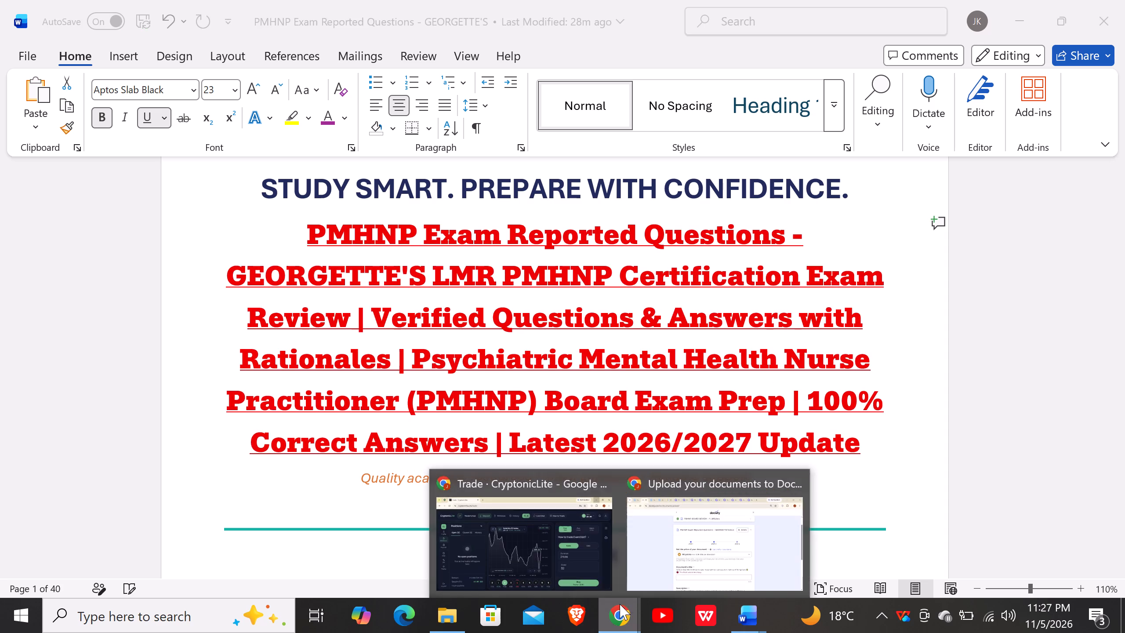
pyautogui.click(697, 542)
pyautogui.hotkey('ctrl', 'v')
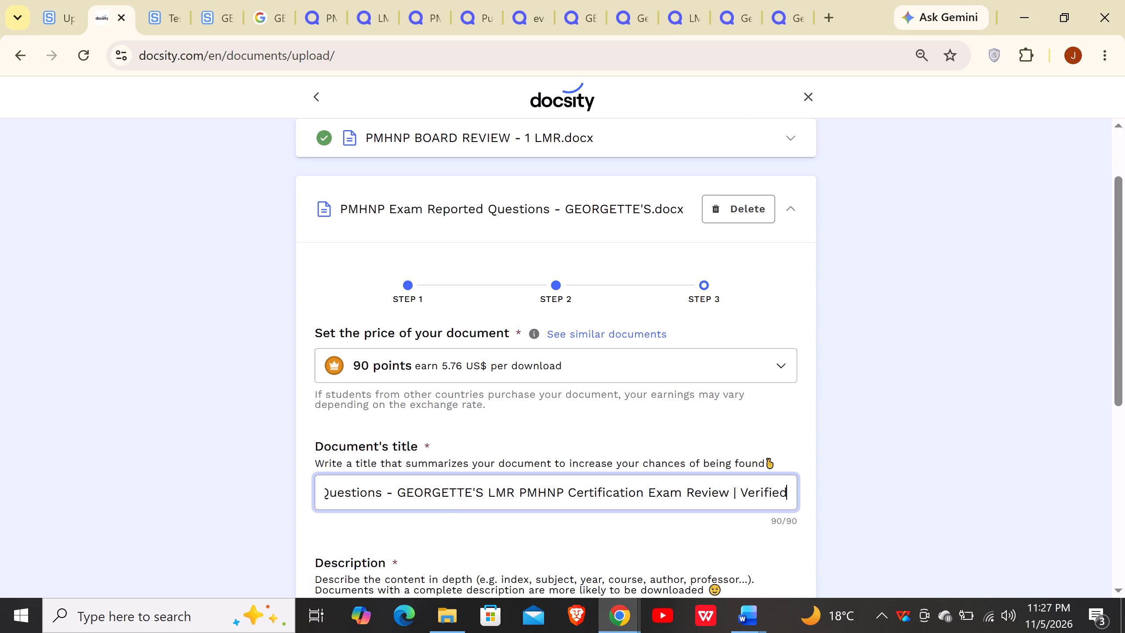
pyautogui.scroll(-2, 465, 503)
pyautogui.click(490, 488)
pyautogui.hotkey('ctrl', 'v')
pyautogui.scroll(-3, 492, 487)
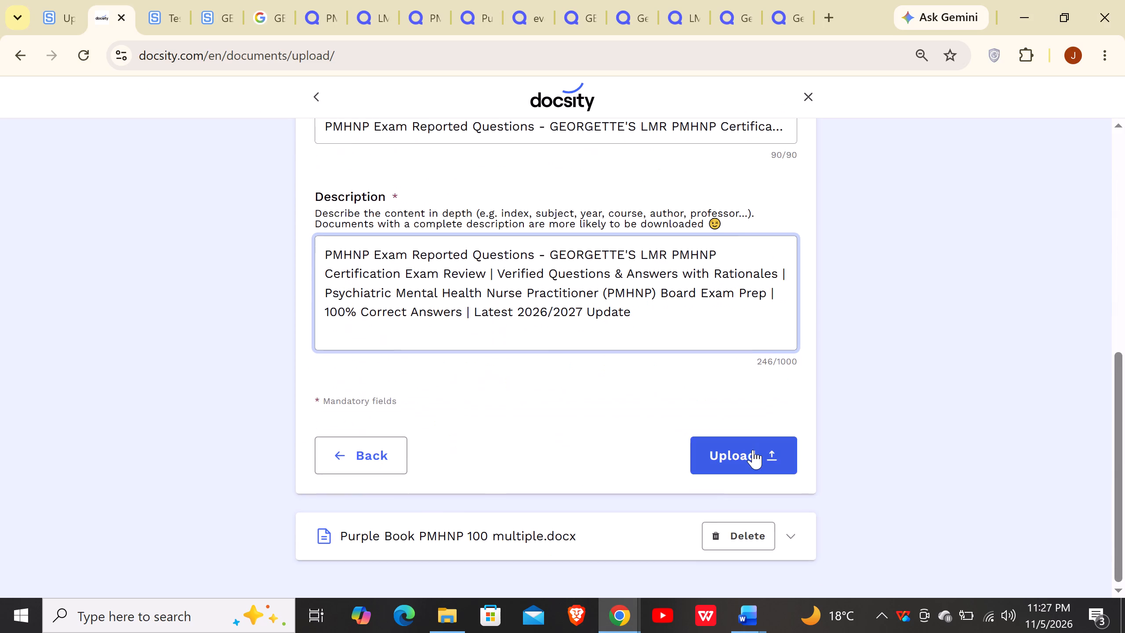
pyautogui.click(753, 450)
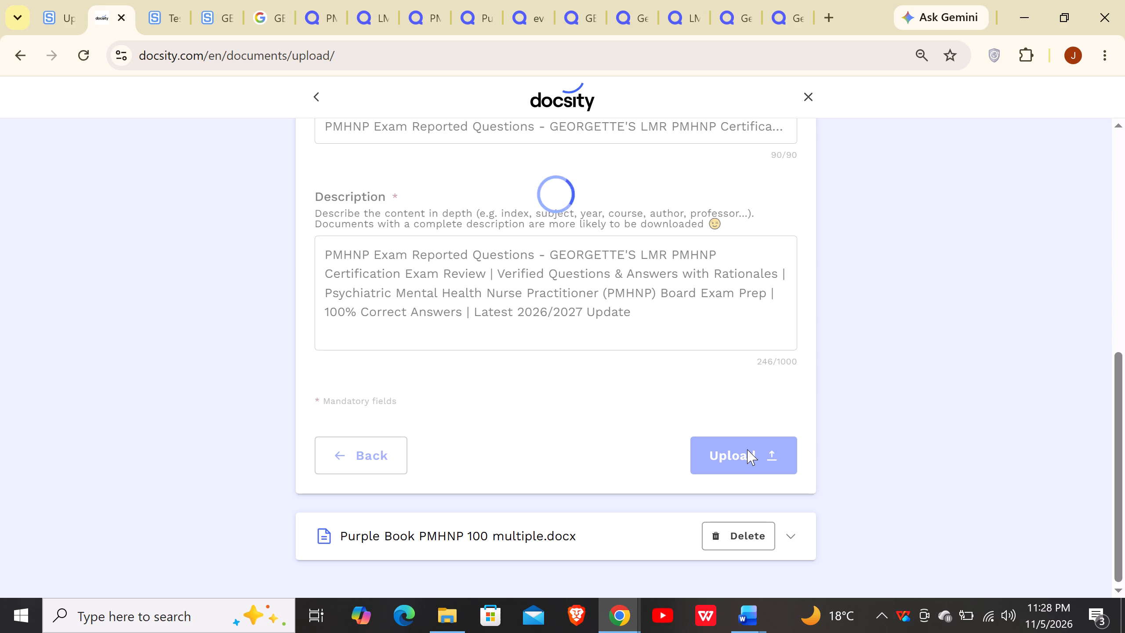
# Set the academic year to 2026/2027 for the Purple Book PMHNP 100 multiple document and continue.
pyautogui.scroll(-3, 717, 406)
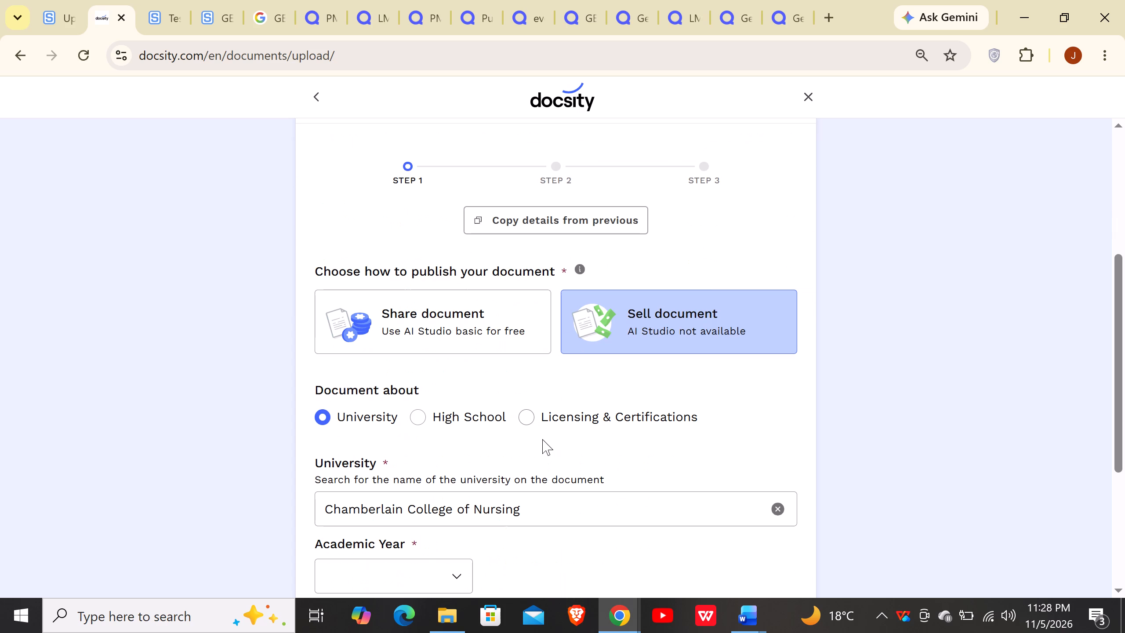
pyautogui.scroll(-2, 544, 443)
pyautogui.click(431, 399)
pyautogui.click(424, 443)
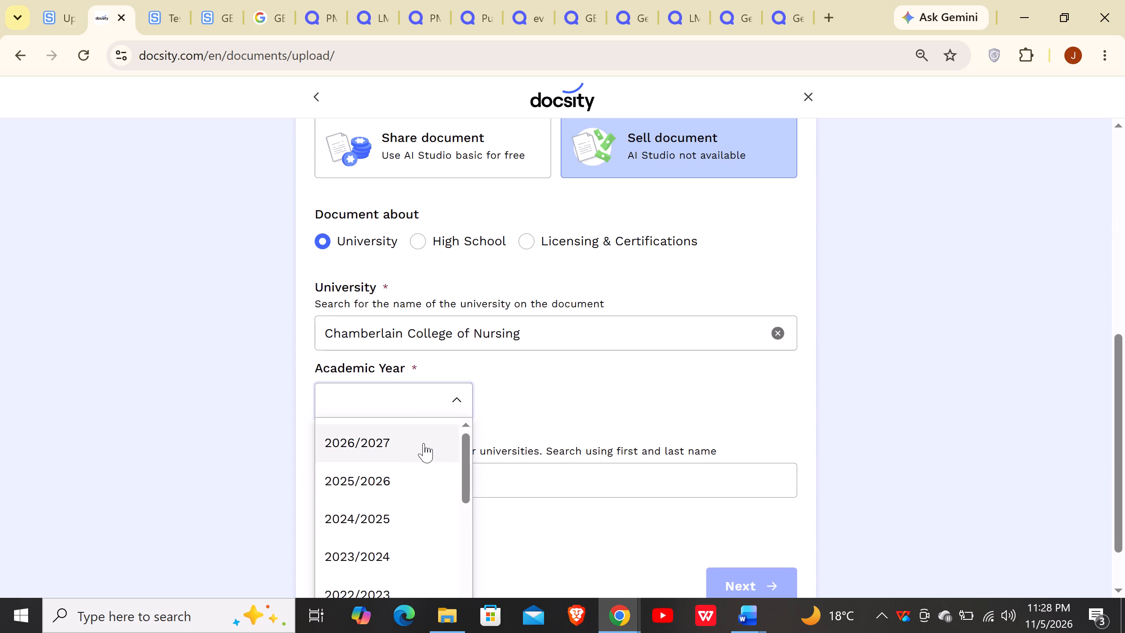
pyautogui.scroll(-2, 785, 485)
pyautogui.click(741, 526)
# Set the Purple Book document's subject to Nursing, its type to Exercises and its typology to Exams, and continue.
pyautogui.scroll(3, 486, 420)
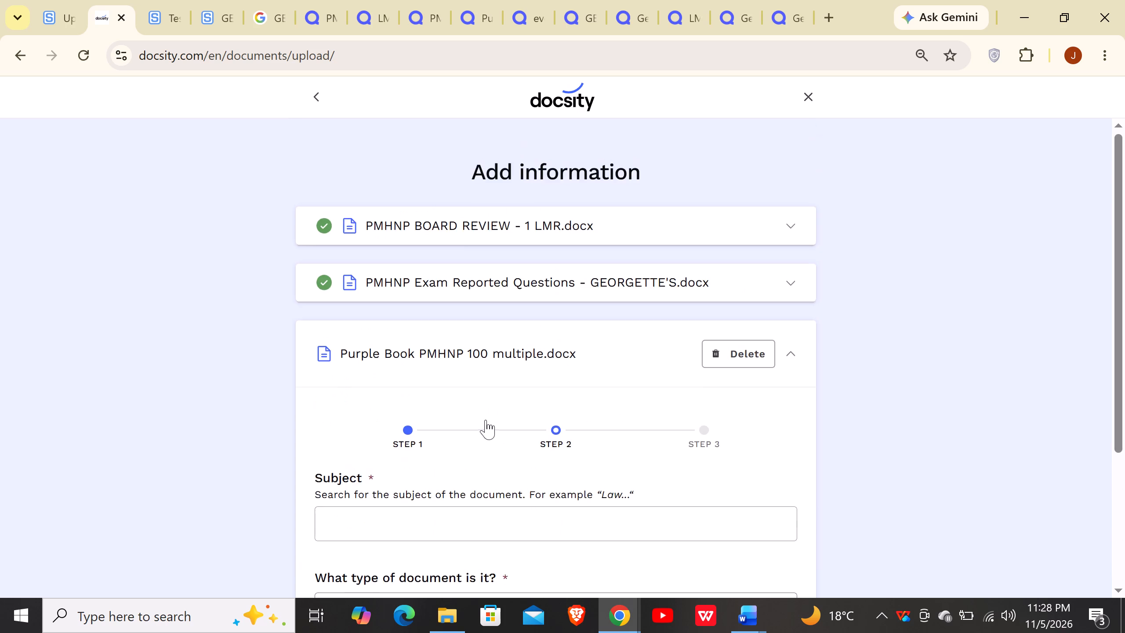
pyautogui.scroll(-2, 486, 420)
pyautogui.click(525, 342)
pyautogui.press('n')
pyautogui.press('u')
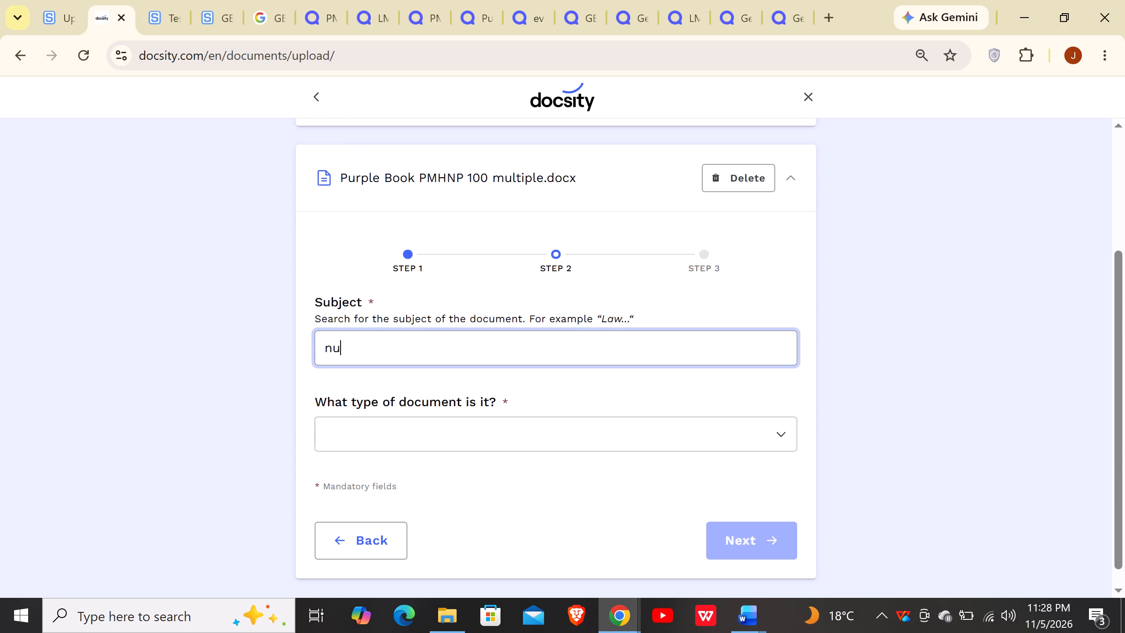
pyautogui.press('r')
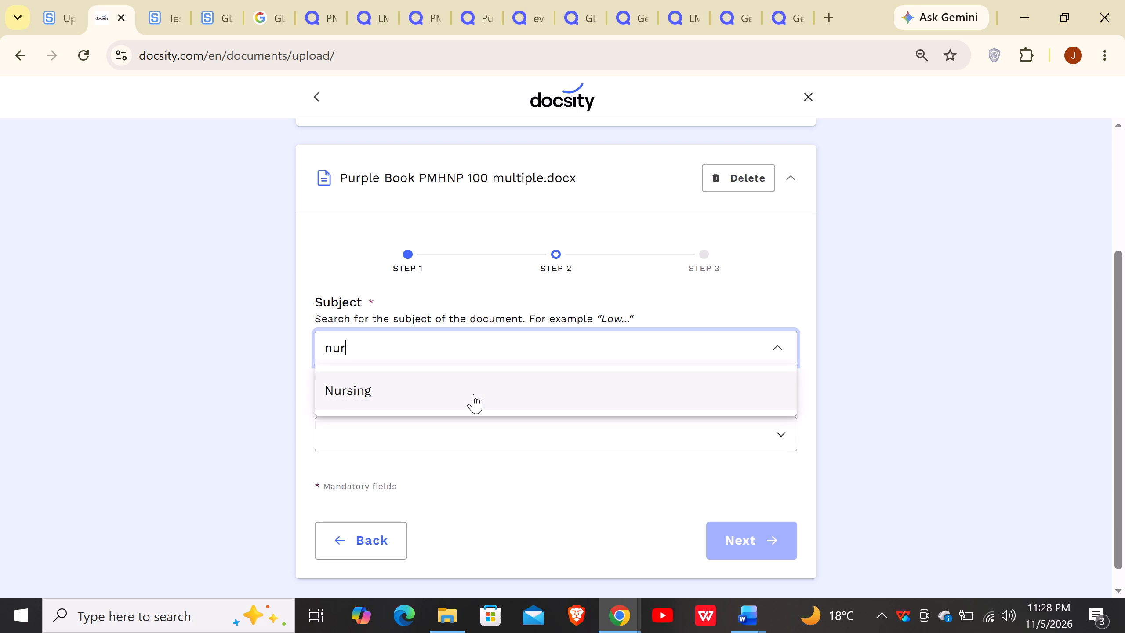
pyautogui.click(466, 393)
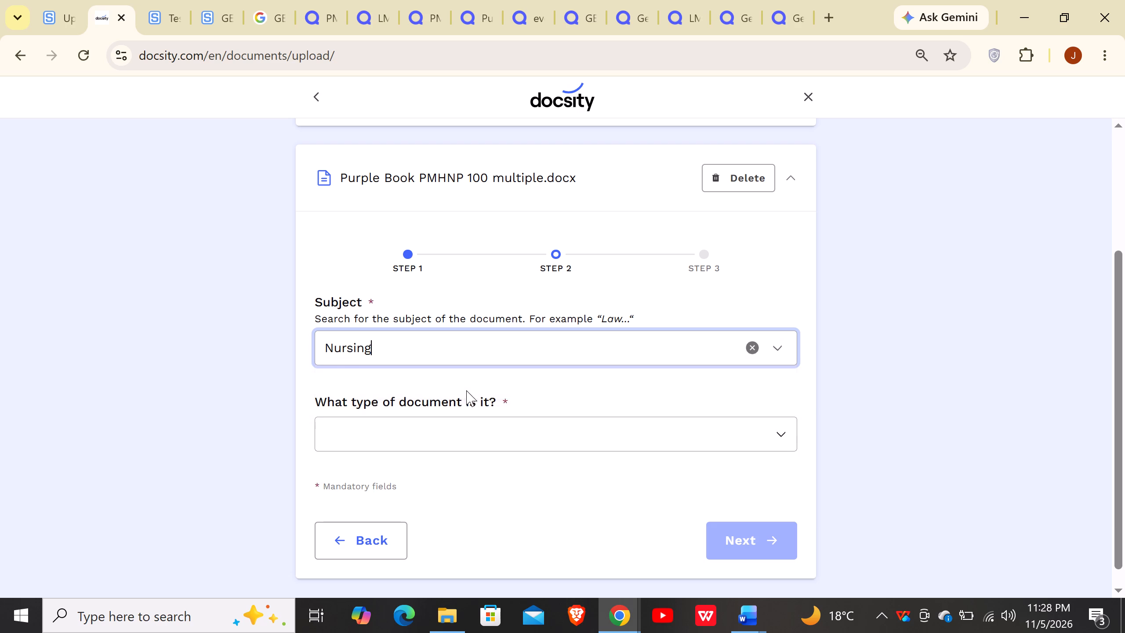
pyautogui.click(471, 440)
pyautogui.scroll(-1, 407, 507)
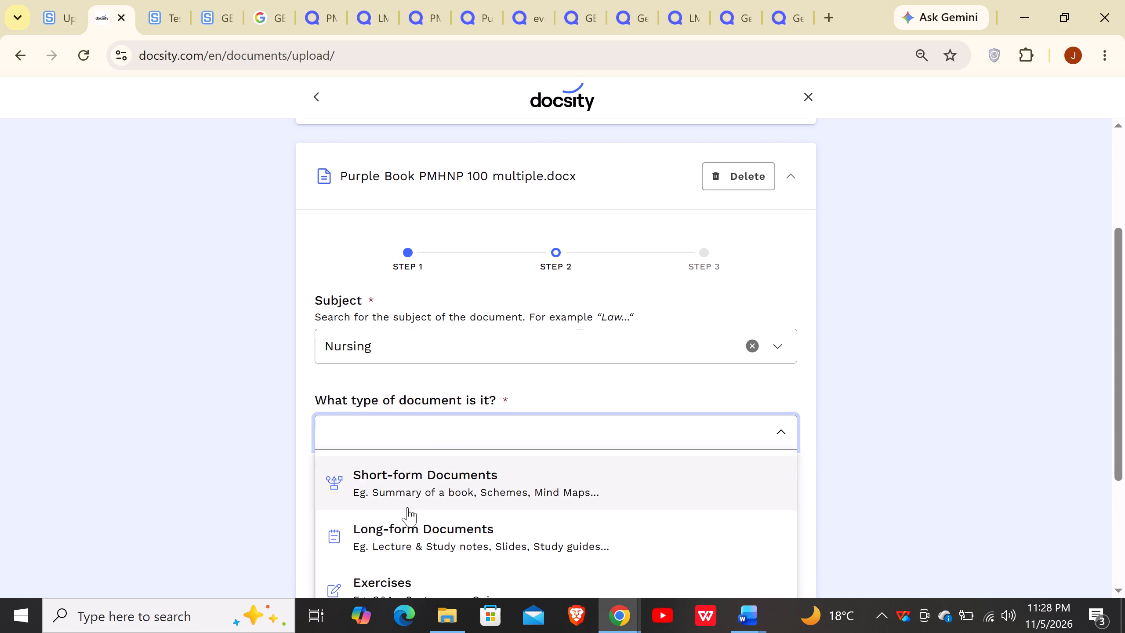
pyautogui.scroll(-1, 407, 507)
pyautogui.click(439, 421)
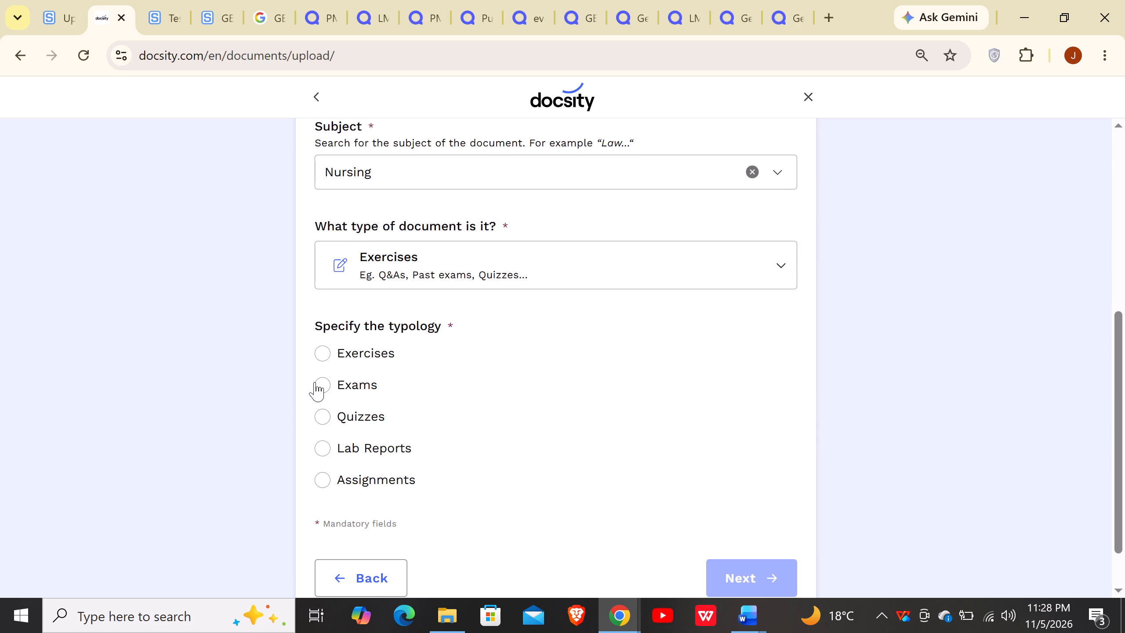
pyautogui.click(315, 382)
pyautogui.scroll(-2, 553, 377)
pyautogui.click(745, 531)
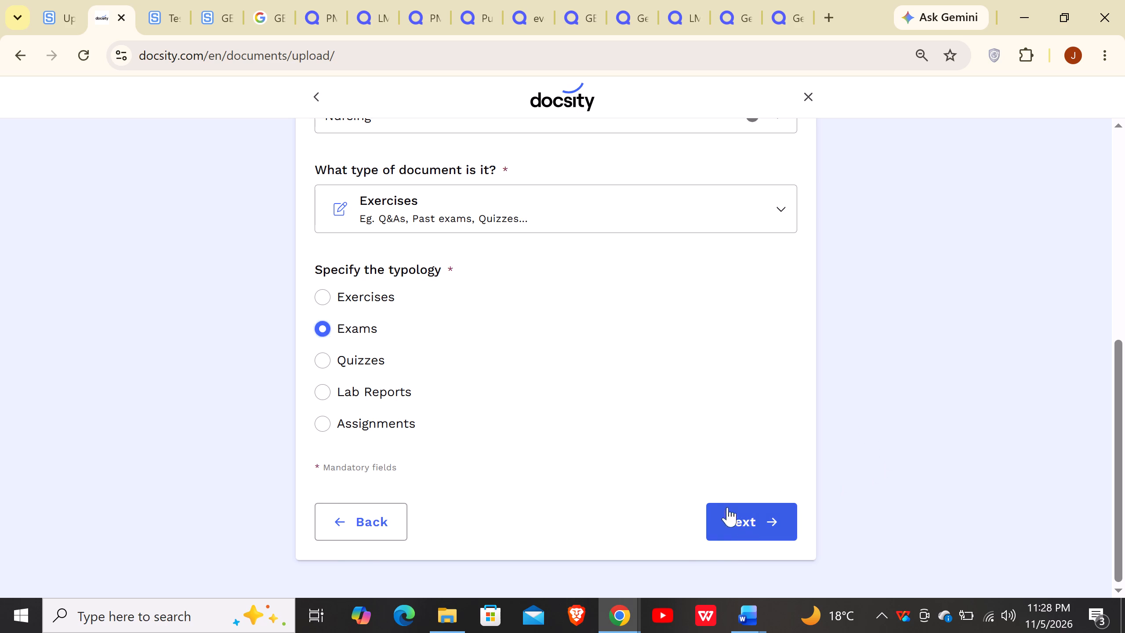
# Set the price of the Purple Book PMHNP document to 100 points.
pyautogui.scroll(4, 671, 469)
pyautogui.click(608, 458)
pyautogui.scroll(-2, 610, 457)
pyautogui.scroll(-2, 496, 439)
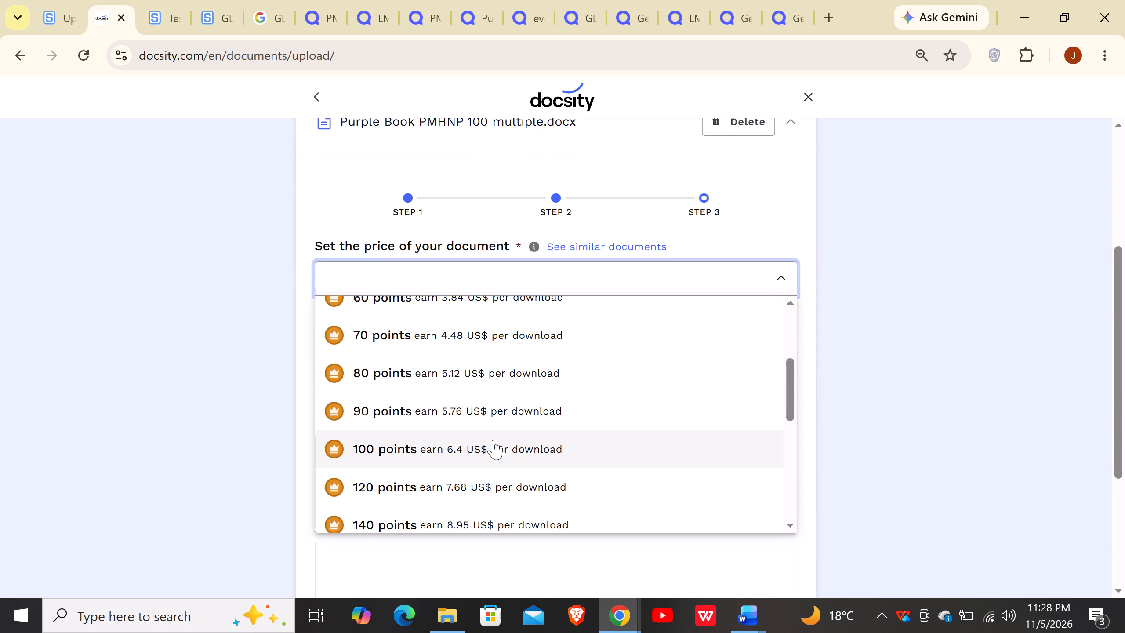
pyautogui.click(493, 440)
# Open the Purple Book PMHNP 100 multiple document from the stuvia folder in Word and copy its full red title.
pyautogui.click(476, 400)
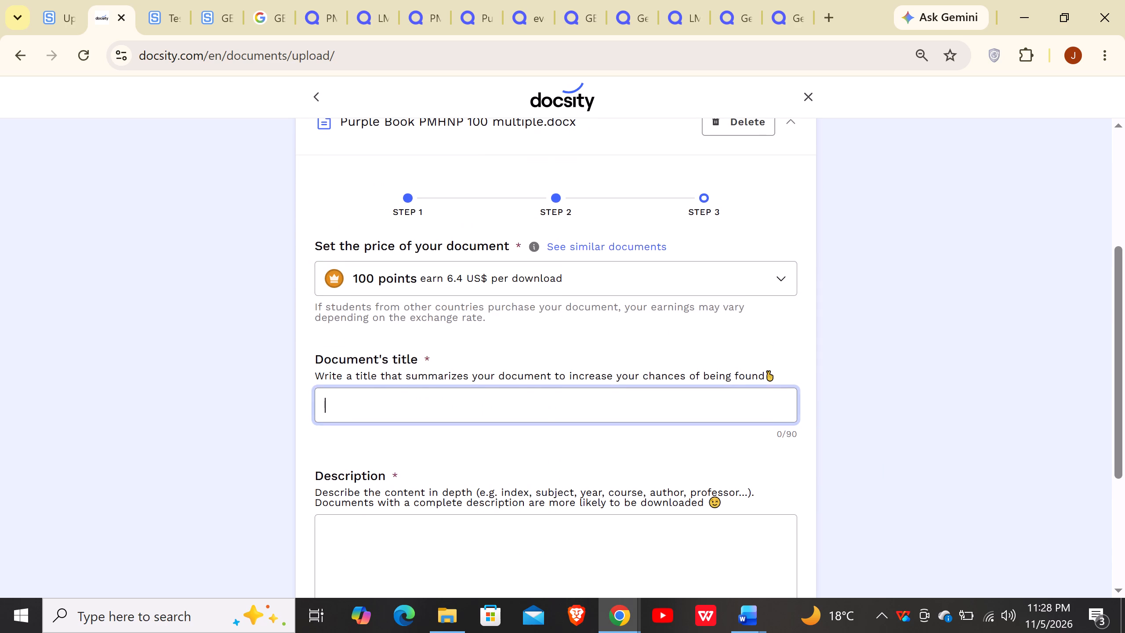
pyautogui.scroll(3, 485, 400)
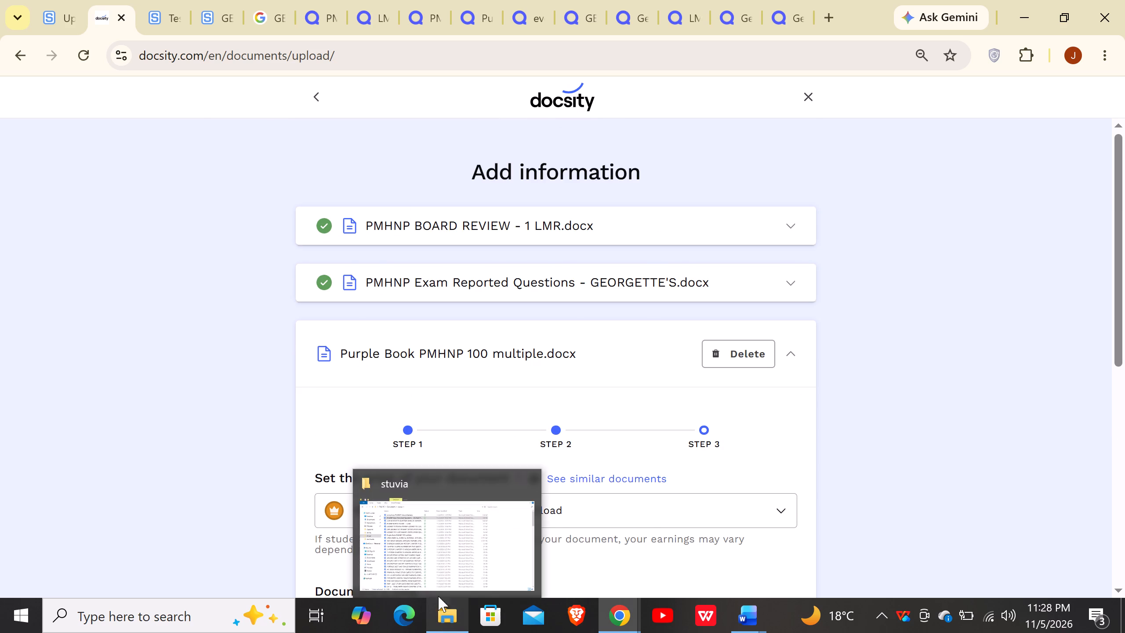
pyautogui.click(442, 566)
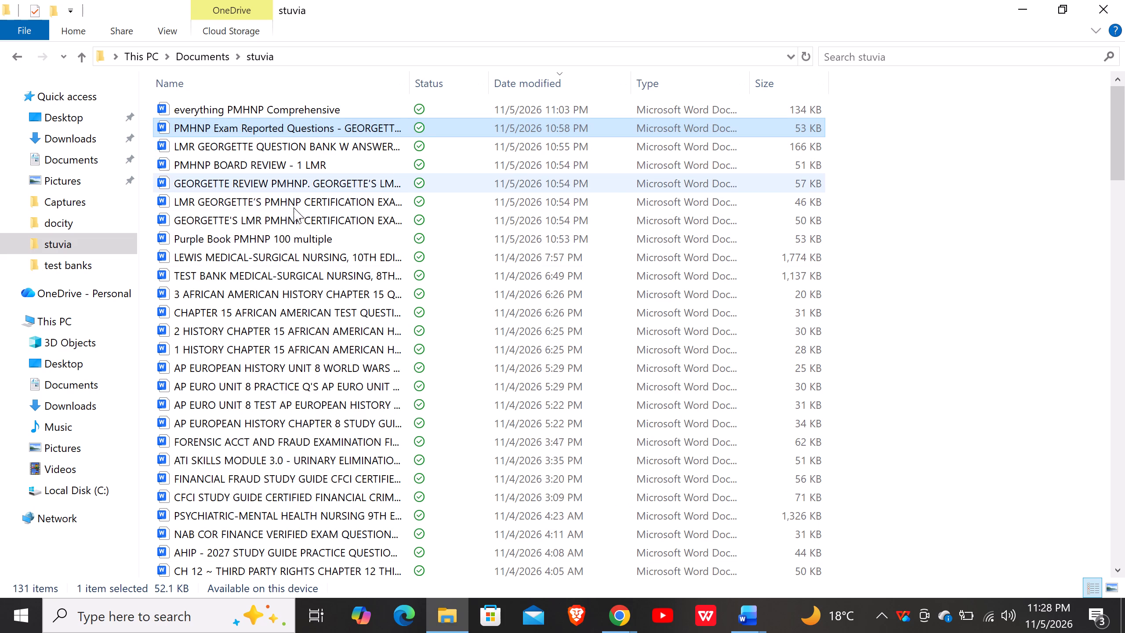
pyautogui.doubleClick(284, 243)
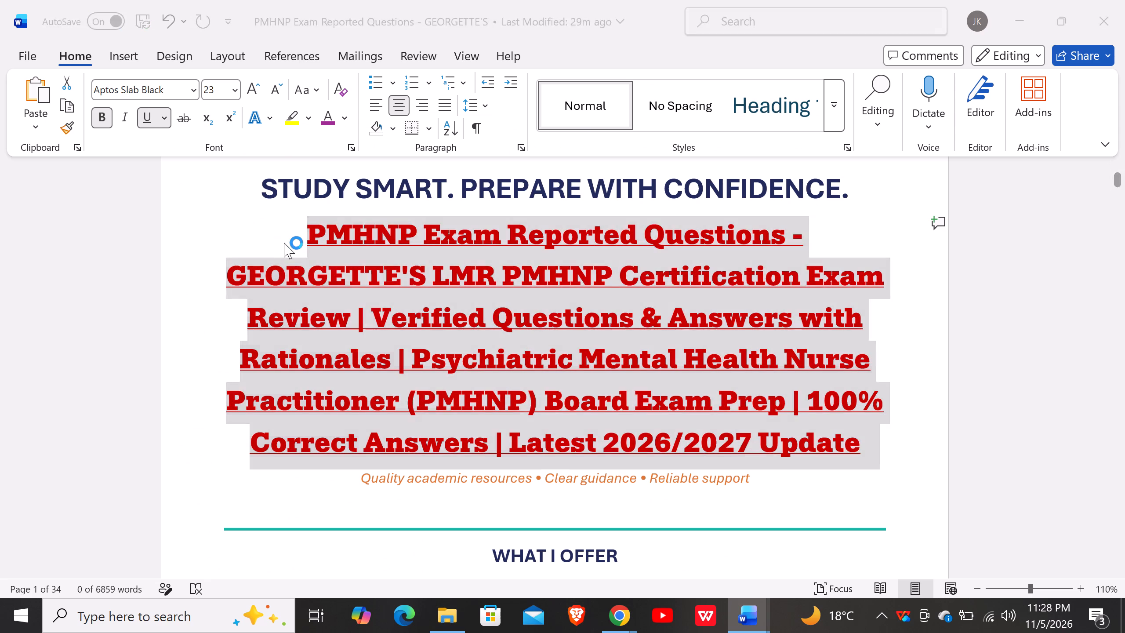
pyautogui.moveTo(709, 432); pyautogui.dragTo(558, 413)
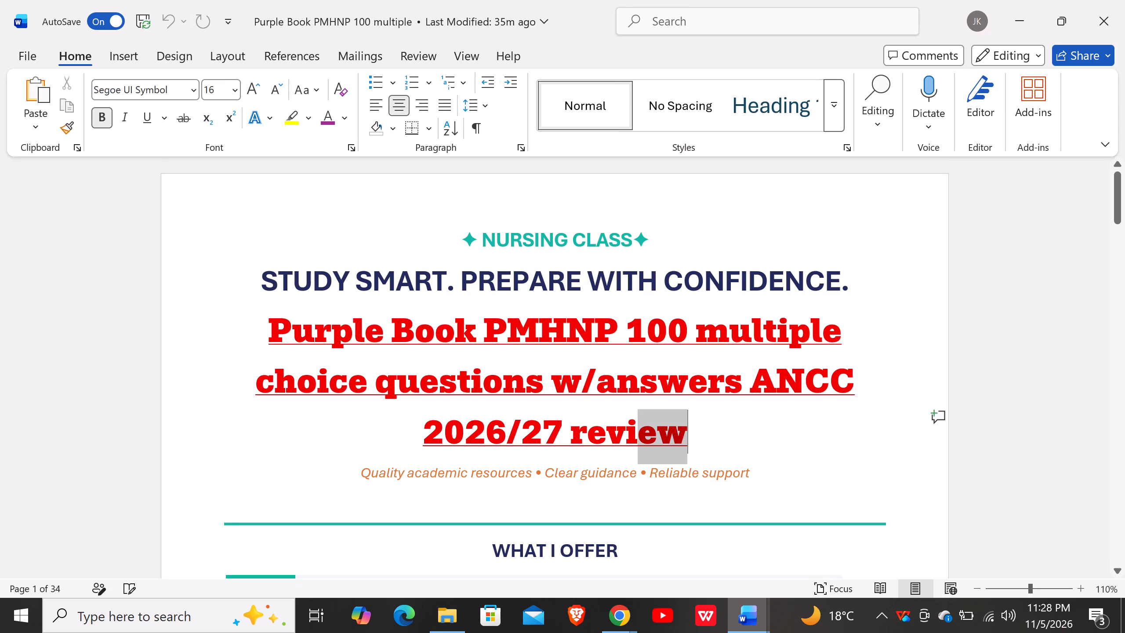
pyautogui.moveTo(558, 413); pyautogui.dragTo(345, 349)
pyautogui.click(330, 324)
pyautogui.moveTo(689, 427); pyautogui.dragTo(293, 345)
pyautogui.hotkey('ctrl', 'c')
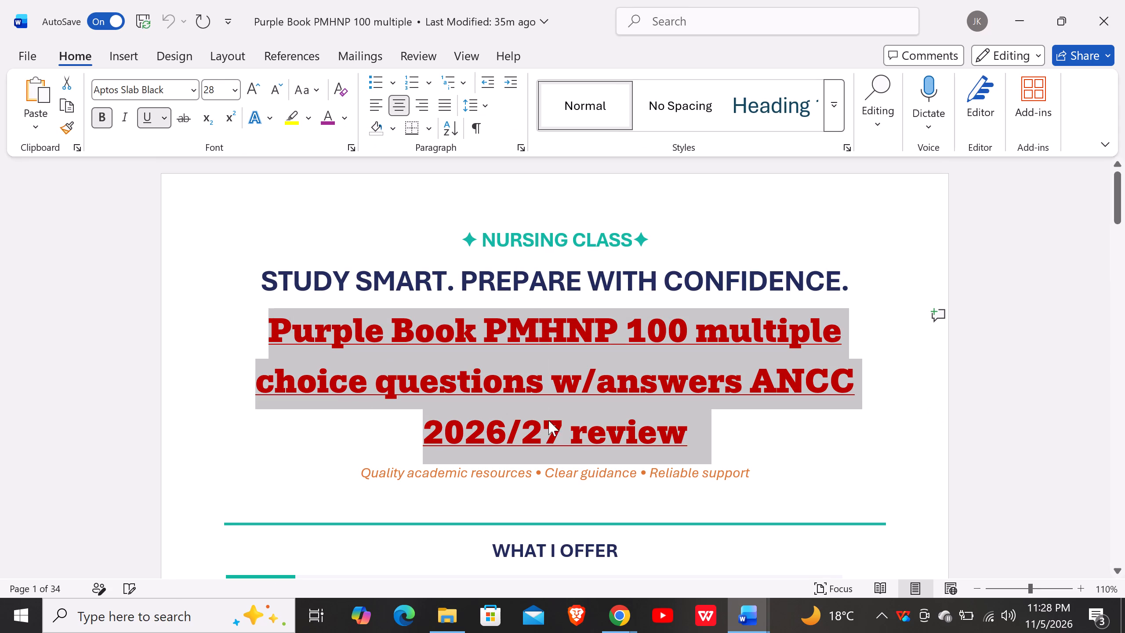
# Back on Docsity, paste the copied title as the Purple Book document's title and description, and upload the document.
pyautogui.click(698, 574)
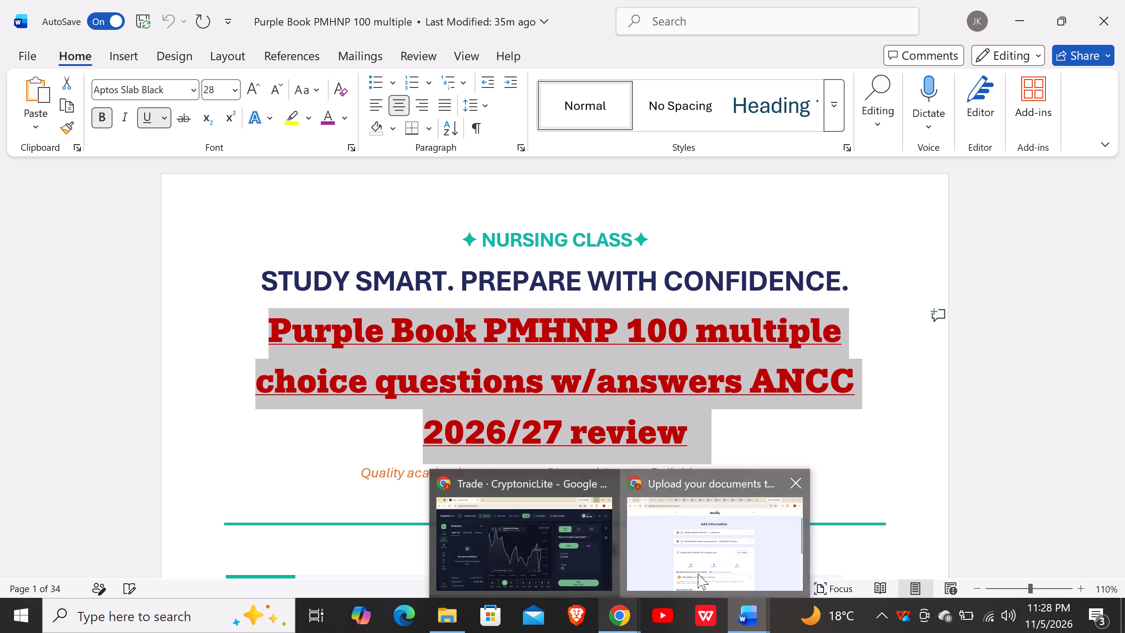
pyautogui.scroll(-3, 541, 461)
pyautogui.hotkey('ctrl', 'v')
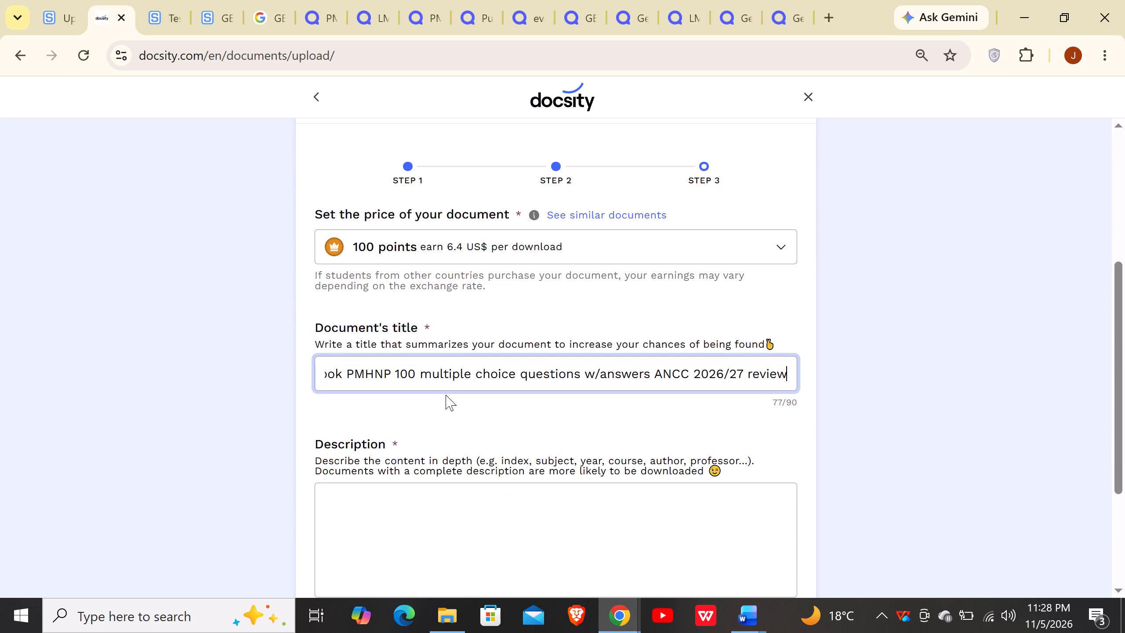
pyautogui.scroll(-2, 448, 395)
pyautogui.click(461, 390)
pyautogui.hotkey('ctrl', 'v')
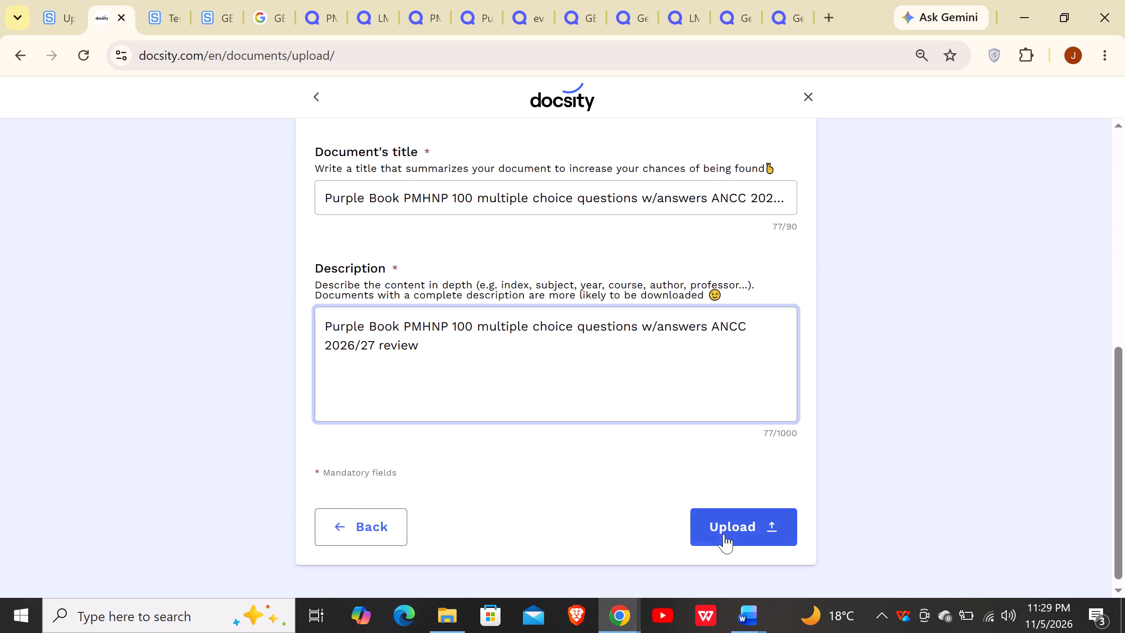
pyautogui.click(723, 524)
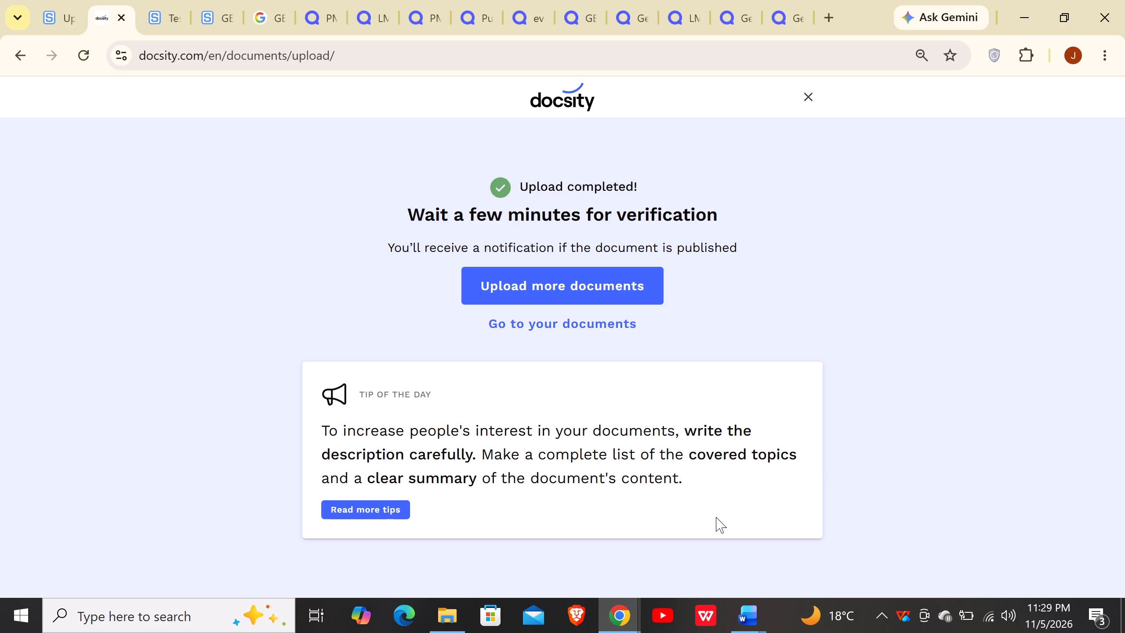
# Open the Docsity sales area and check the list of recently uploaded documents.
pyautogui.click(551, 326)
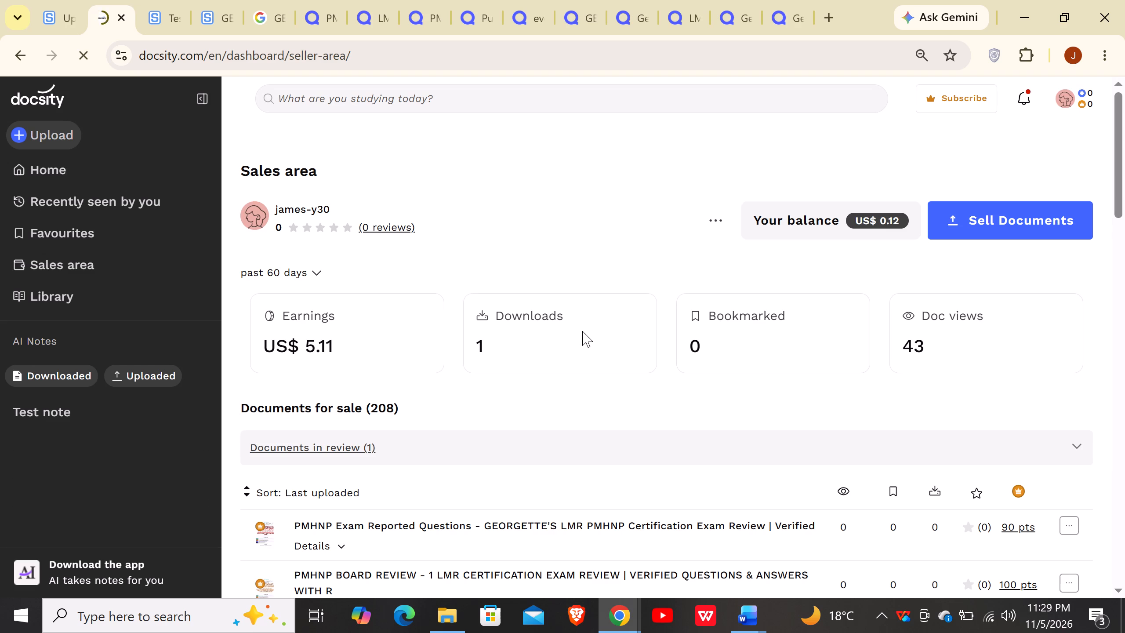
pyautogui.scroll(-2, 582, 331)
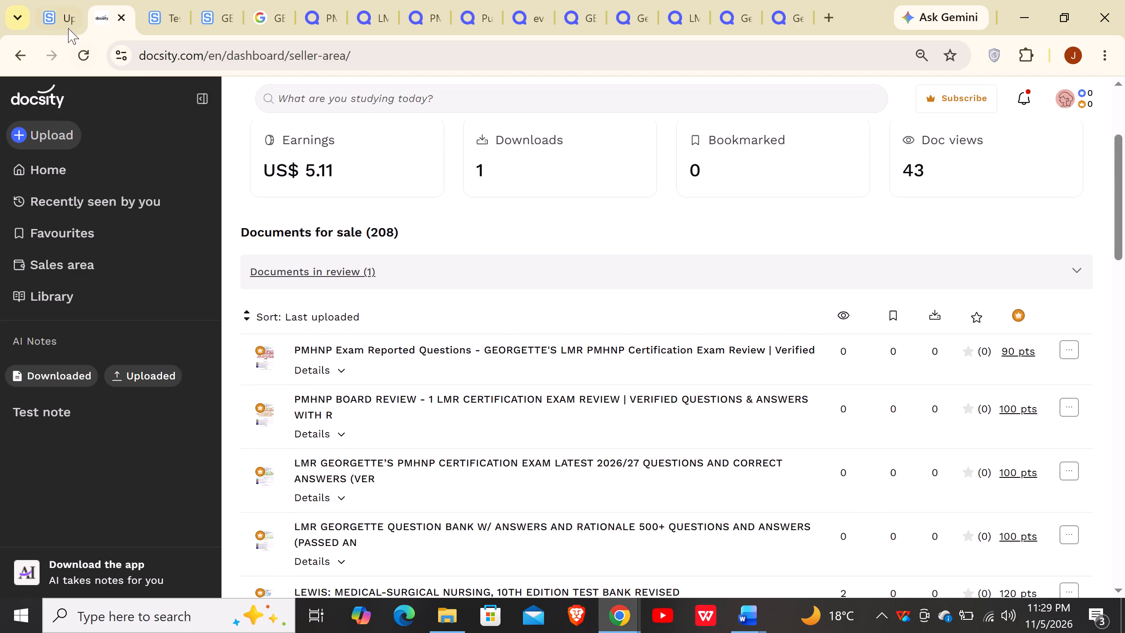
# Switch to Stuvia, open the seller dashboard and look through it down to the latest uploads.
pyautogui.click(64, 16)
pyautogui.scroll(4, 352, 323)
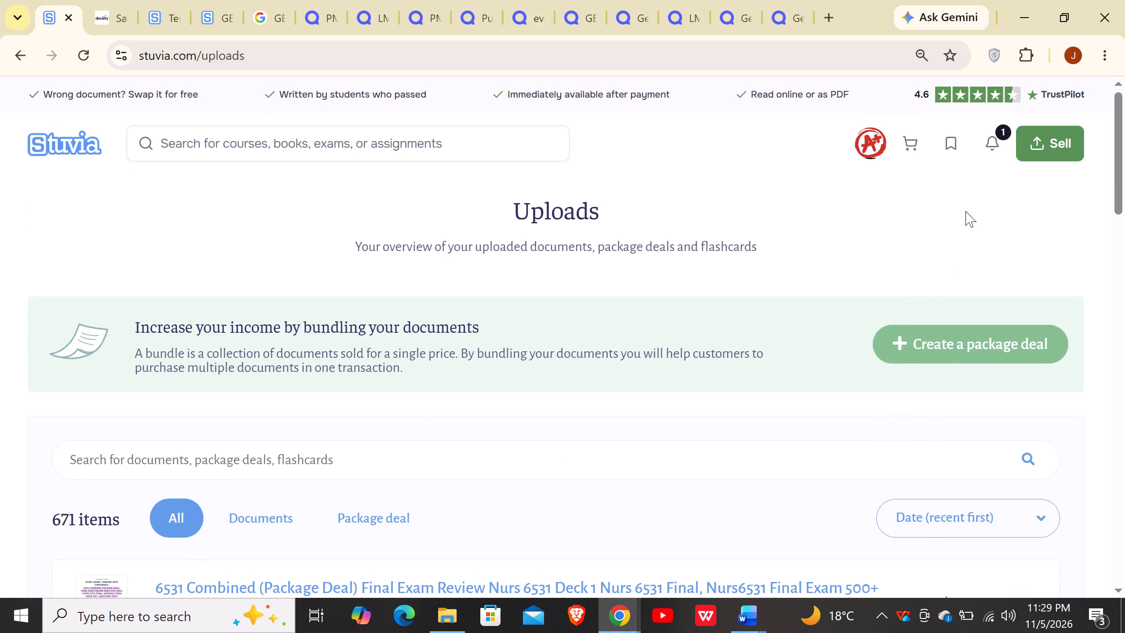
pyautogui.click(875, 145)
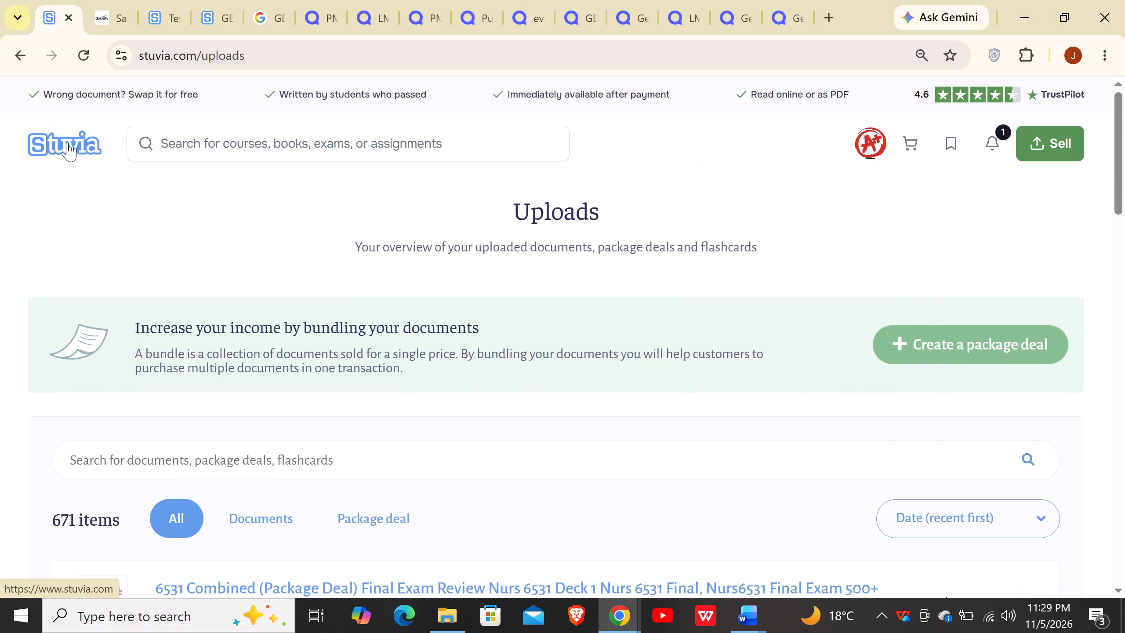
pyautogui.click(67, 143)
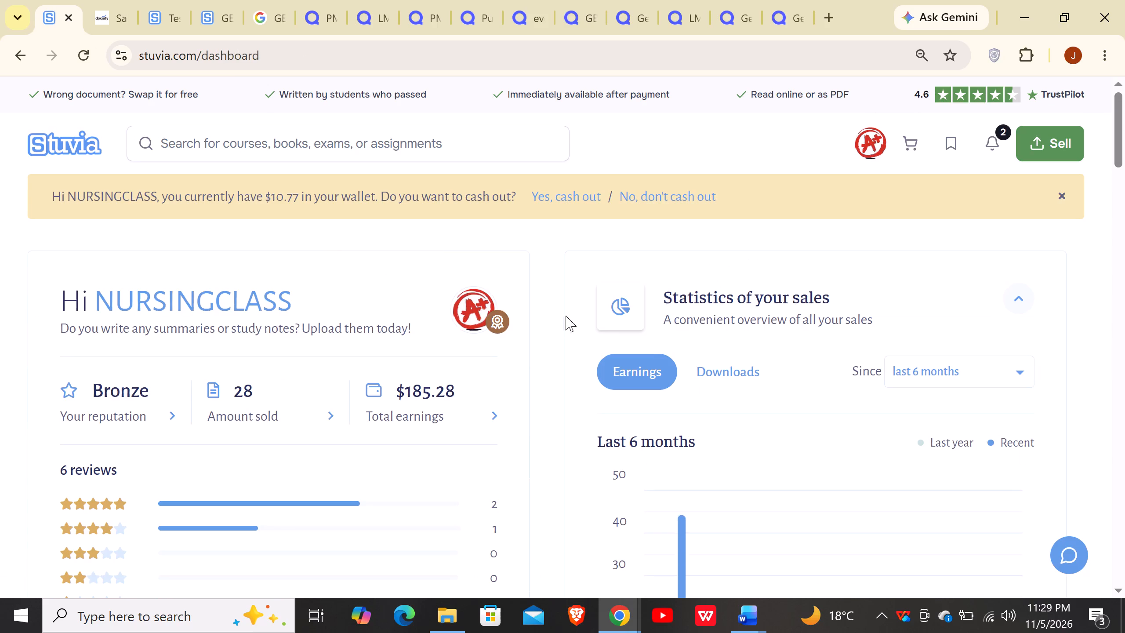
pyautogui.scroll(-6, 581, 310)
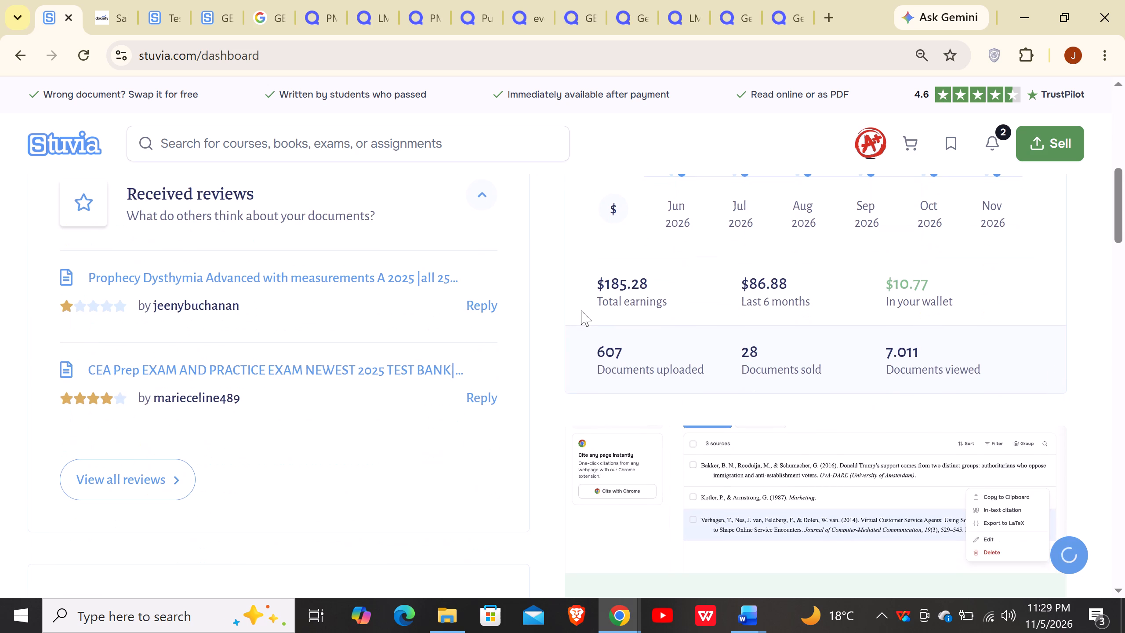
pyautogui.scroll(-8, 581, 310)
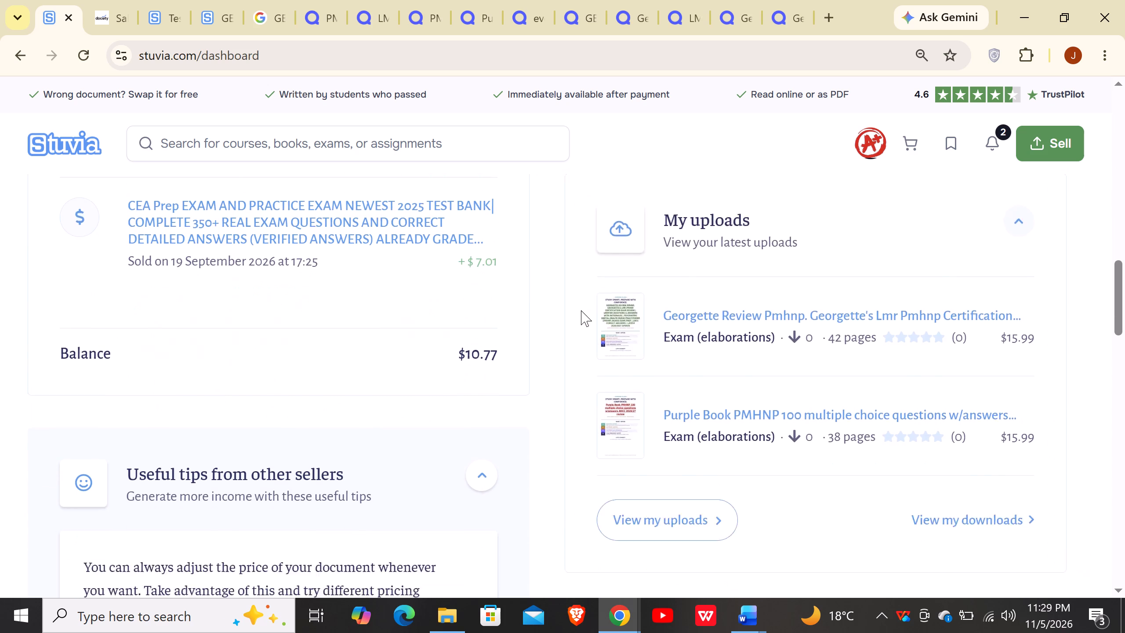
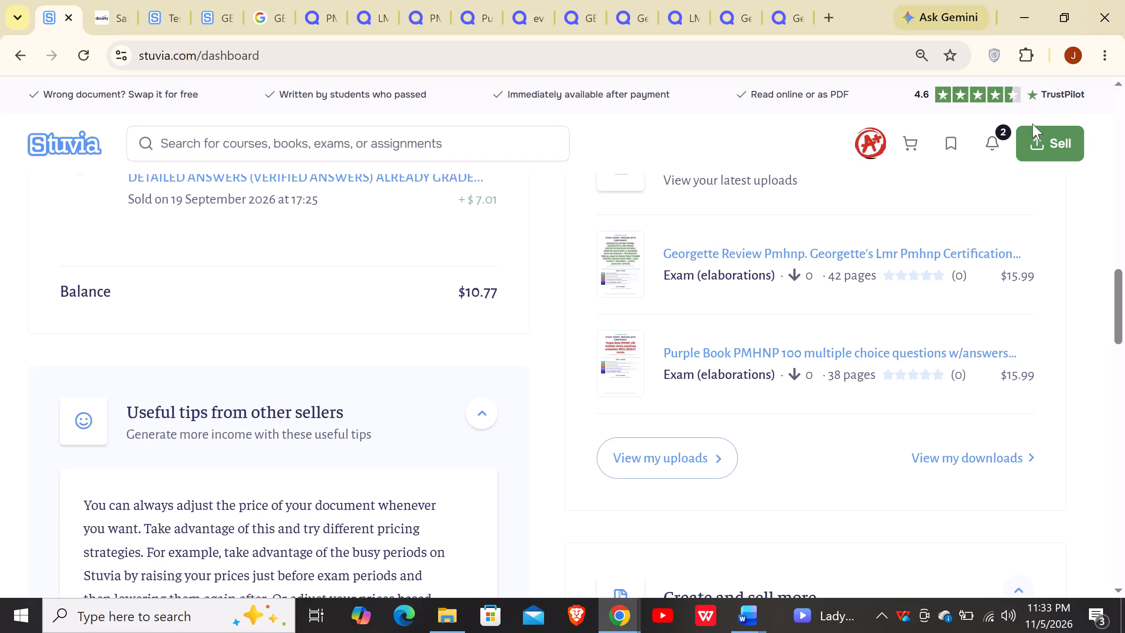
# Open the Stuvia notifications and check which document the most recent removed-upload notice refers to.
pyautogui.click(998, 152)
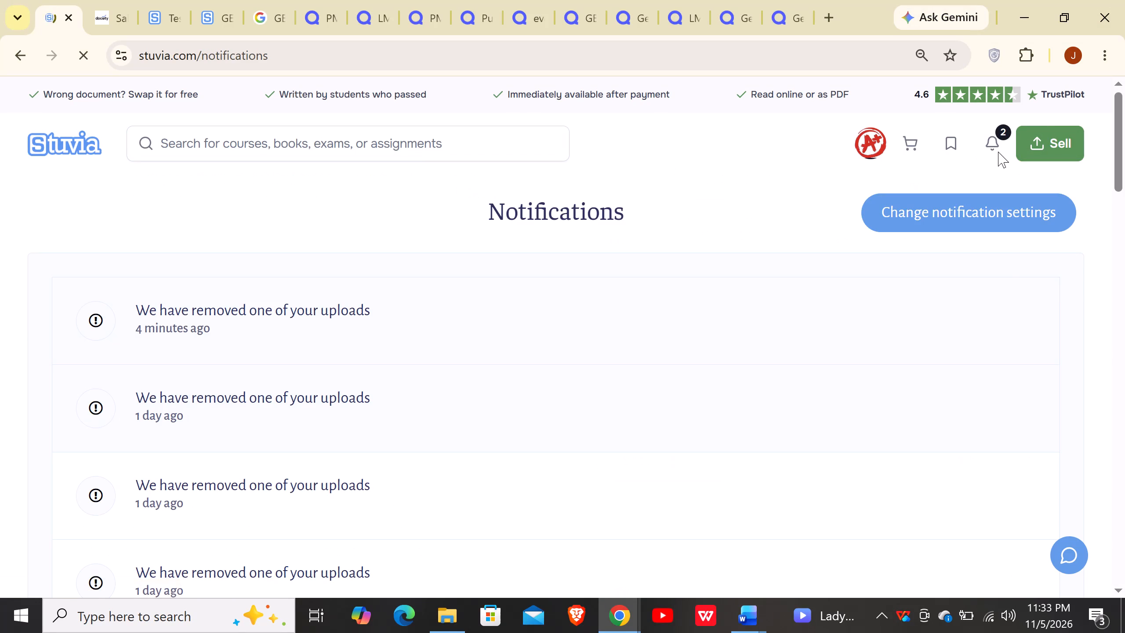
pyautogui.click(273, 346)
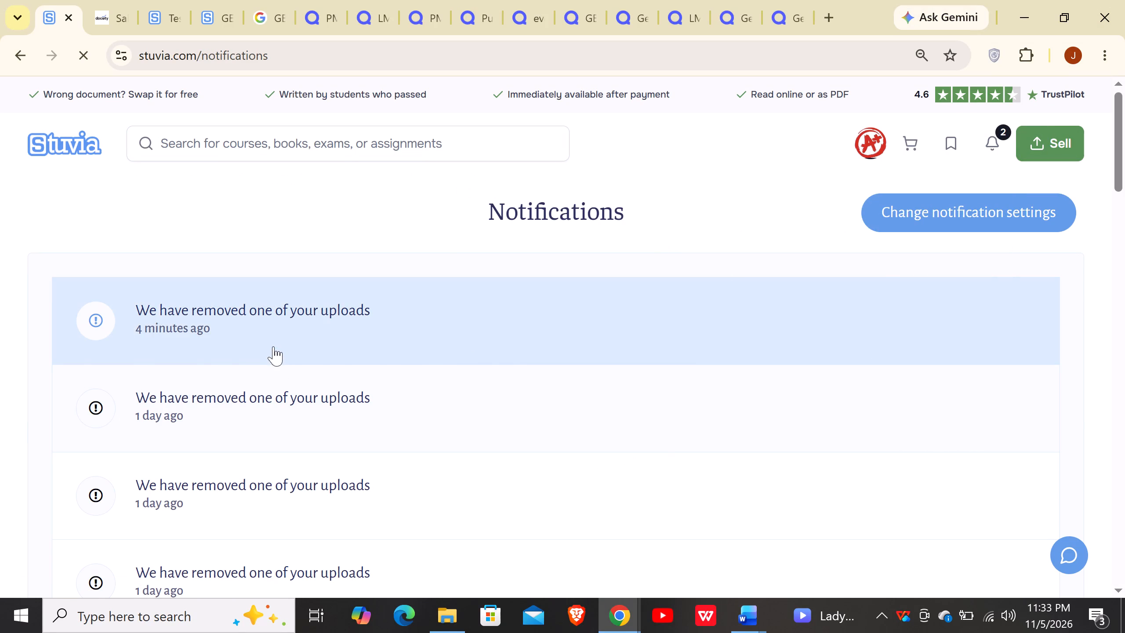
pyautogui.scroll(-4, 273, 346)
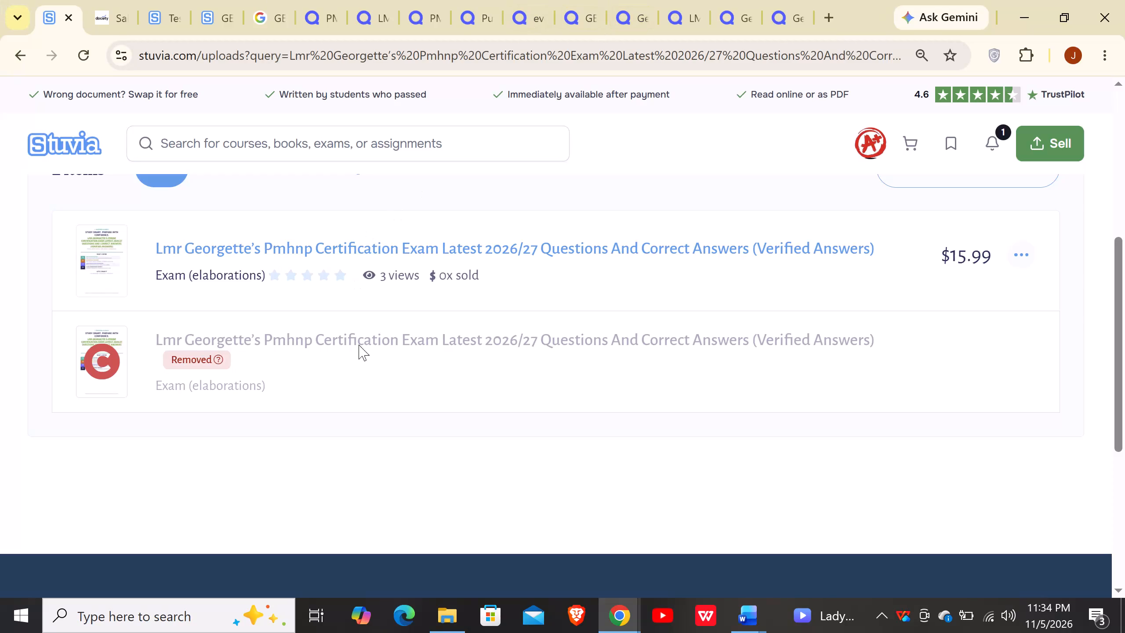
pyautogui.click(380, 278)
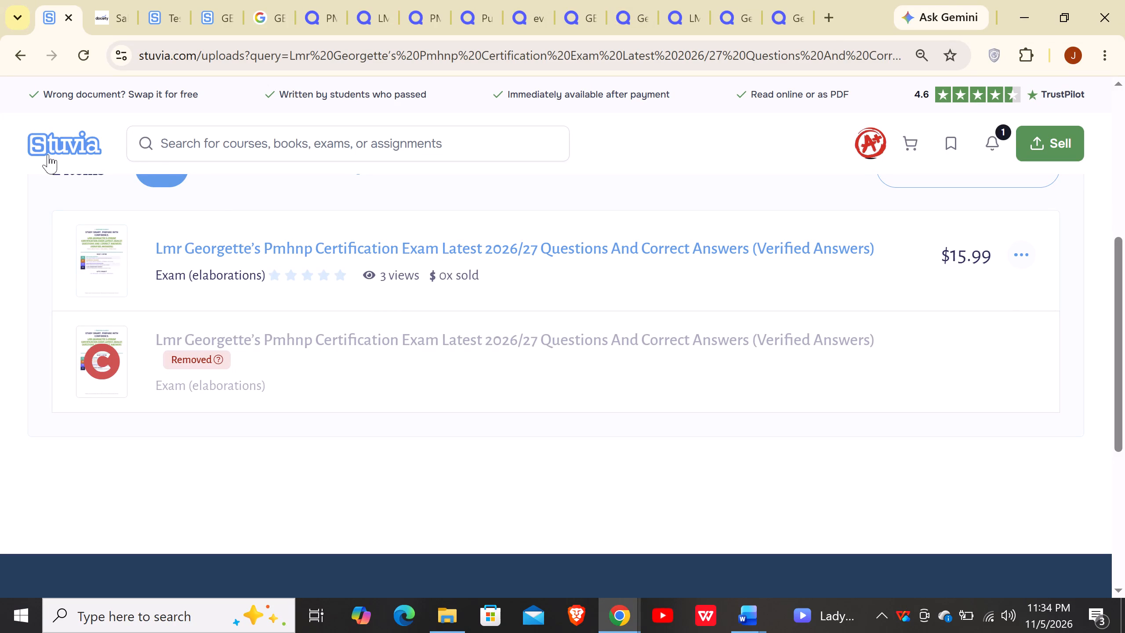
# Return to the Stuvia dashboard and look through the earnings, reviews, wallet and latest uploads.
pyautogui.click(50, 153)
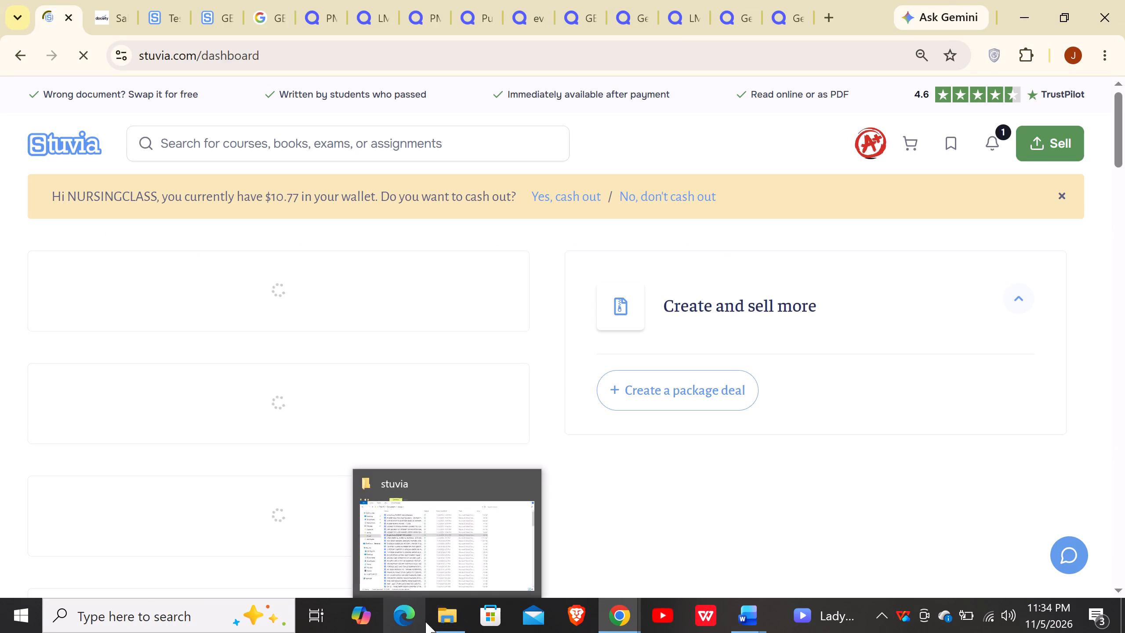
pyautogui.scroll(-6, 670, 436)
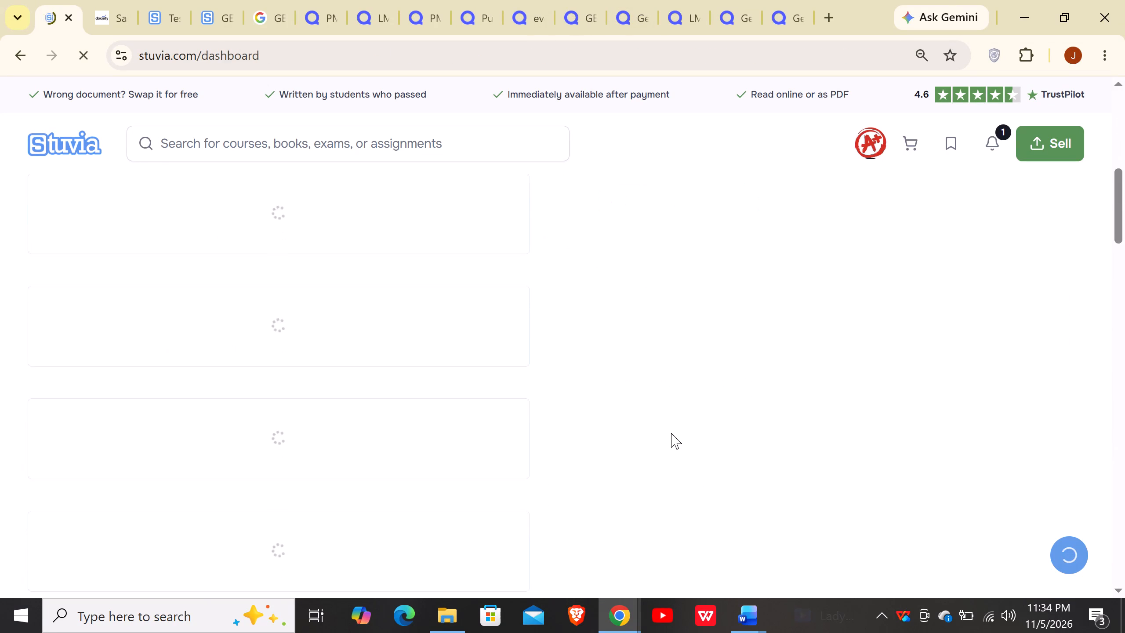
pyautogui.scroll(-5, 671, 433)
pyautogui.scroll(15, 672, 431)
pyautogui.scroll(-3, 674, 431)
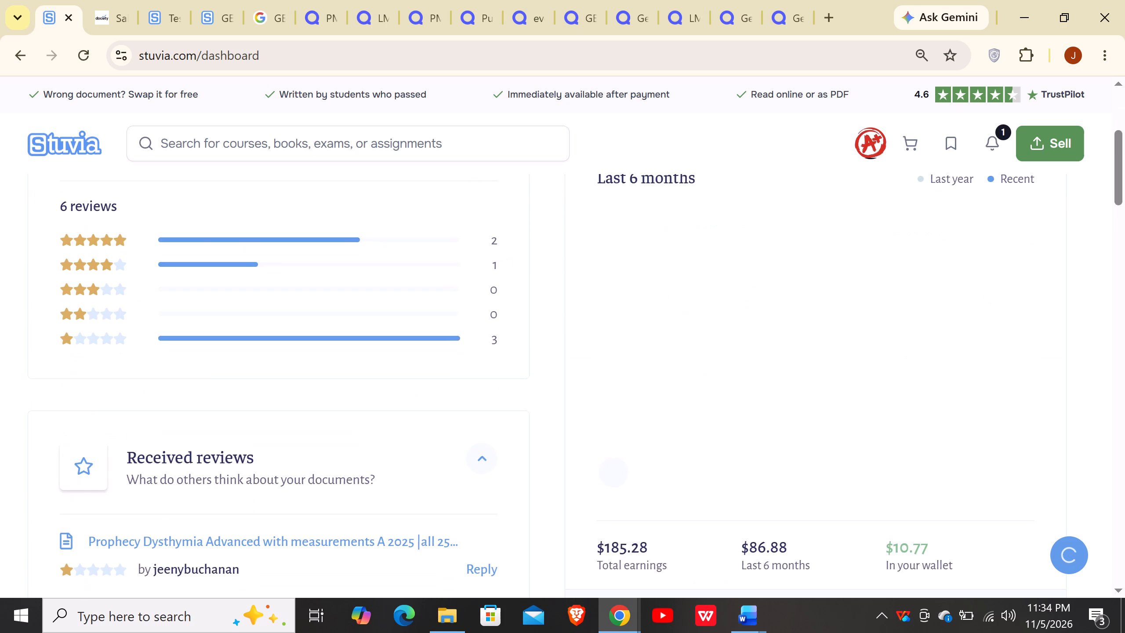
pyautogui.scroll(-5, 674, 431)
pyautogui.scroll(2, 674, 431)
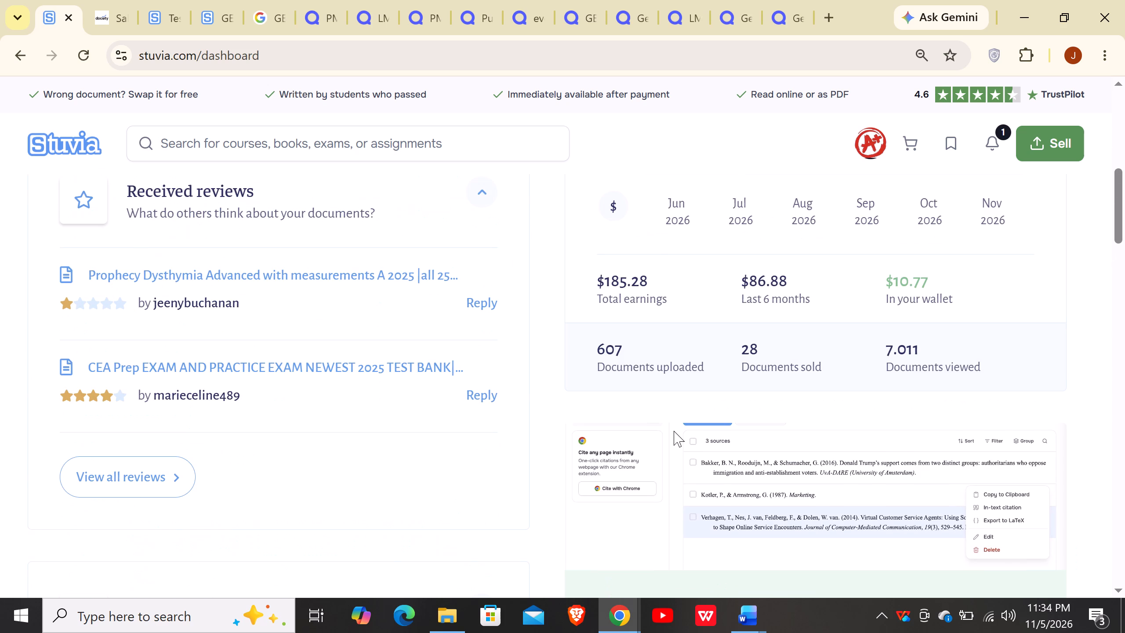
pyautogui.scroll(-8, 674, 431)
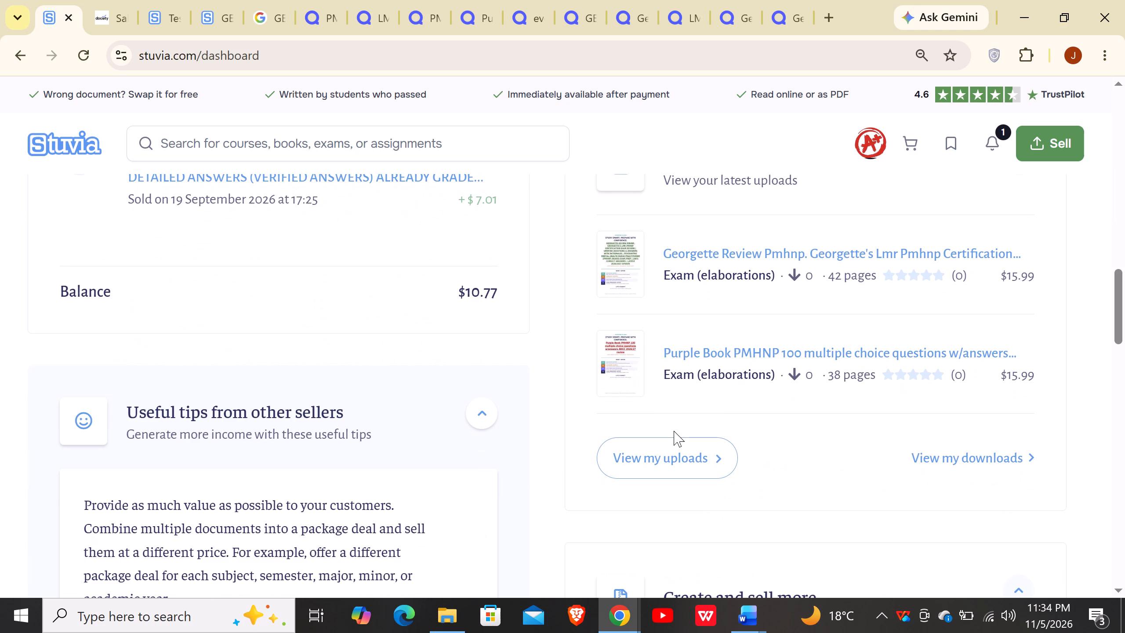
pyautogui.scroll(4, 674, 431)
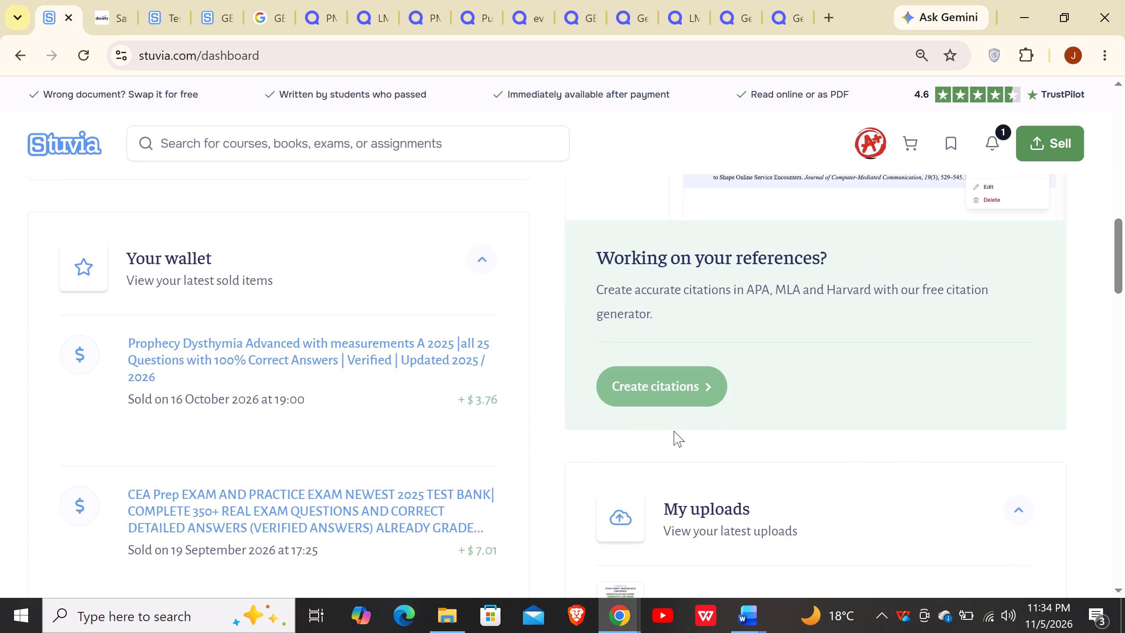
pyautogui.scroll(-3, 756, 431)
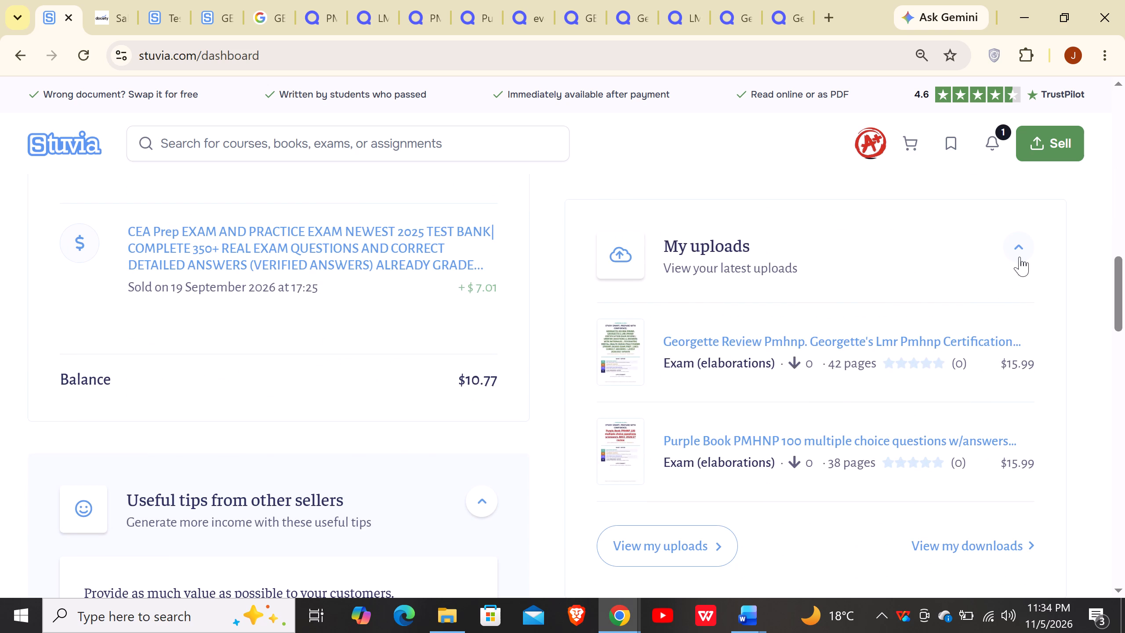
# Open the full Stuvia uploads list, view it sorted by Views (high to low), and switch back to Date (recent first).
pyautogui.click(700, 560)
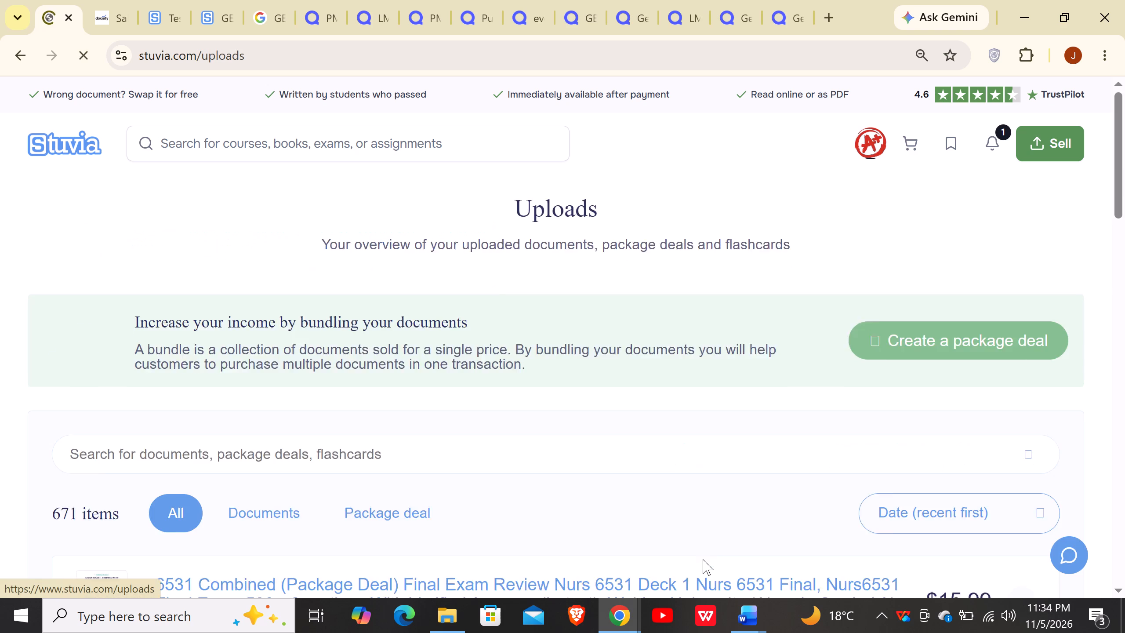
pyautogui.scroll(-3, 771, 484)
pyautogui.click(947, 268)
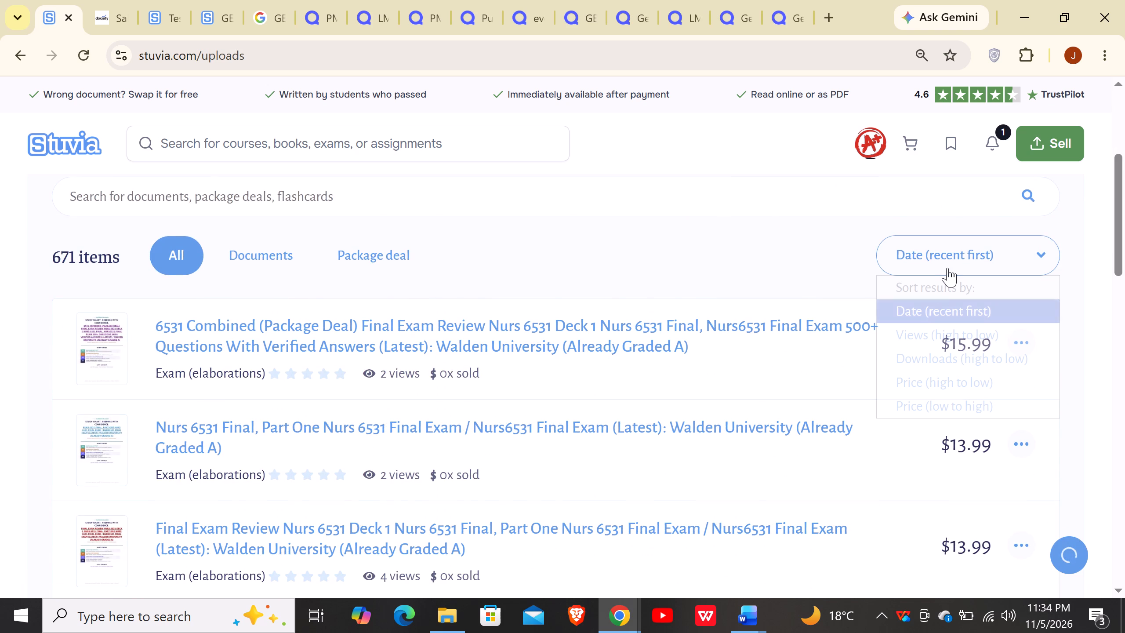
pyautogui.click(927, 341)
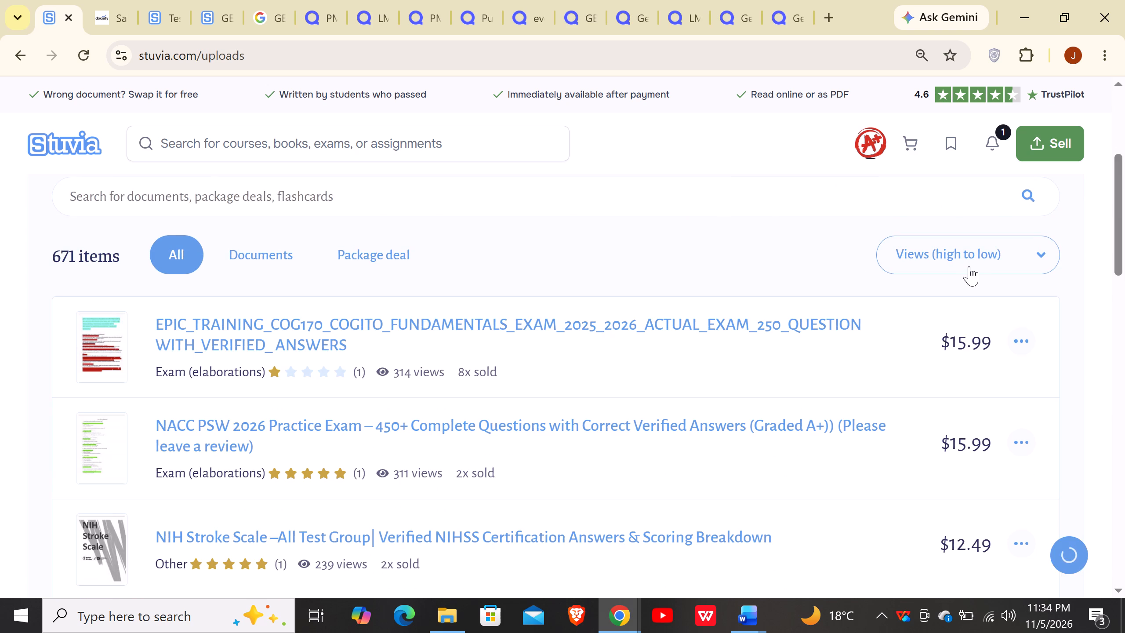
pyautogui.click(969, 264)
pyautogui.click(963, 314)
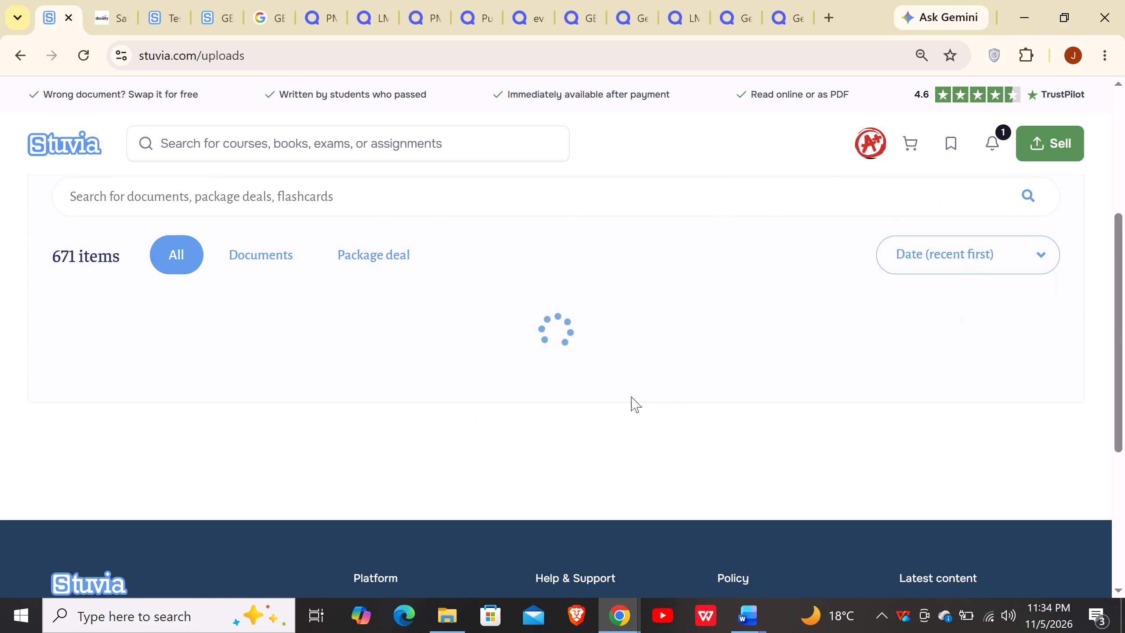
# Review the most recent Stuvia uploads, checking the PMHNP package deal and the individual PMHNP documents on the first page.
pyautogui.scroll(-3, 631, 397)
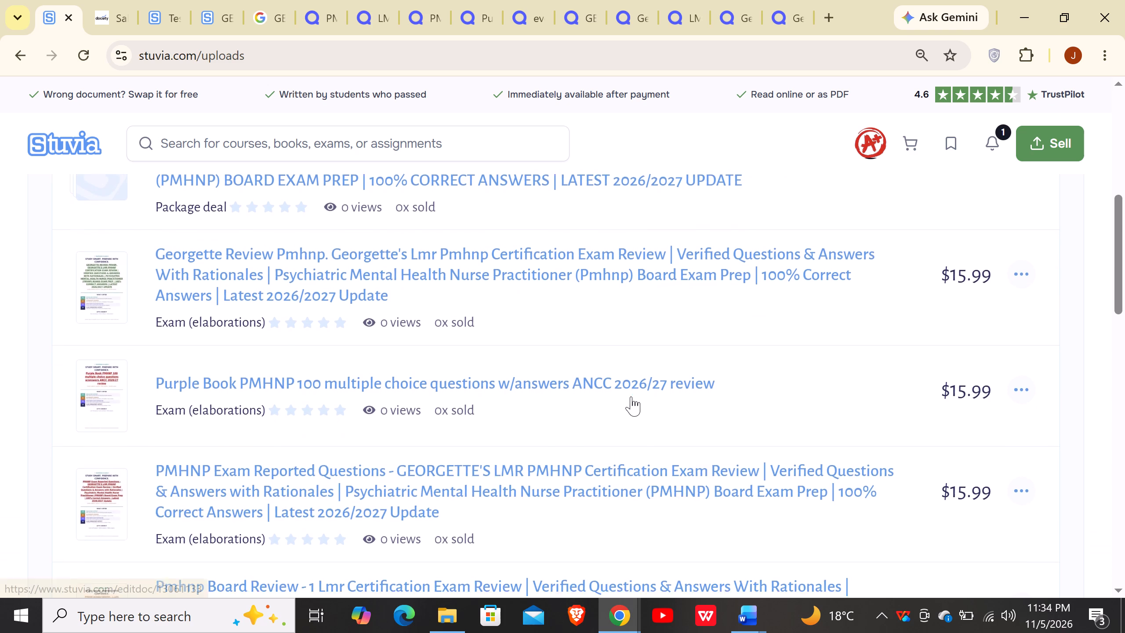
pyautogui.scroll(-4, 631, 397)
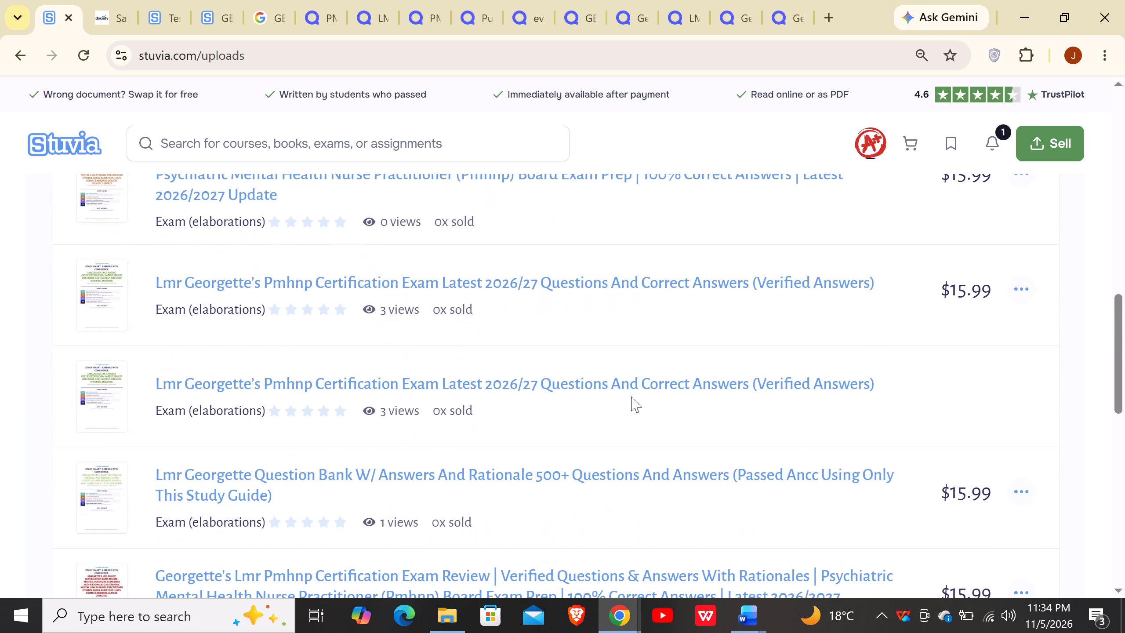
pyautogui.scroll(-2, 631, 397)
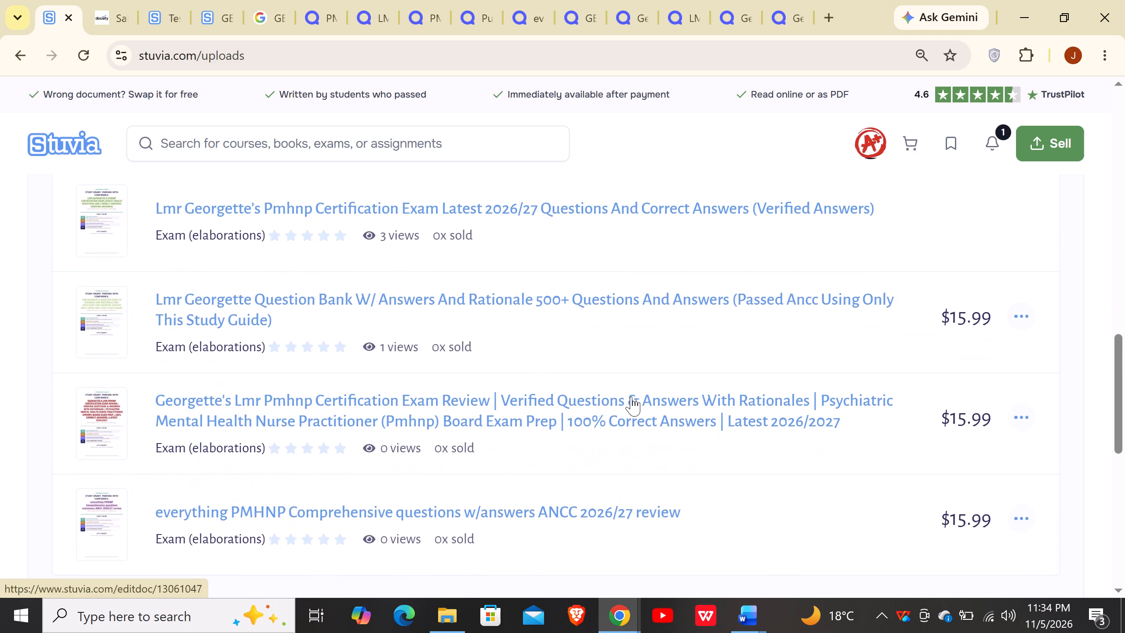
pyautogui.scroll(-2, 631, 397)
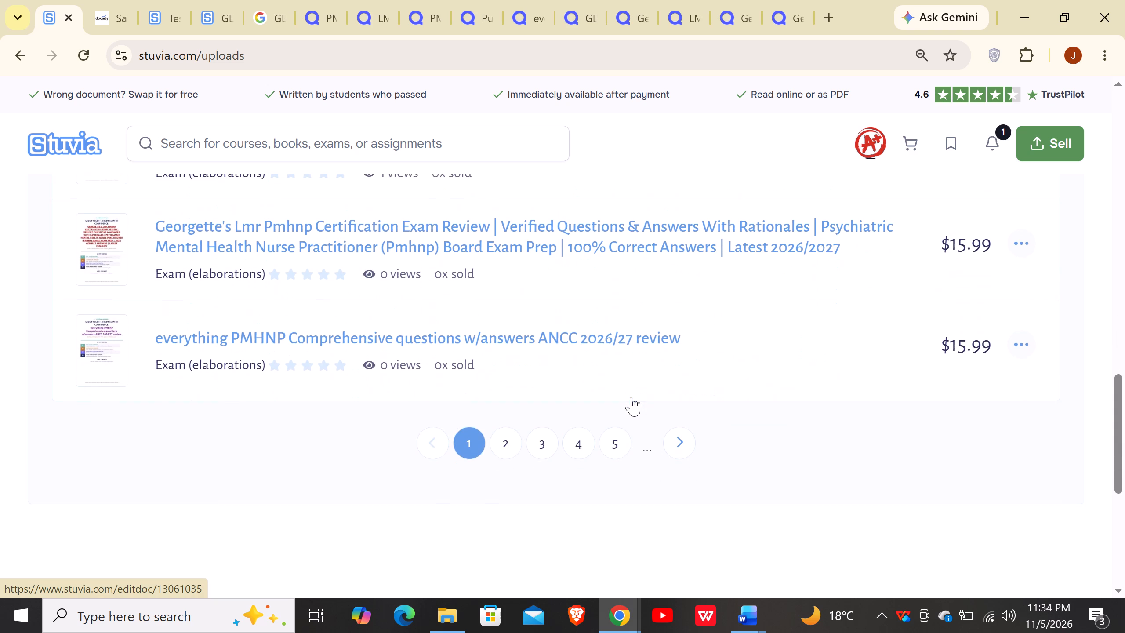
pyautogui.scroll(5, 631, 397)
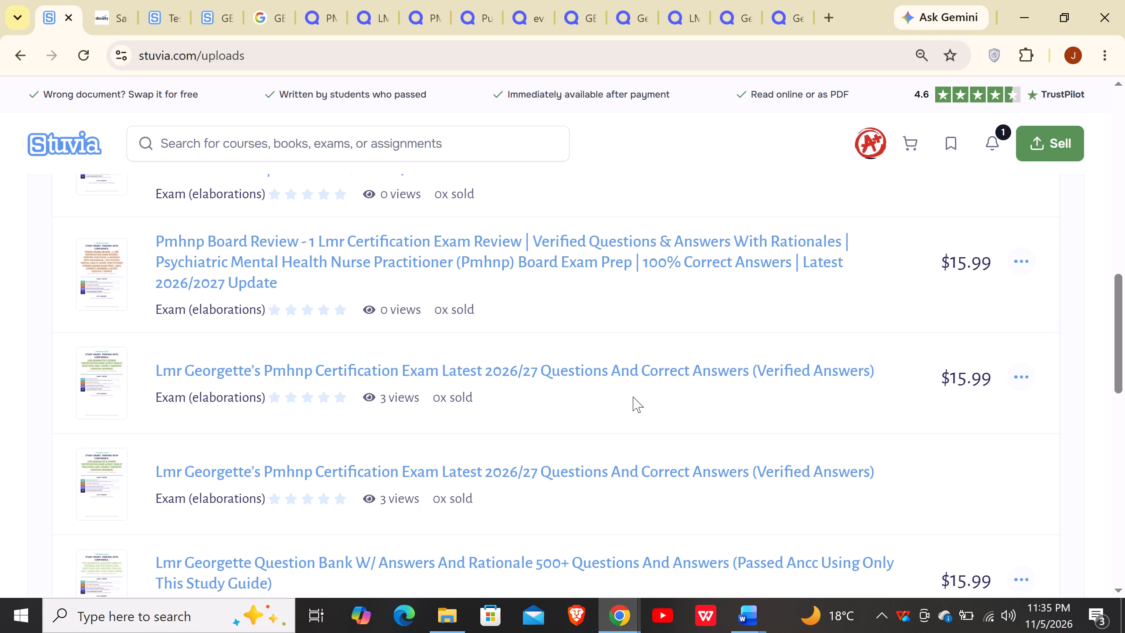
pyautogui.scroll(5, 633, 397)
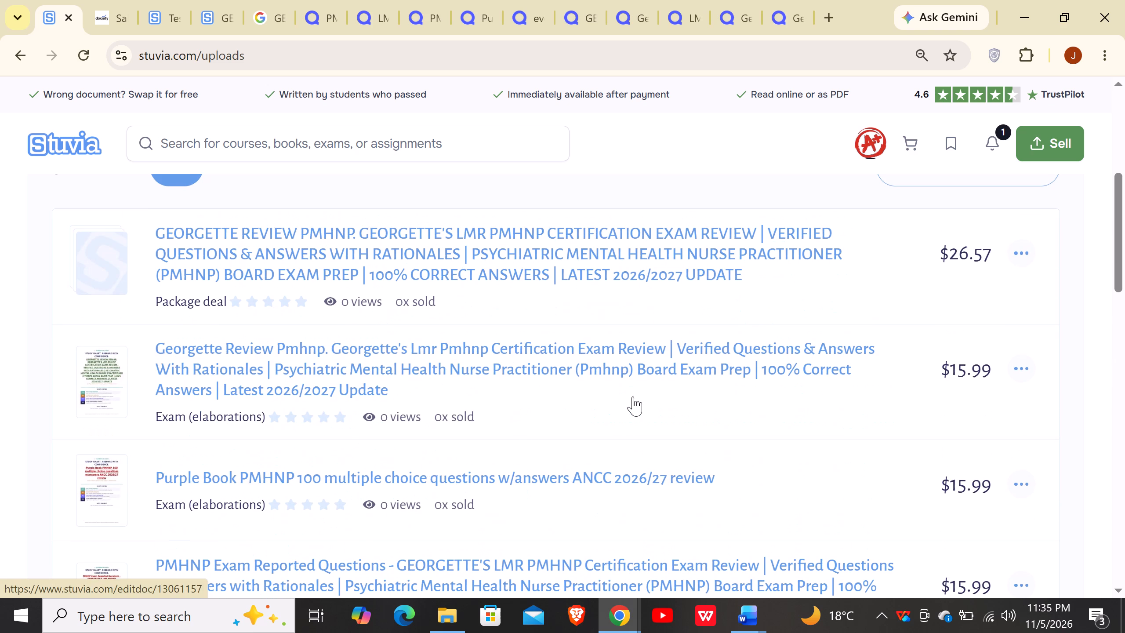
pyautogui.scroll(1, 633, 397)
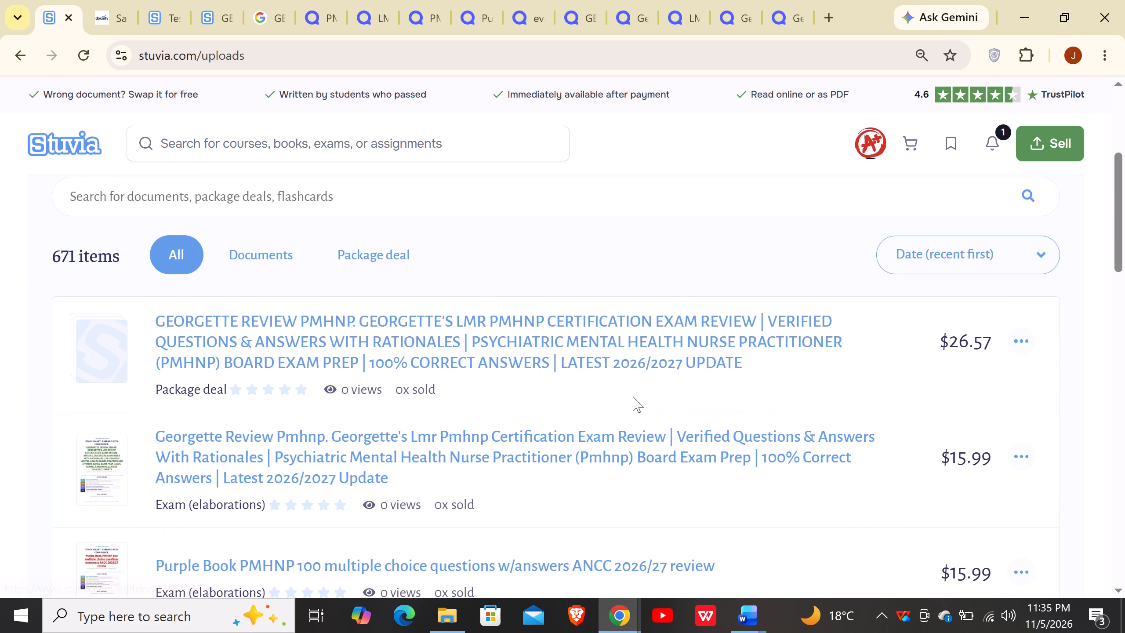
pyautogui.scroll(-10, 633, 397)
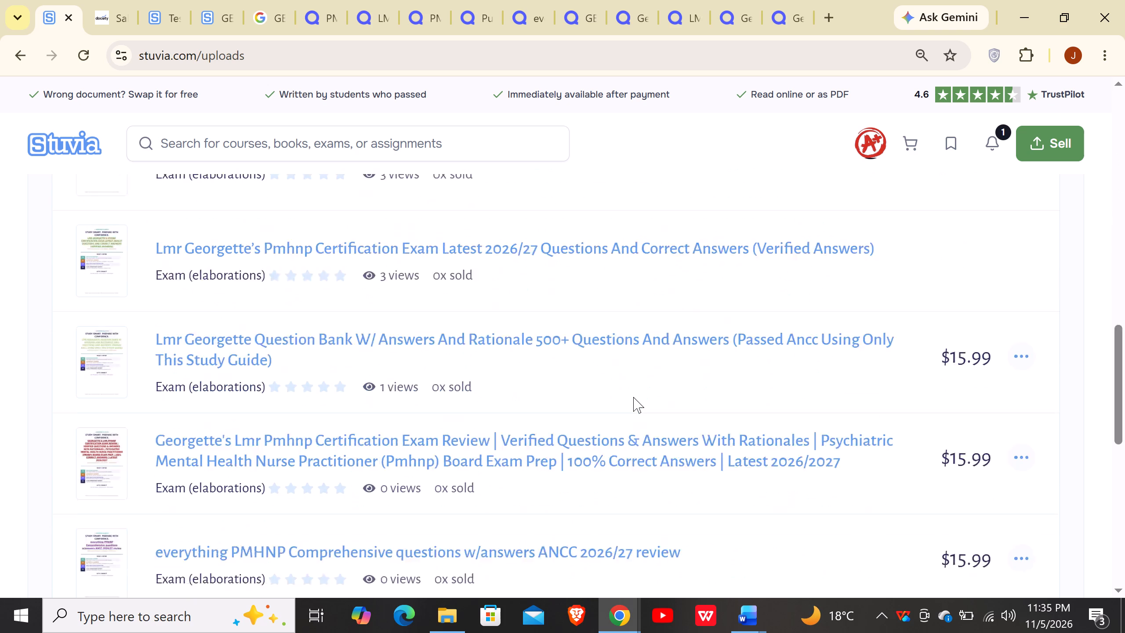
pyautogui.scroll(-1, 633, 397)
pyautogui.scroll(4, 633, 397)
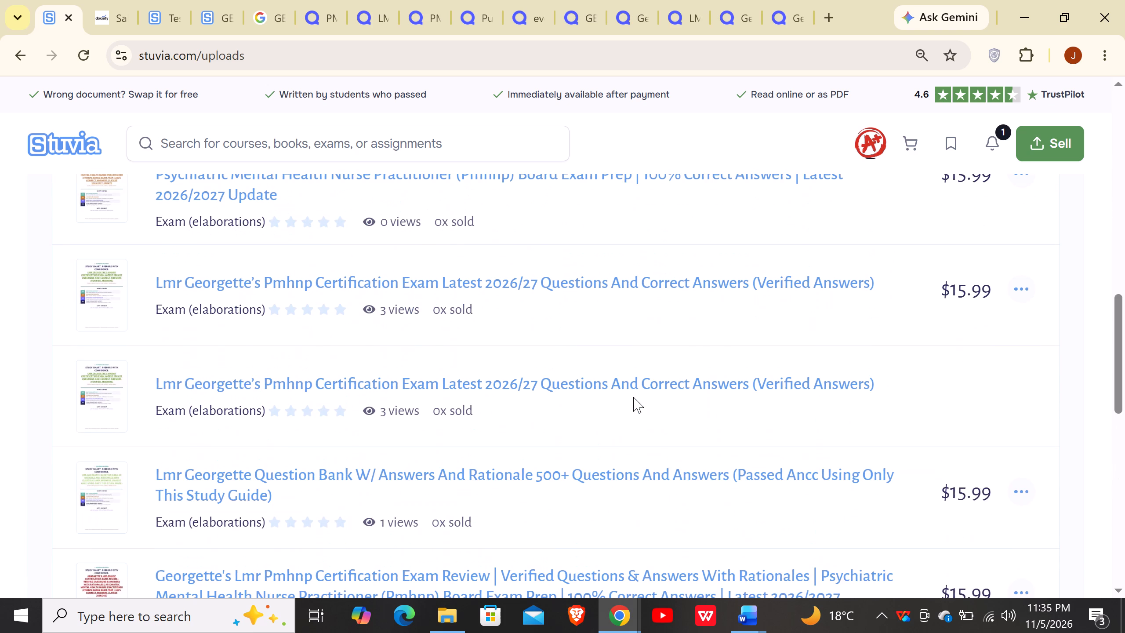
# Switch to the Docsity sales area, reload it, and check the recently uploaded PMHNP documents in the sale list.
pyautogui.click(126, 9)
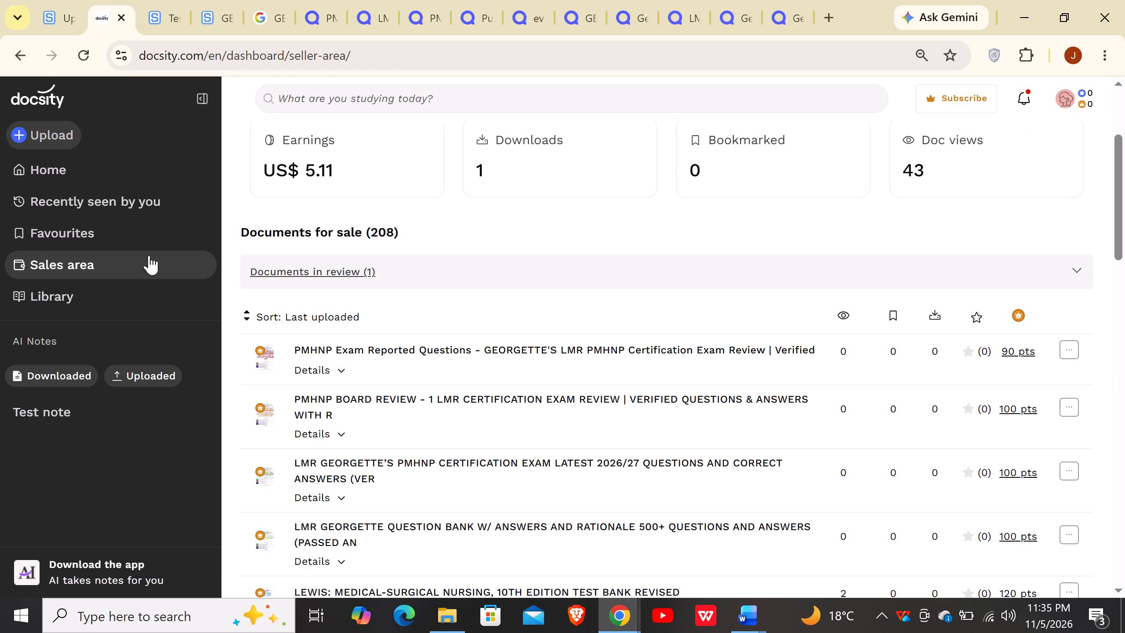
pyautogui.click(77, 53)
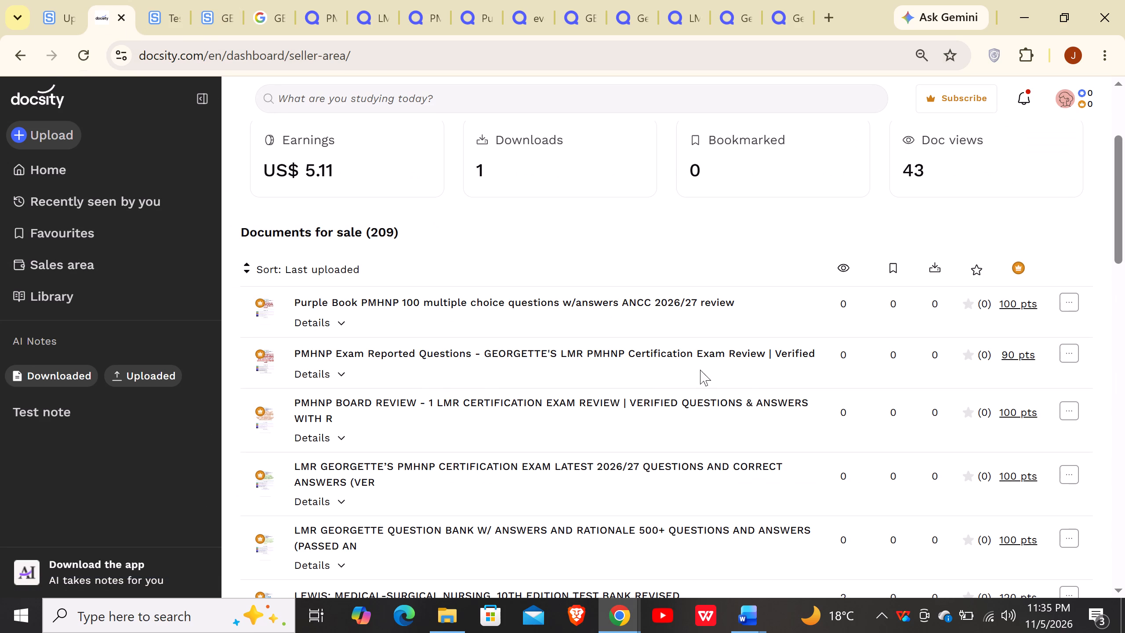
pyautogui.scroll(-2, 725, 326)
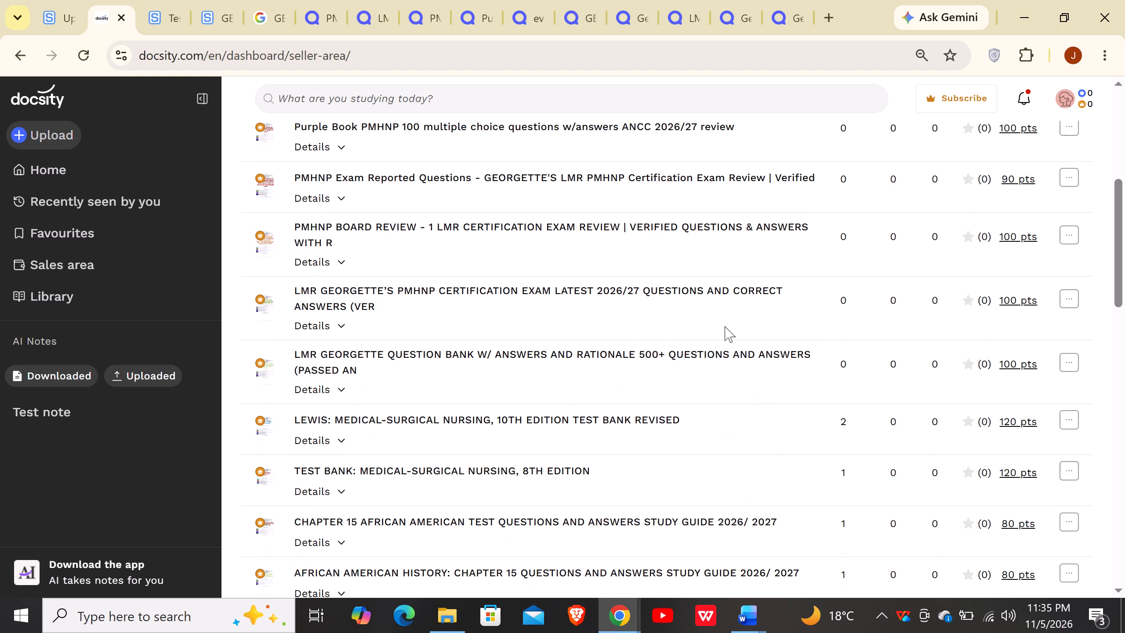
pyautogui.scroll(1, 725, 326)
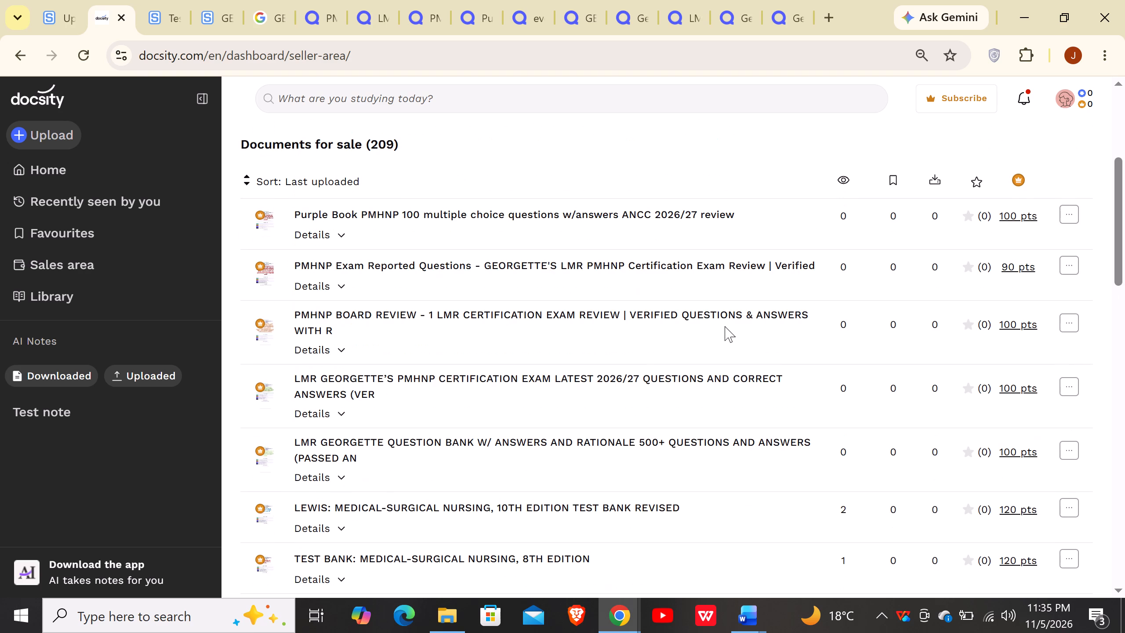
pyautogui.scroll(1, 725, 326)
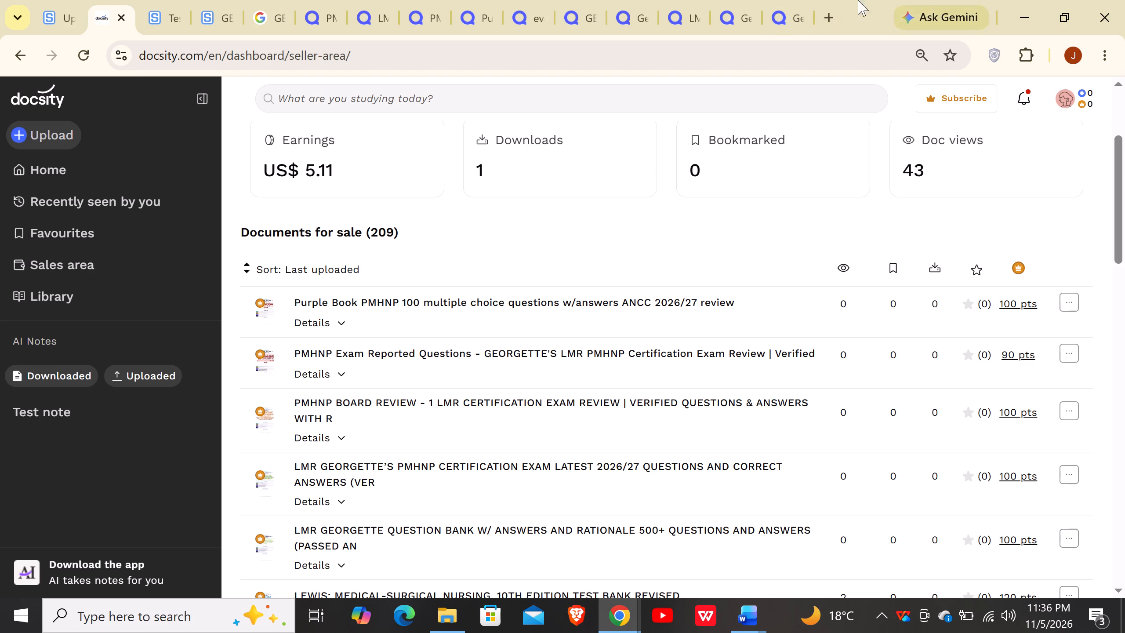
# Close all the open Quizlet flashcard tabs.
pyautogui.click(168, 13)
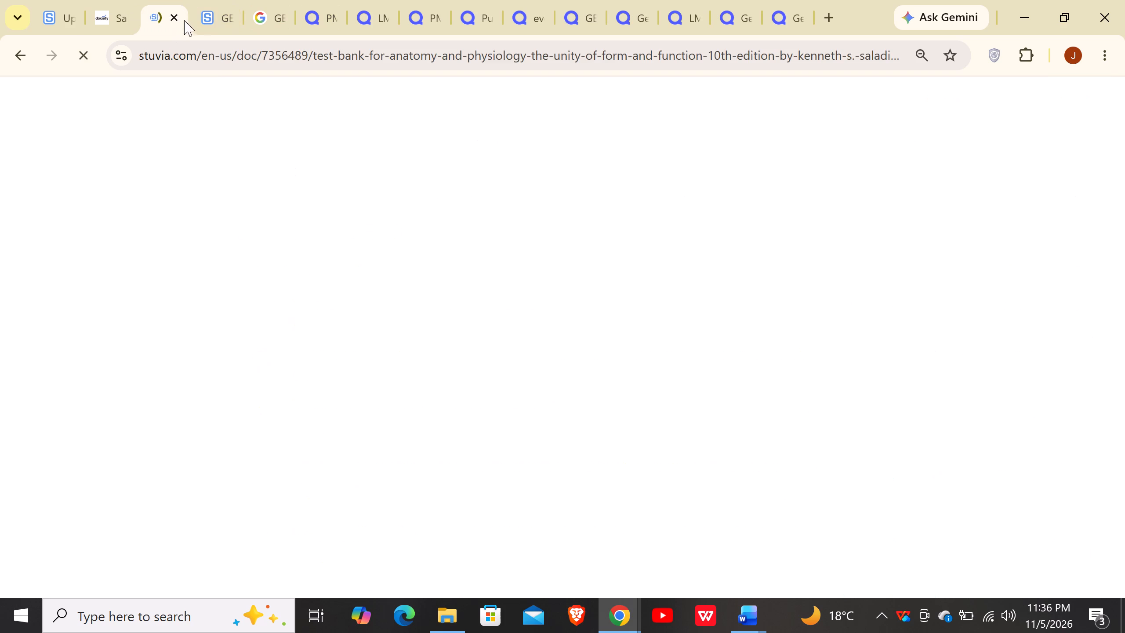
pyautogui.click(213, 15)
pyautogui.click(319, 14)
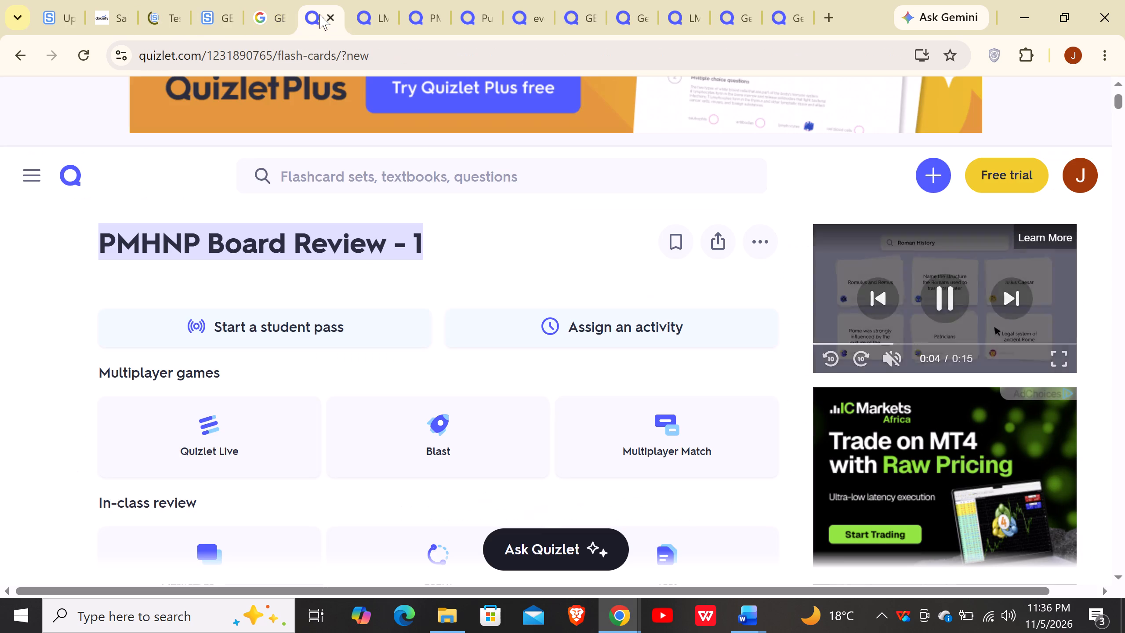
pyautogui.click(331, 14)
pyautogui.click(331, 14)
pyautogui.click(331, 14)
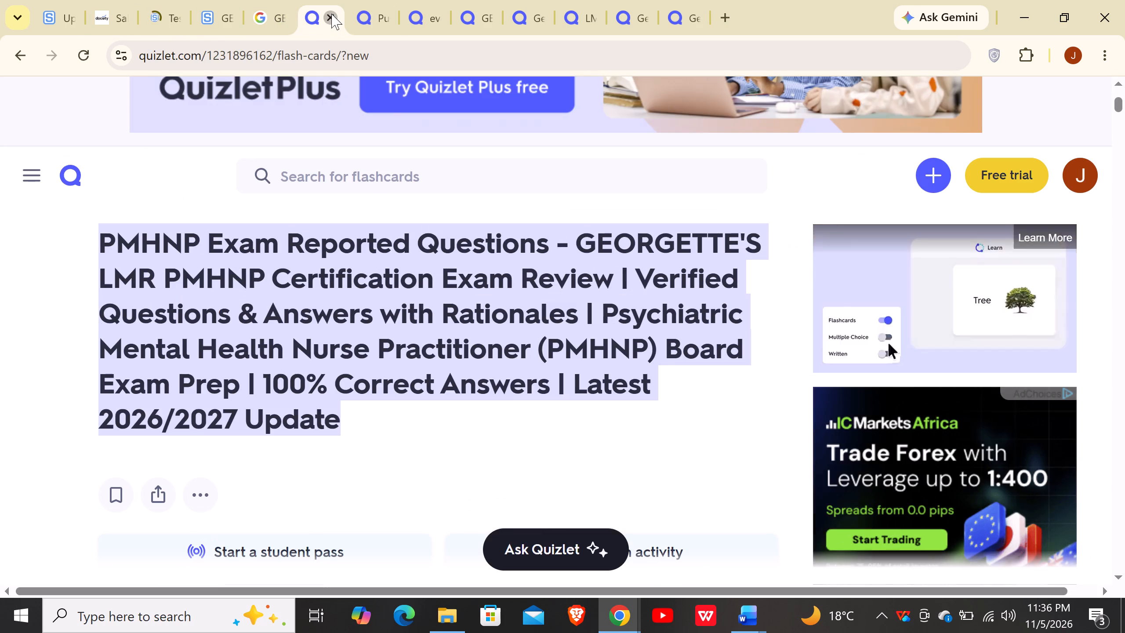
pyautogui.click(331, 14)
pyautogui.click(331, 14)
pyautogui.click(331, 14)
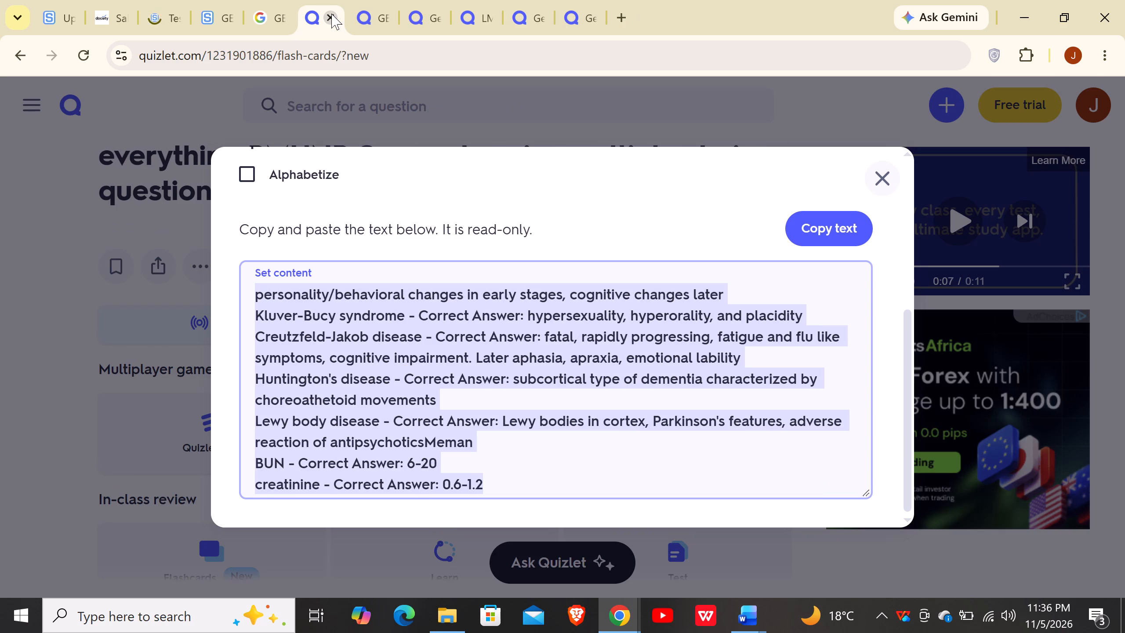
pyautogui.click(331, 14)
pyautogui.click(331, 14)
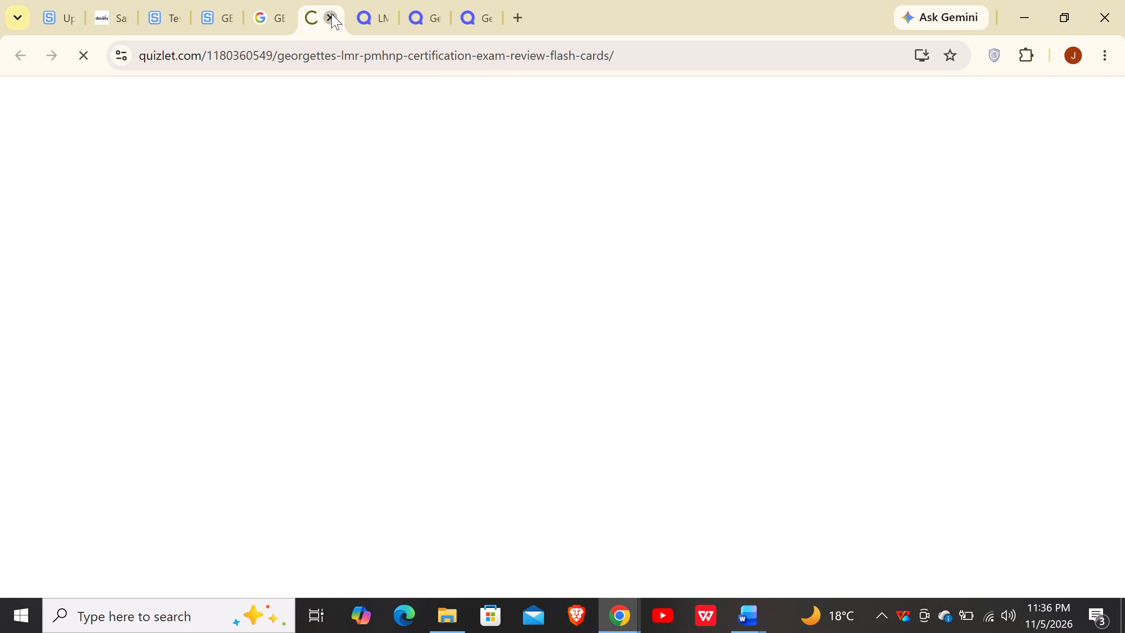
pyautogui.click(331, 14)
pyautogui.click(331, 14)
pyautogui.click(330, 15)
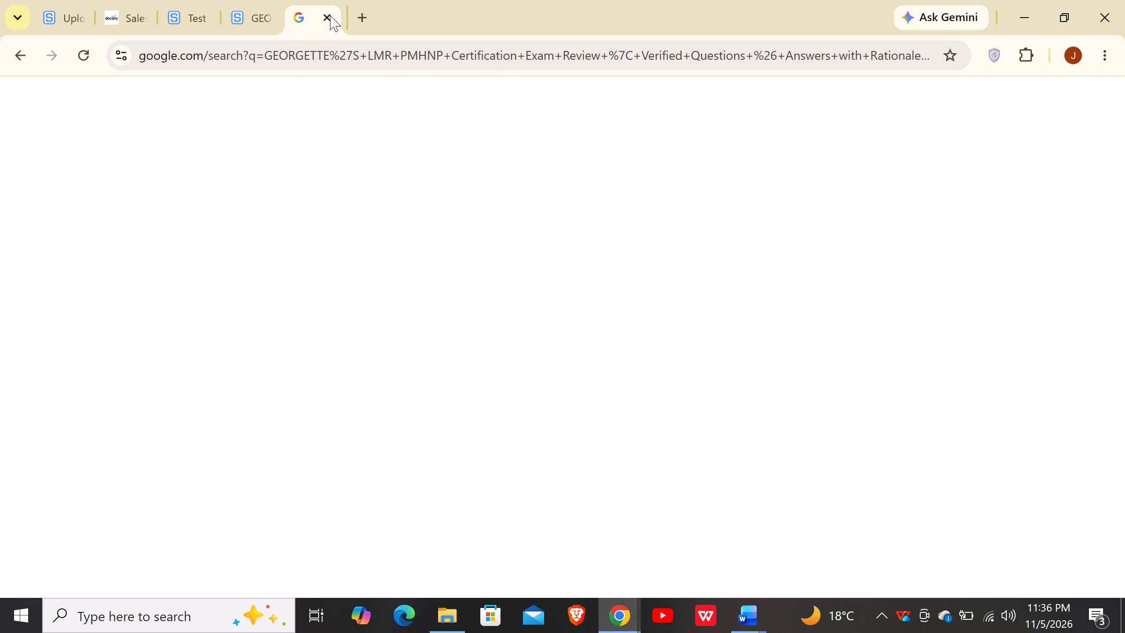
# Return from the GEORGETTE'S LMR PMHNP listing to the stuviaLearnWithEase seller page and look over its profile, reviews and item list.
pyautogui.scroll(7, 461, 351)
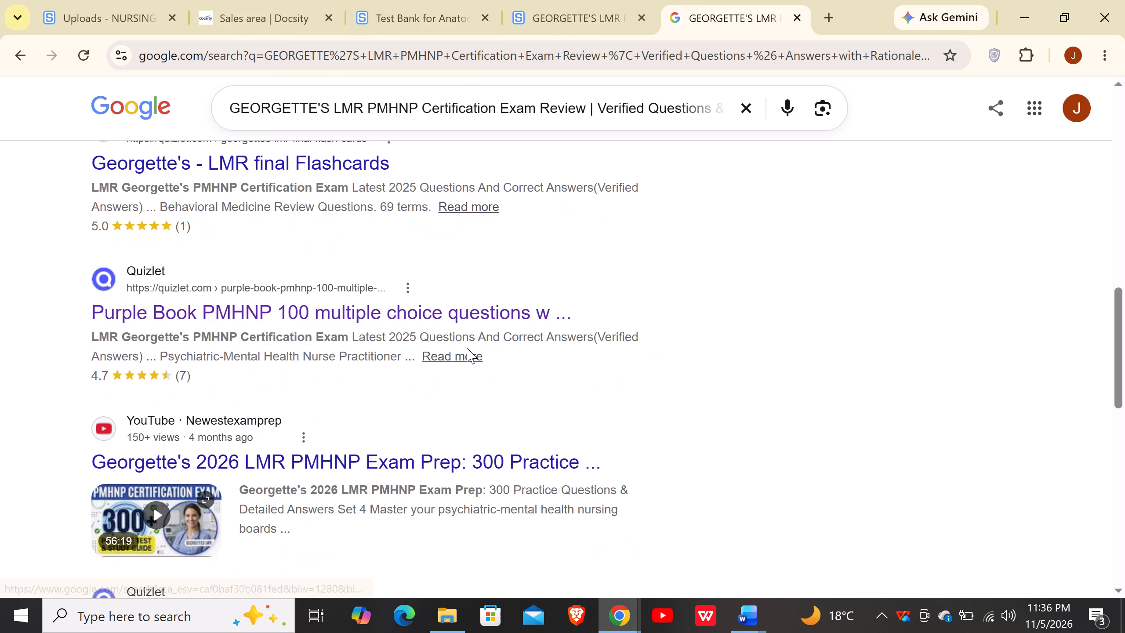
pyautogui.click(579, 25)
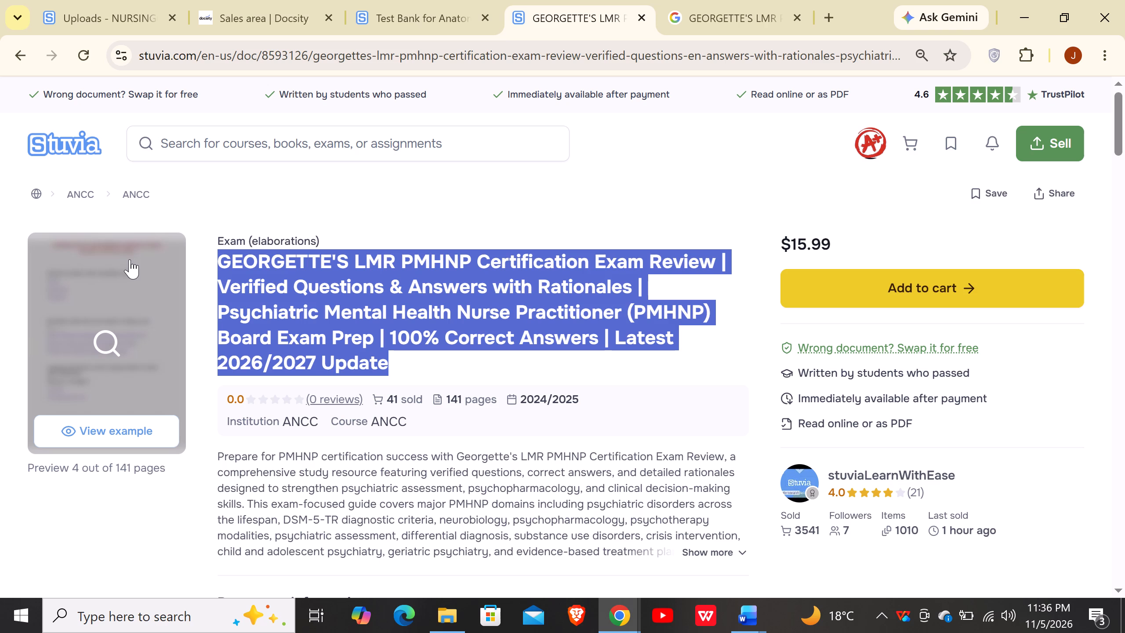
pyautogui.click(25, 56)
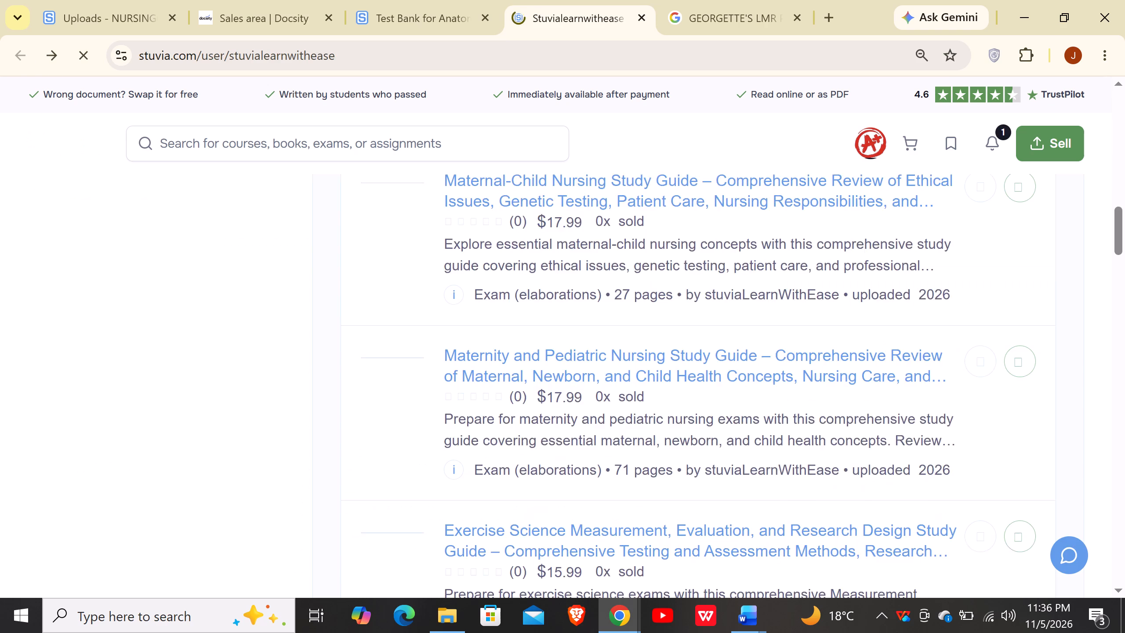
pyautogui.scroll(5, 789, 403)
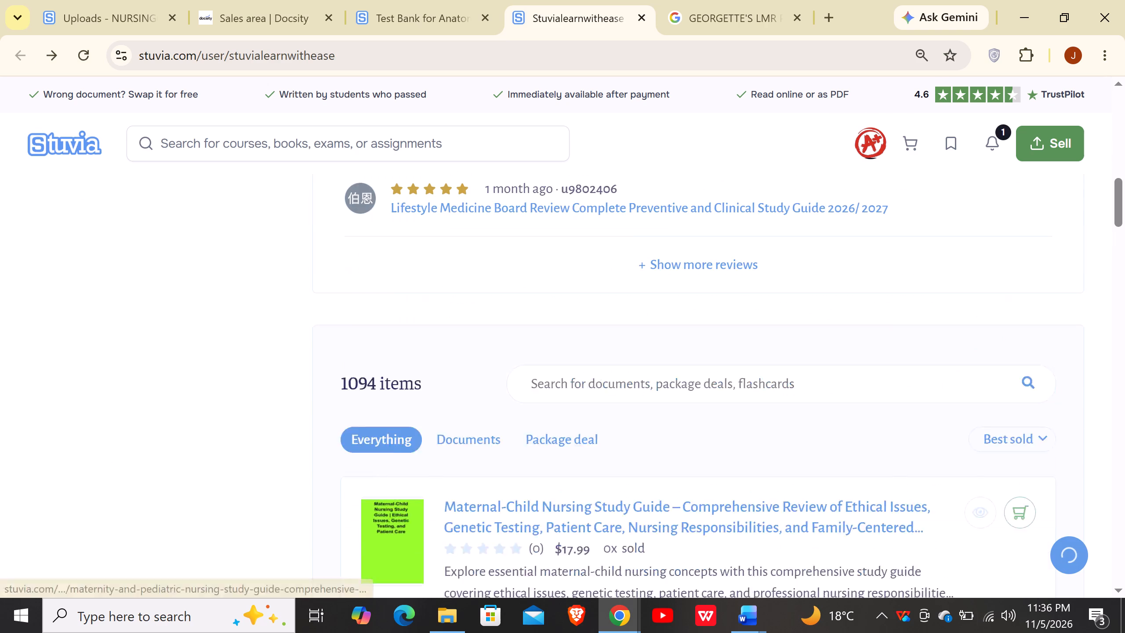
pyautogui.scroll(11, 791, 400)
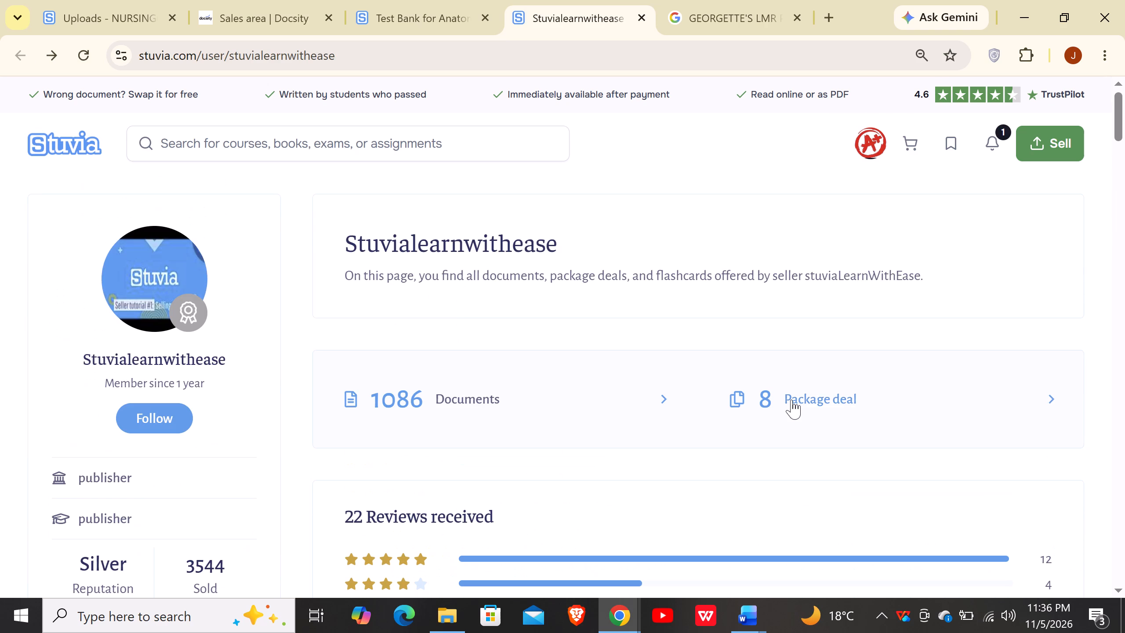
pyautogui.scroll(-3, 791, 400)
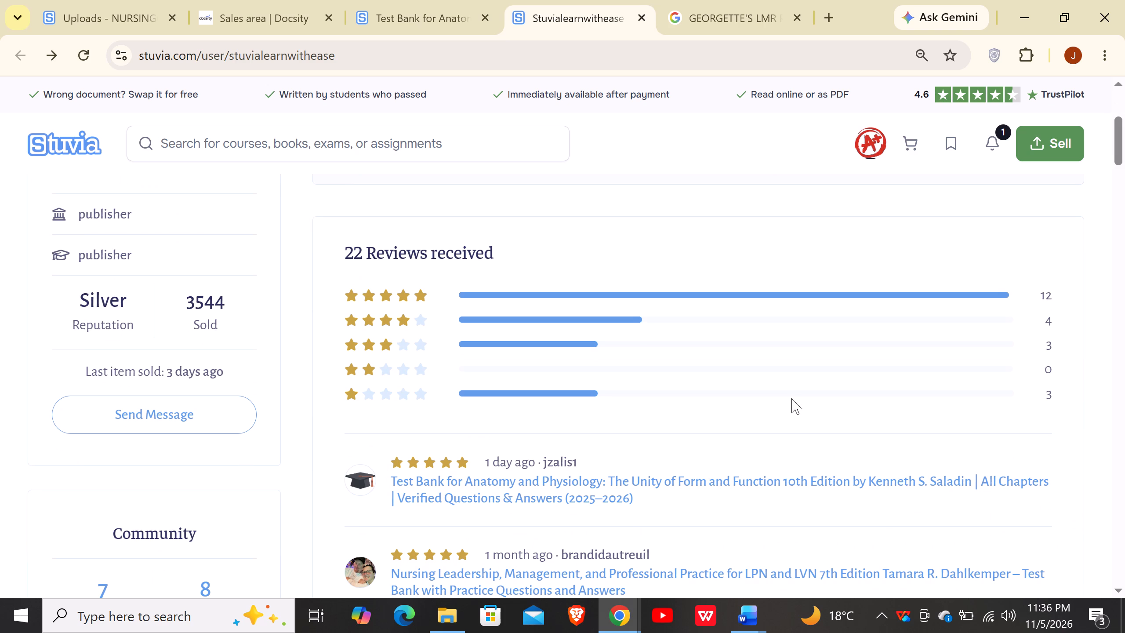
pyautogui.scroll(-8, 791, 398)
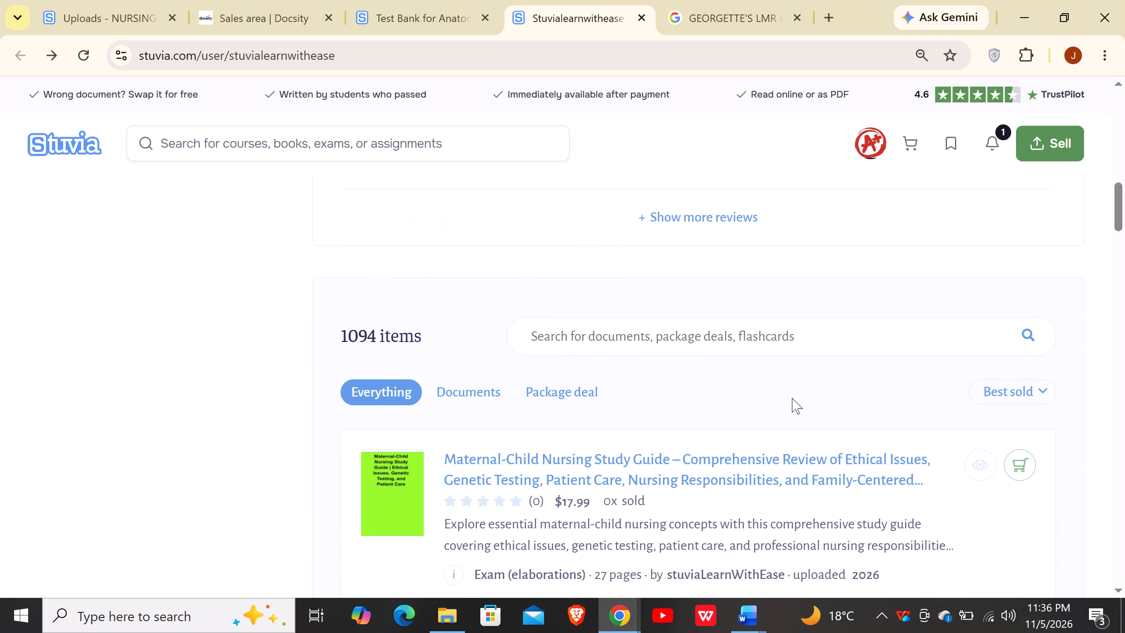
# Sort the seller's items by Newest, switch back to Best sold, and open the Podiatric Medicine and Surgery Exam Review listing.
pyautogui.click(1000, 389)
pyautogui.click(994, 445)
pyautogui.click(1013, 391)
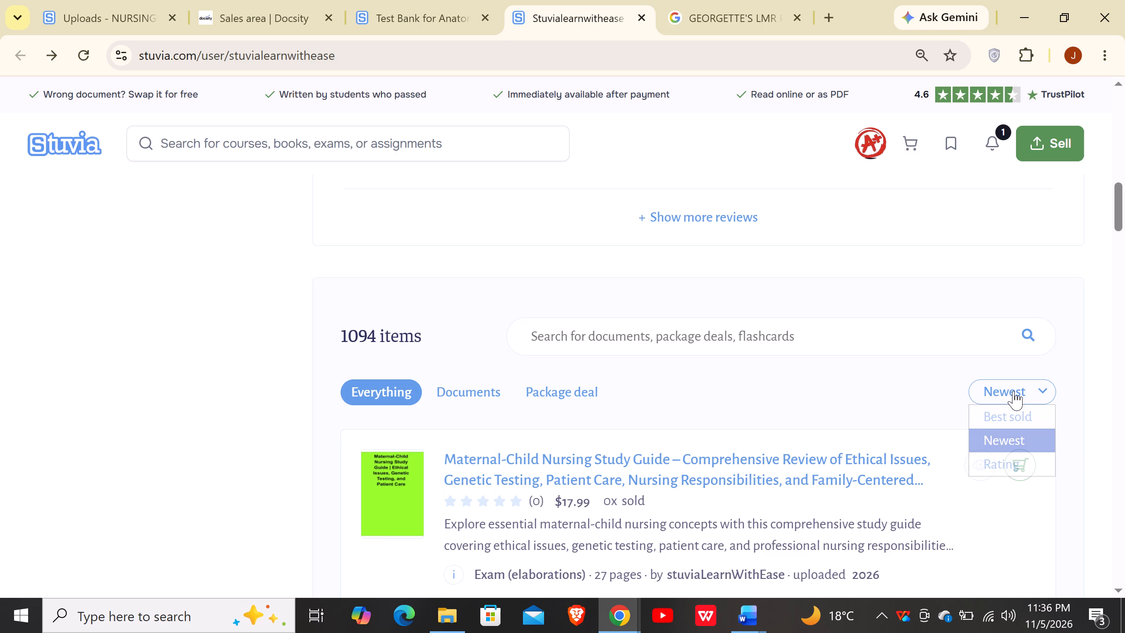
pyautogui.click(1003, 415)
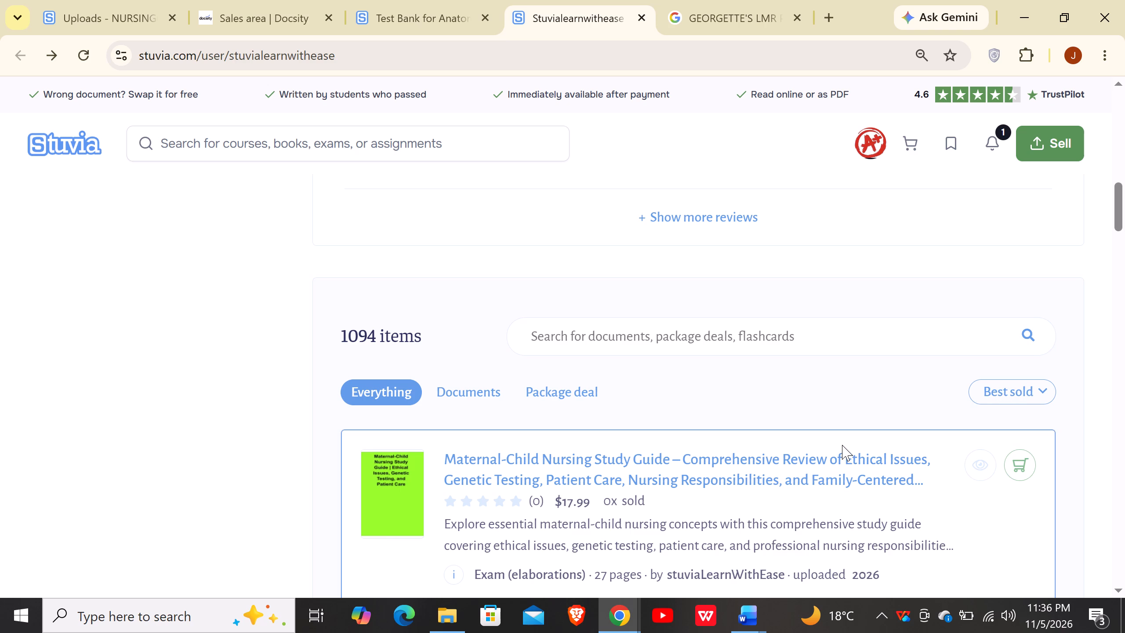
pyautogui.scroll(-3, 844, 433)
pyautogui.scroll(1, 844, 432)
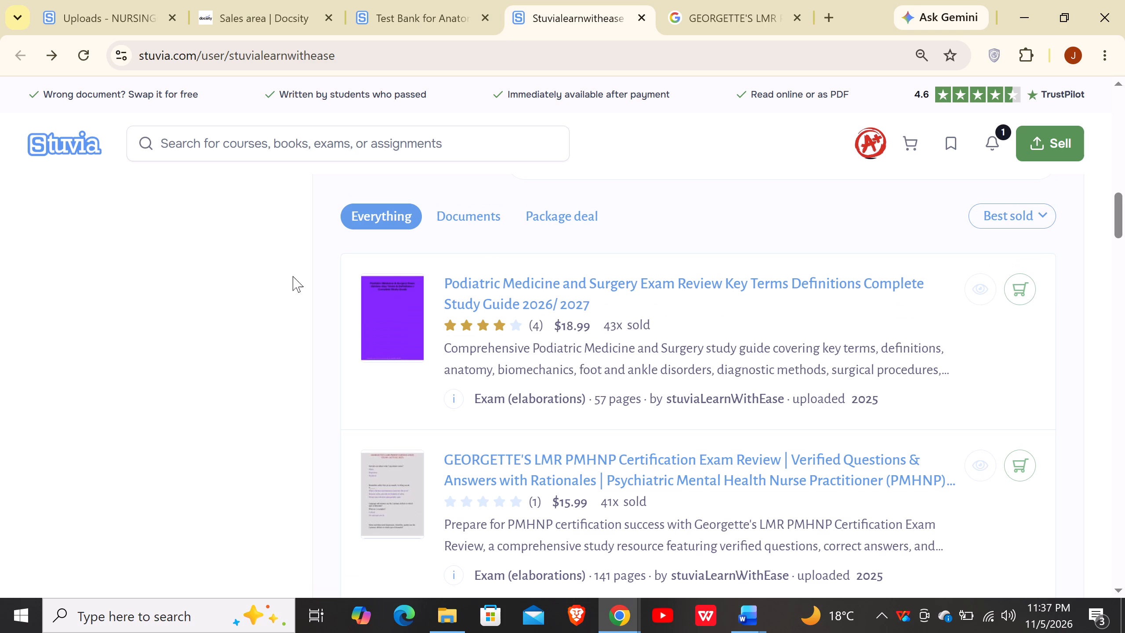
pyautogui.click(488, 280)
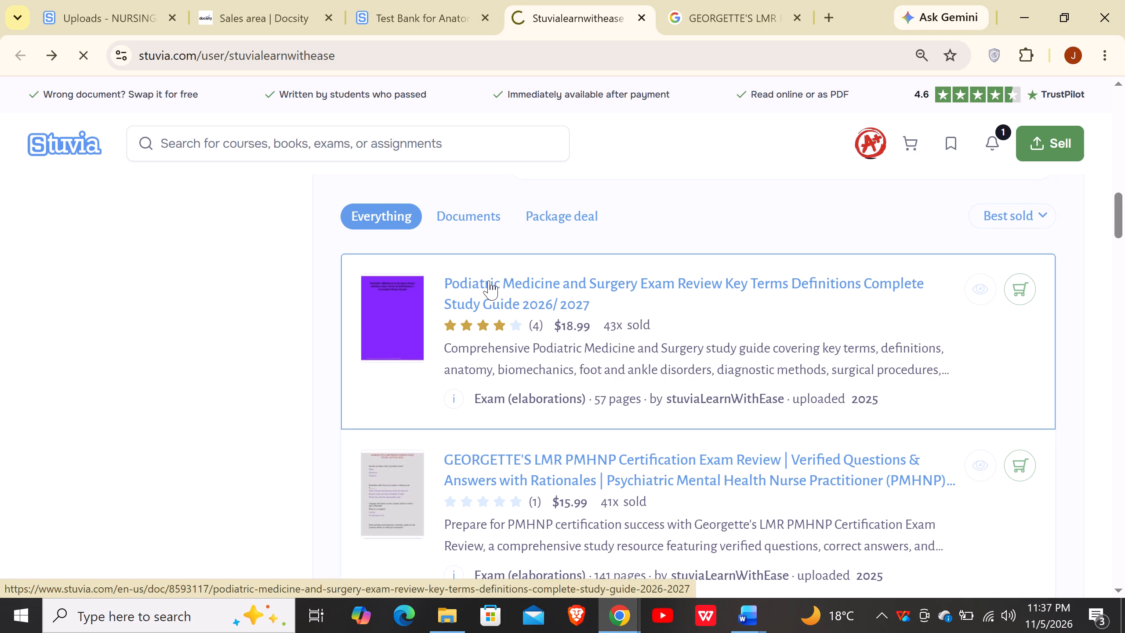